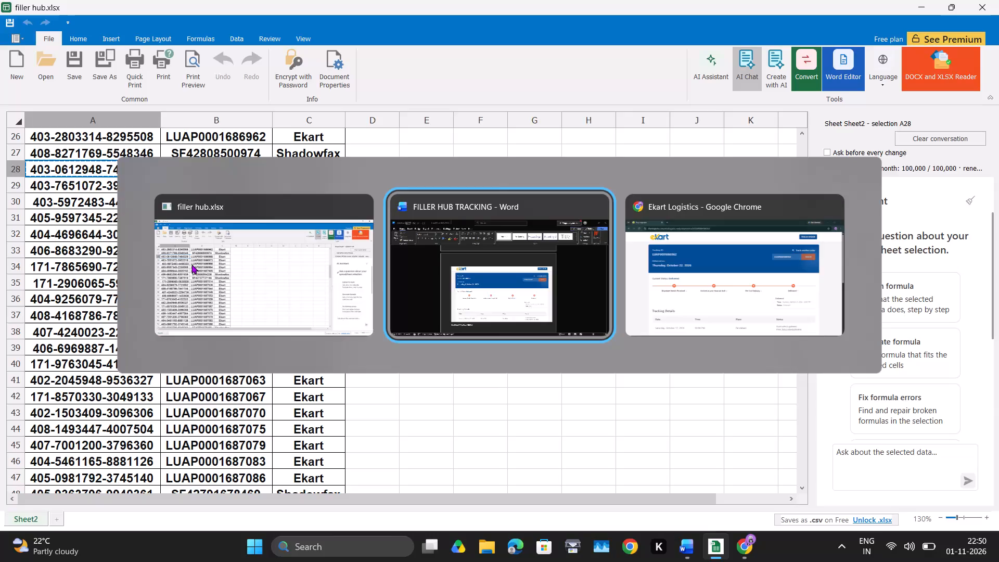
{"action": "key", "text": "alt+Tab"}
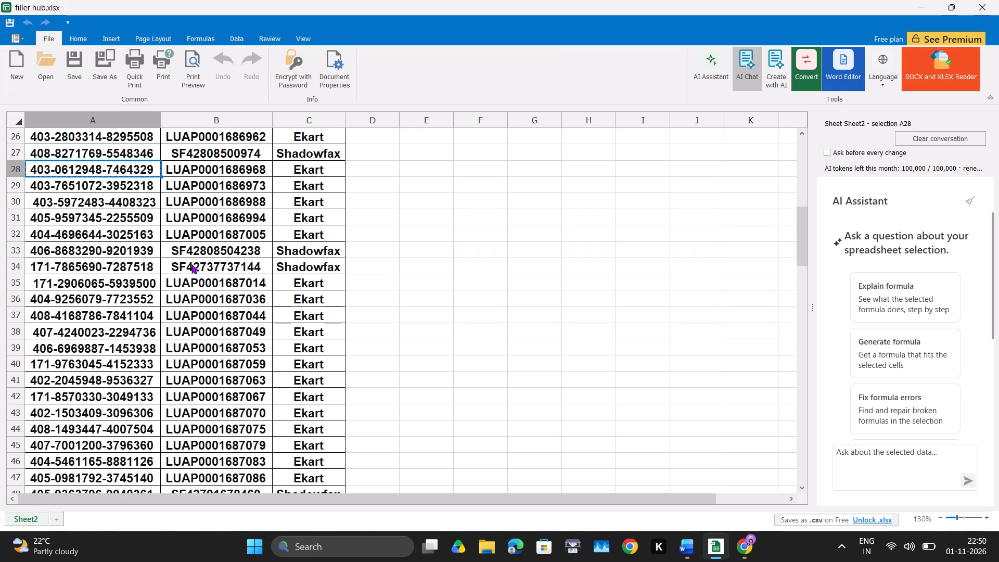
{"action": "key", "text": "ctrl+c"}
{"action": "key", "text": "alt+Tab"}
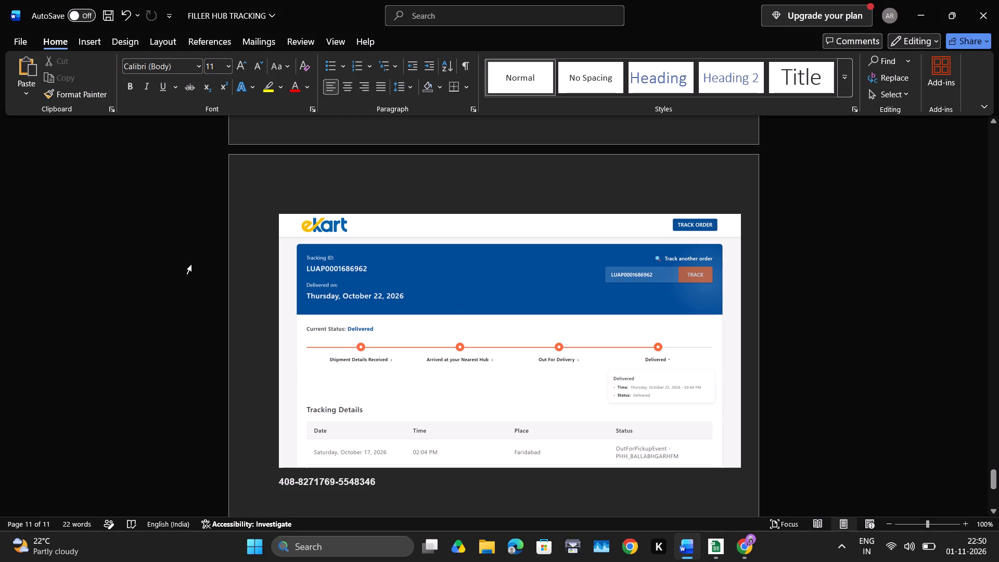
{"action": "key", "text": "alt+Tab"}
{"action": "key", "text": "alt+Tab"}
{"action": "triple_click", "coordinate": [297, 477]}
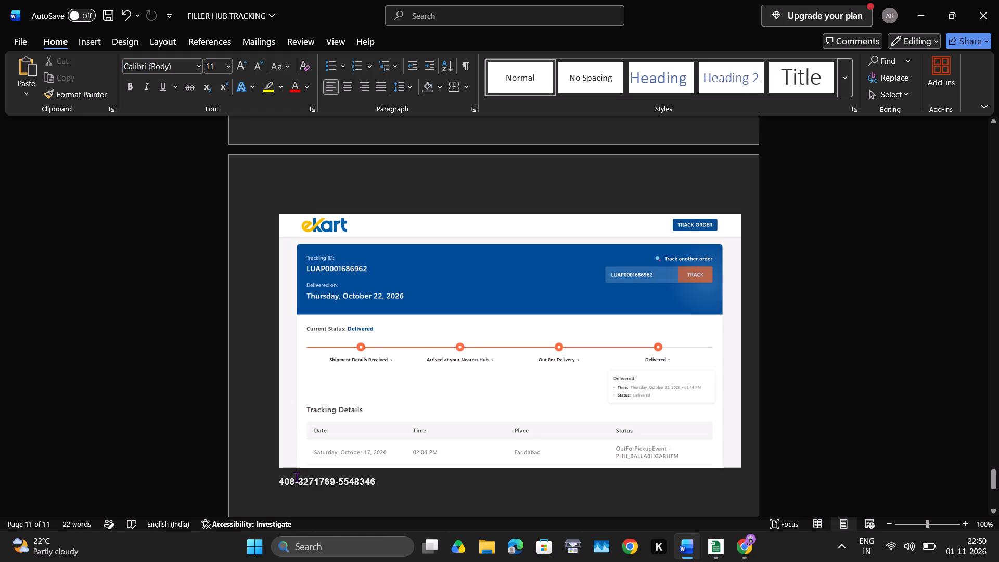
{"action": "key", "text": "ctrl+v"}
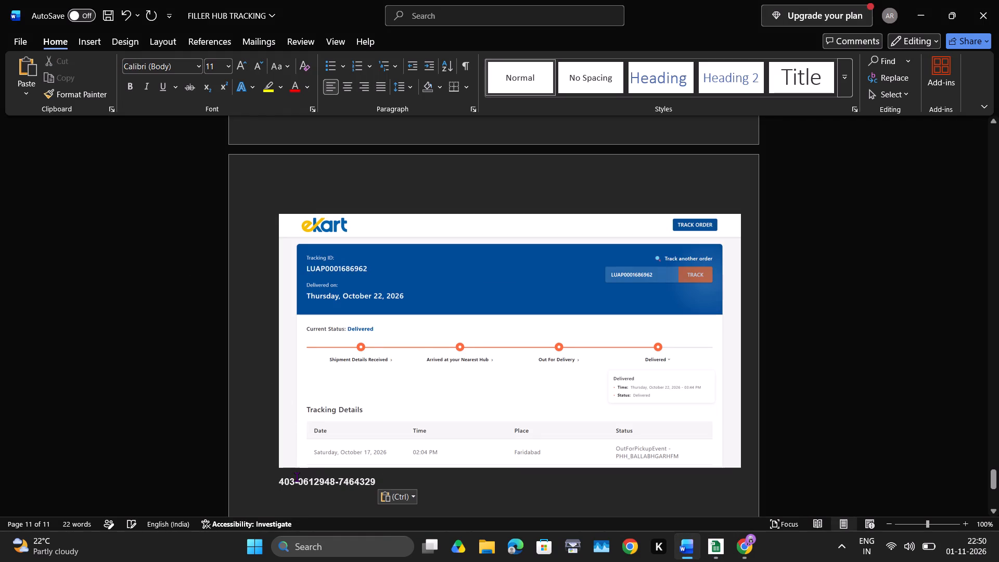
{"action": "key", "text": "alt+Tab"}
{"action": "key", "text": "alt+Tab"}
{"action": "key", "text": "alt+Tab"}
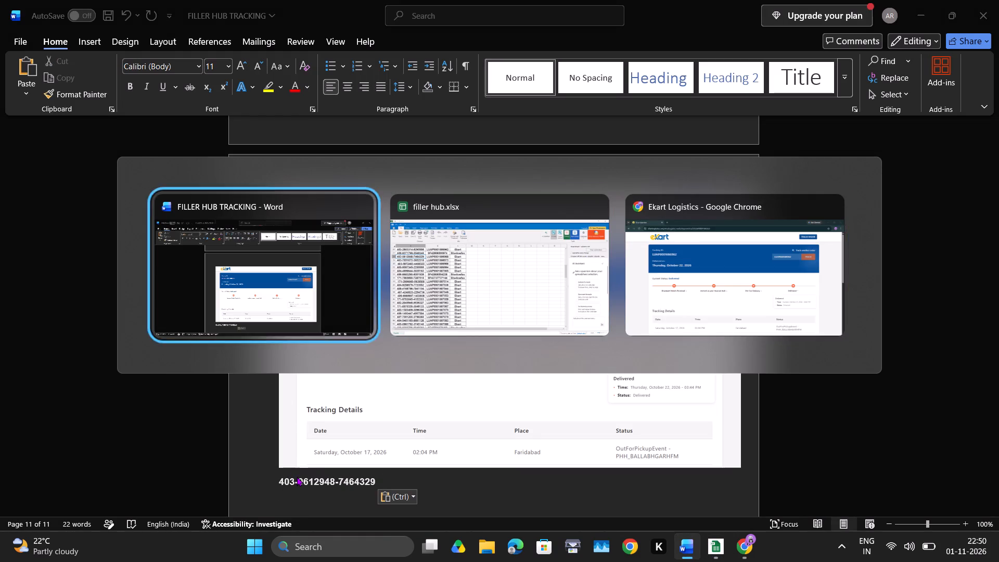
{"action": "key", "text": "alt+Tab"}
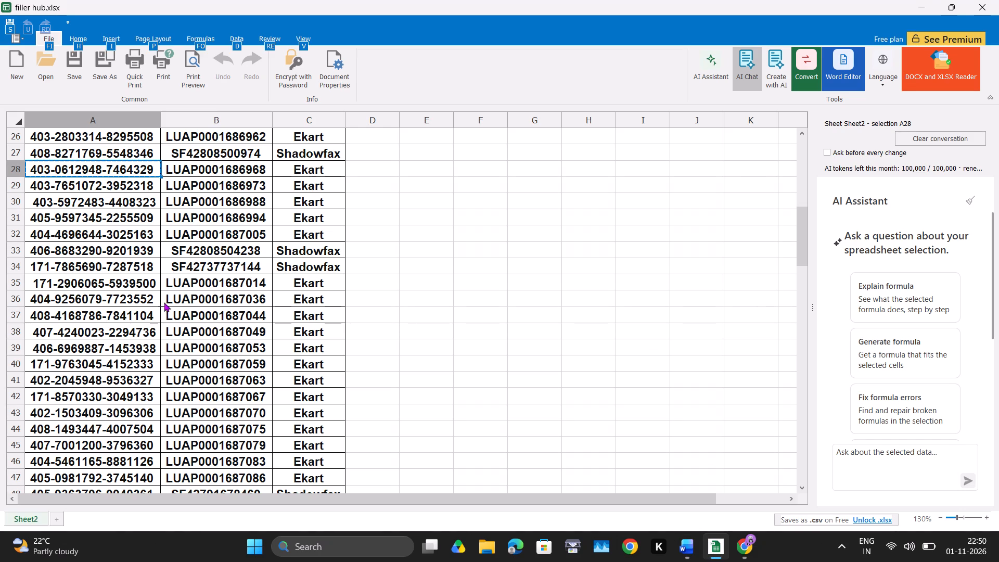
{"action": "left_click", "coordinate": [241, 172]}
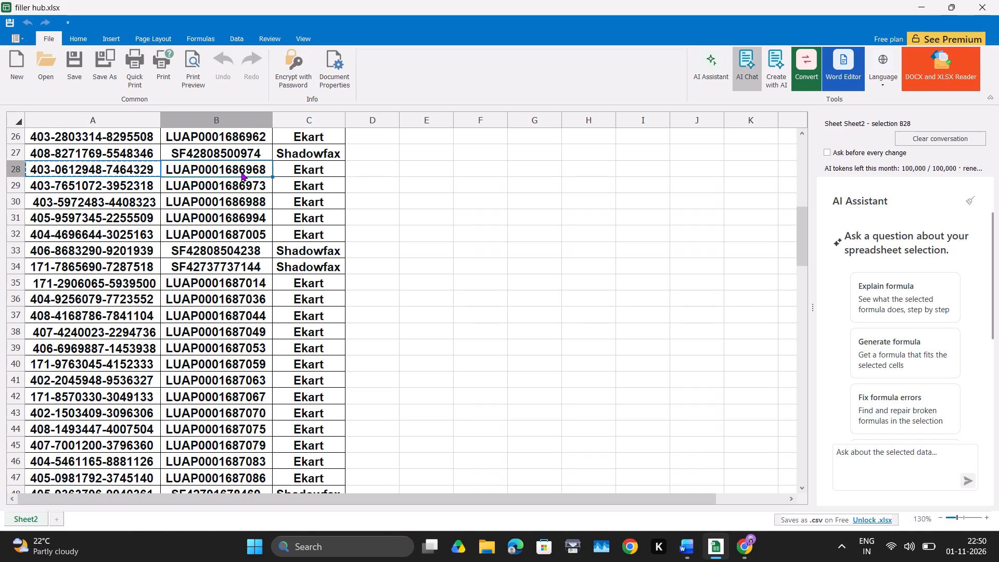
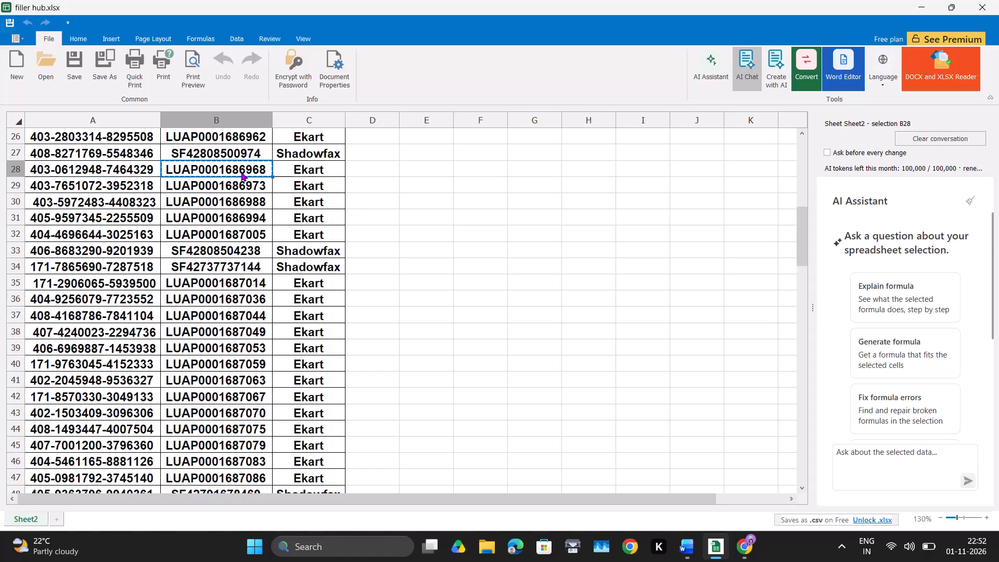
{"action": "key", "text": "alt+Tab"}
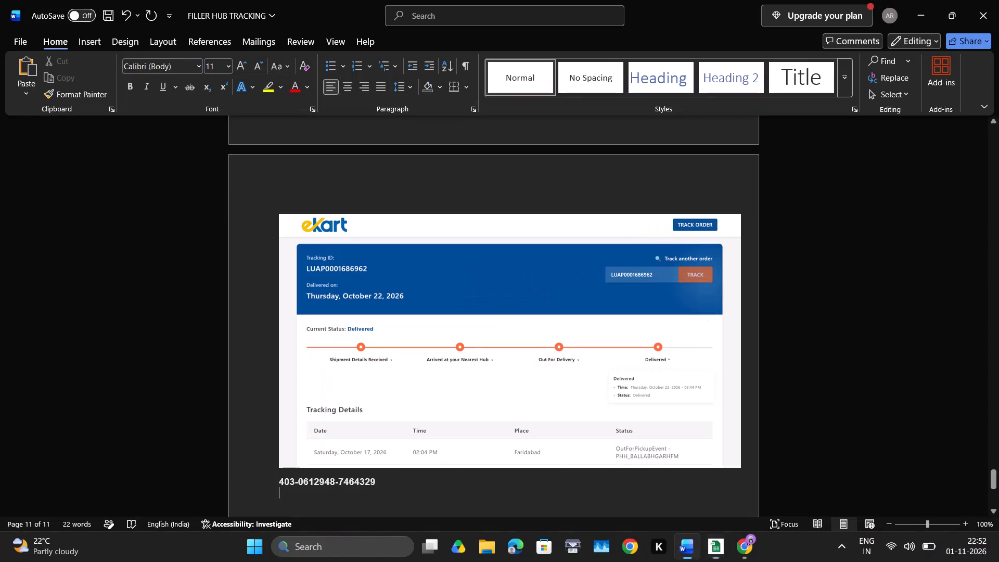
{"action": "key", "text": "alt+Tab"}
{"action": "key", "text": "alt+Tab"}
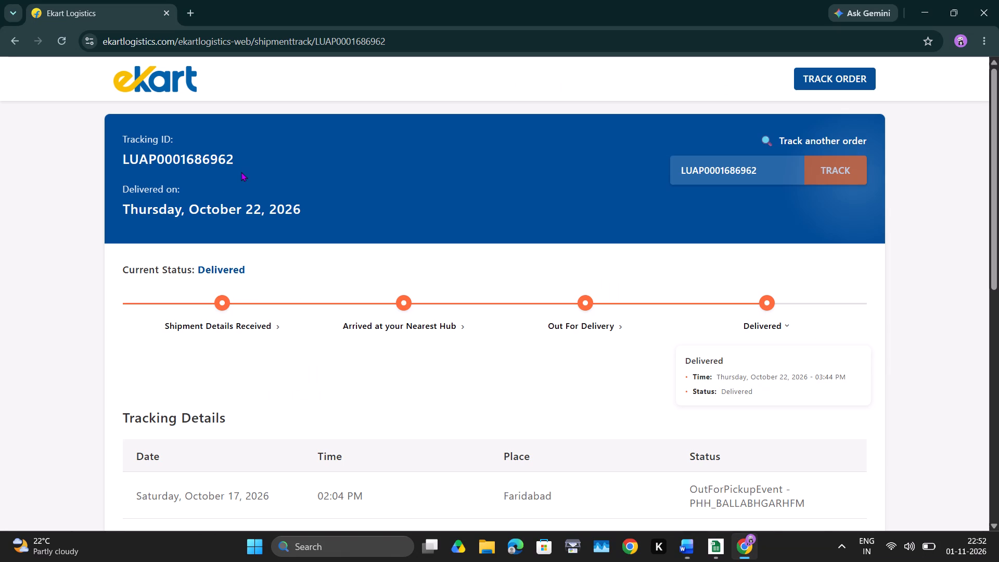
{"action": "triple_click", "coordinate": [720, 167]}
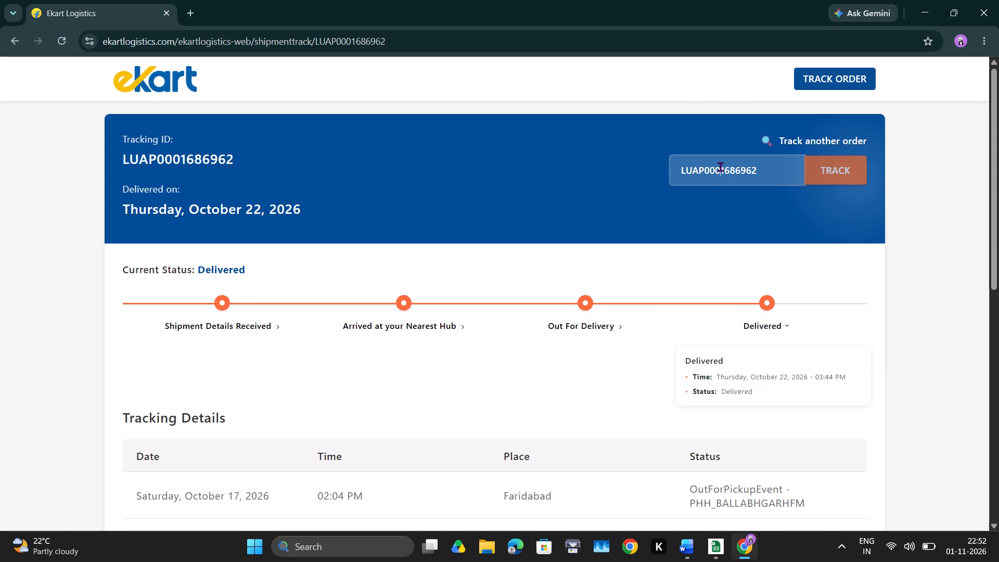
{"action": "key", "text": "ctrl+v"}
{"action": "key", "text": "Return"}
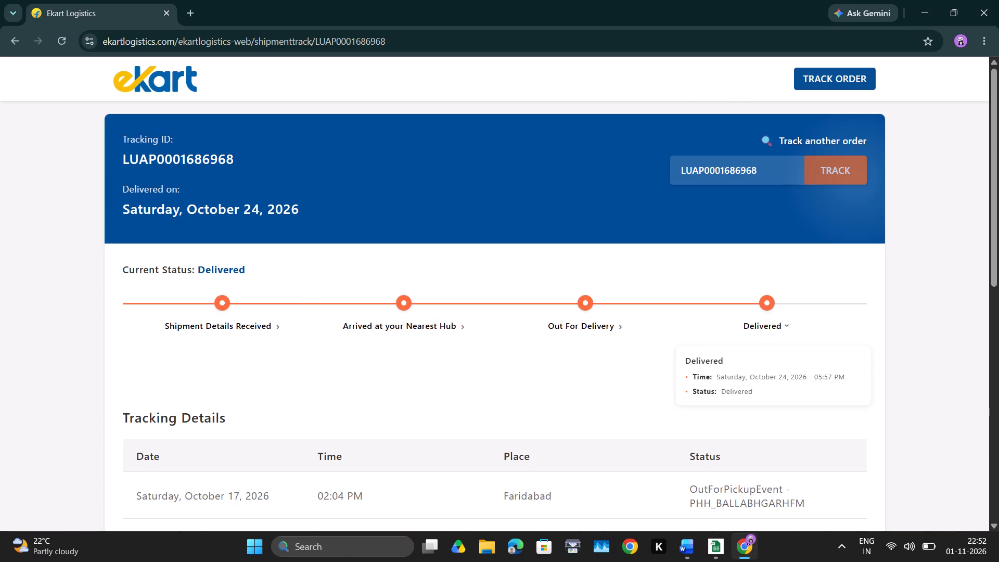
{"action": "key", "text": "shift+super+s"}
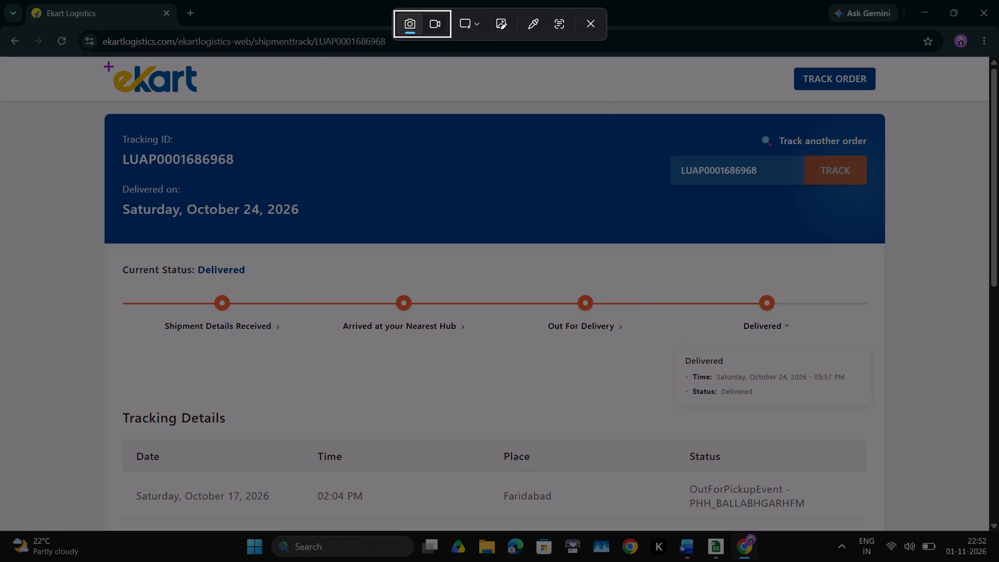
{"action": "left_click_drag", "start_coordinate": [85, 58], "coordinate": [241, 185]}
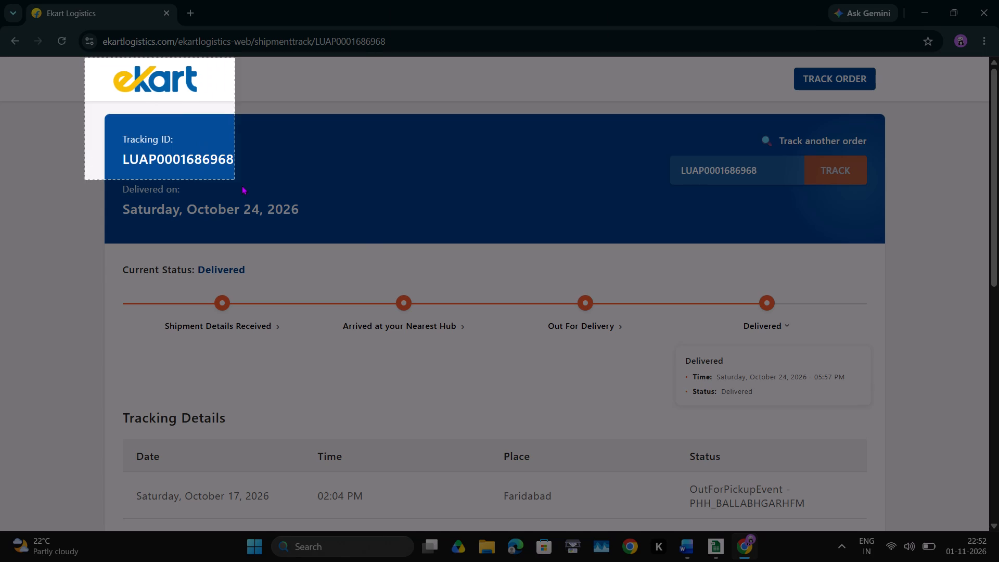
{"action": "left_click_drag", "start_coordinate": [241, 185], "coordinate": [909, 512]}
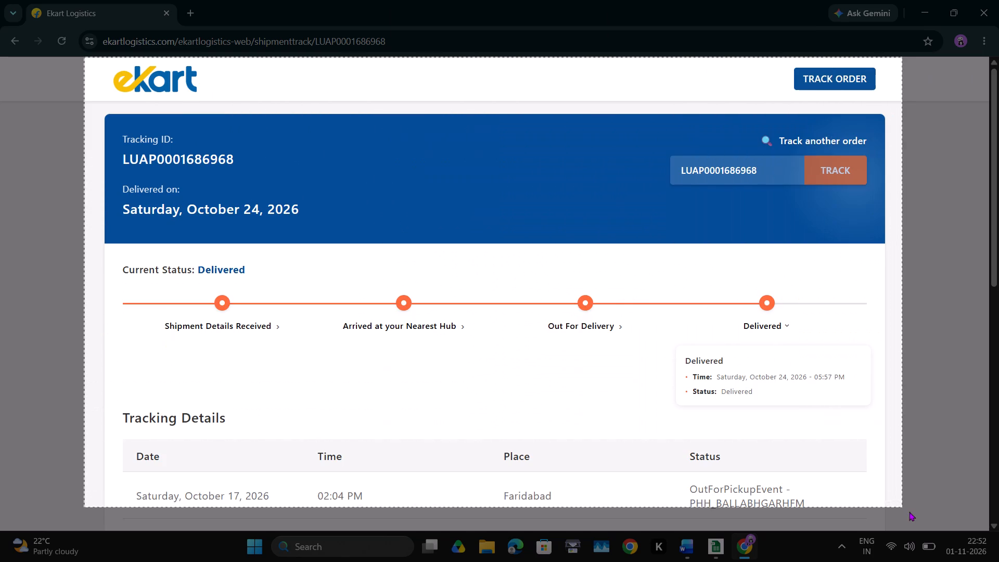
{"action": "left_click_drag", "start_coordinate": [909, 512], "coordinate": [917, 519]}
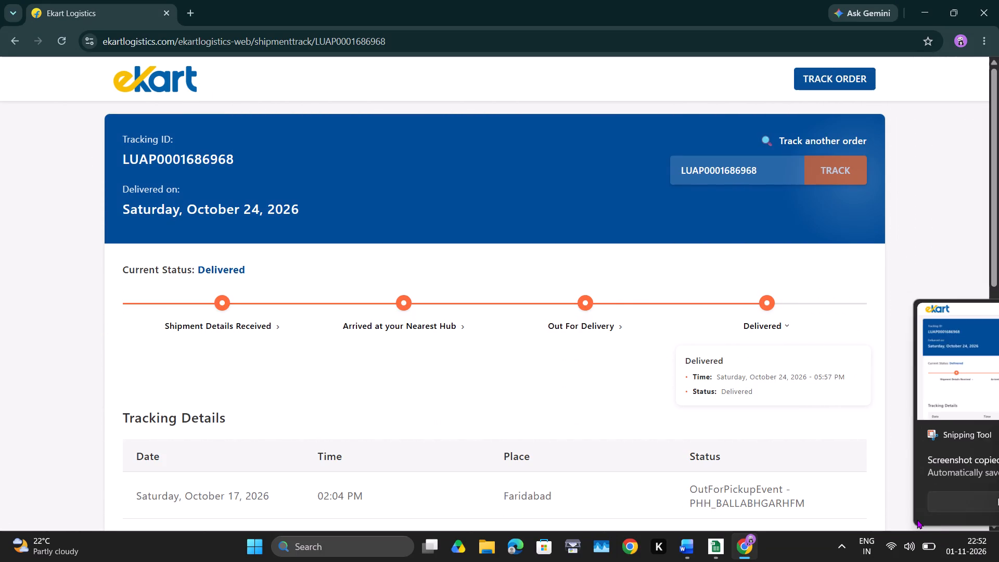
{"action": "key", "text": "alt+Tab"}
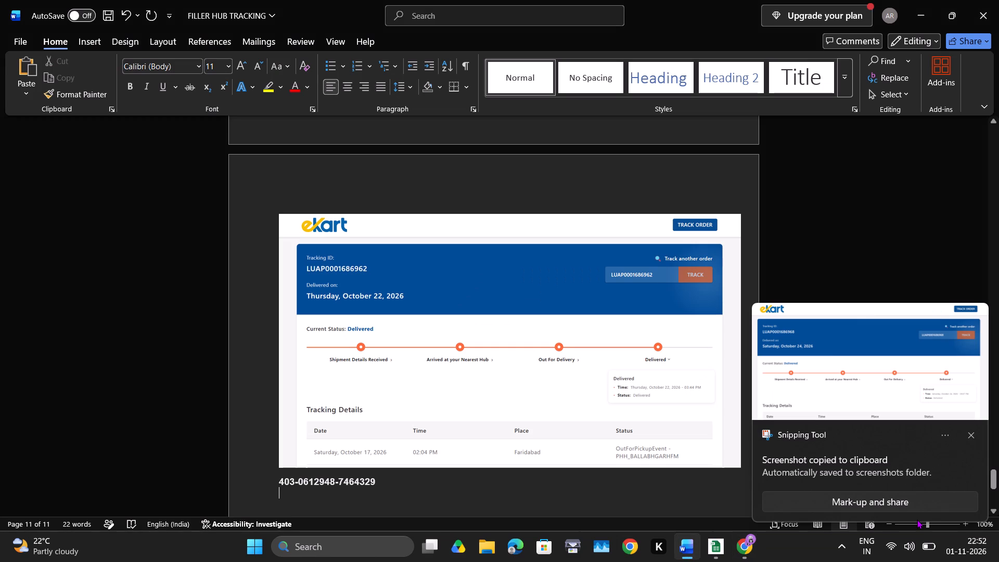
{"action": "key", "text": "ctrl+v"}
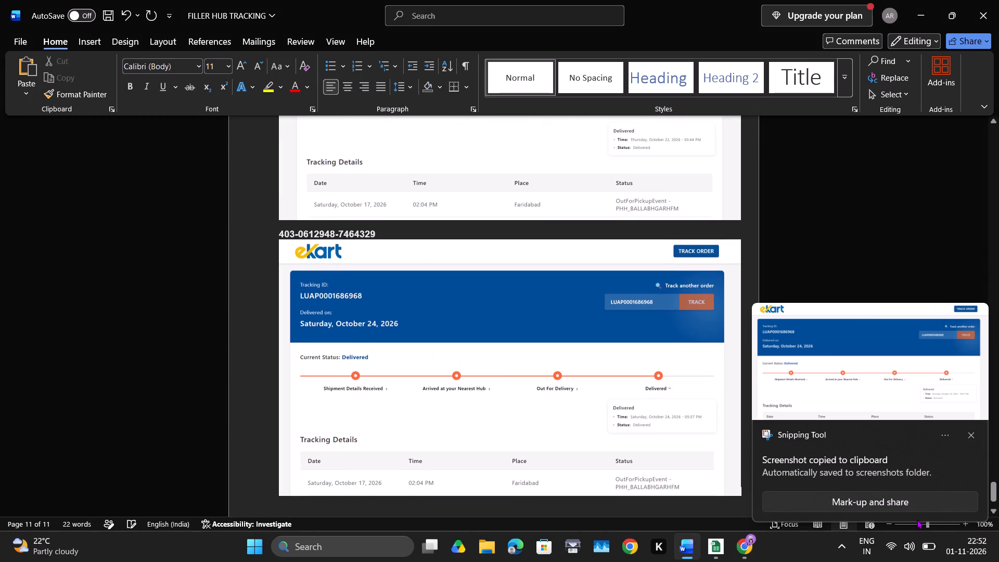
{"action": "key", "text": "Return"}
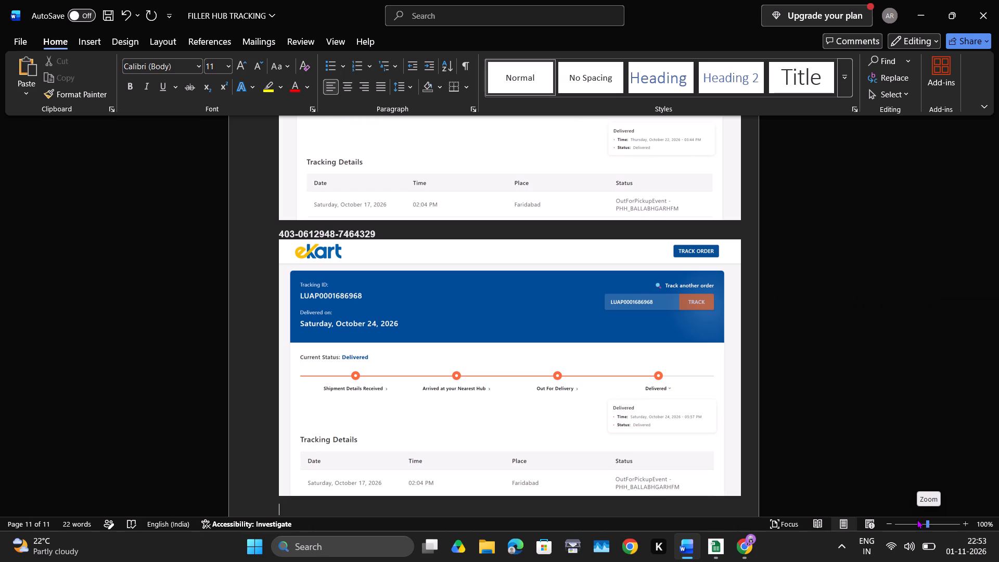
{"action": "key", "text": "alt+Tab"}
{"action": "key", "text": "alt+Tab"}
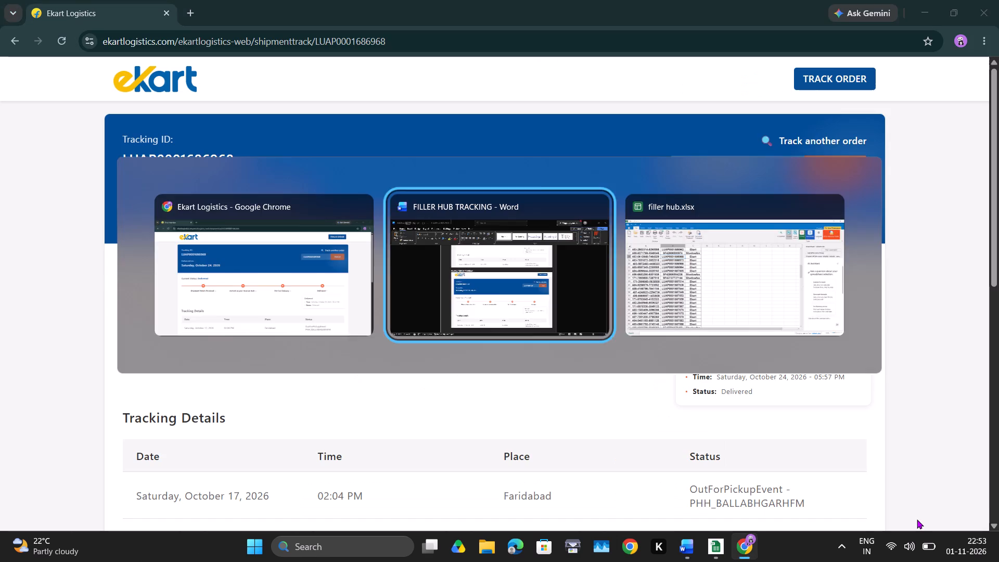
{"action": "key", "text": "alt+Tab"}
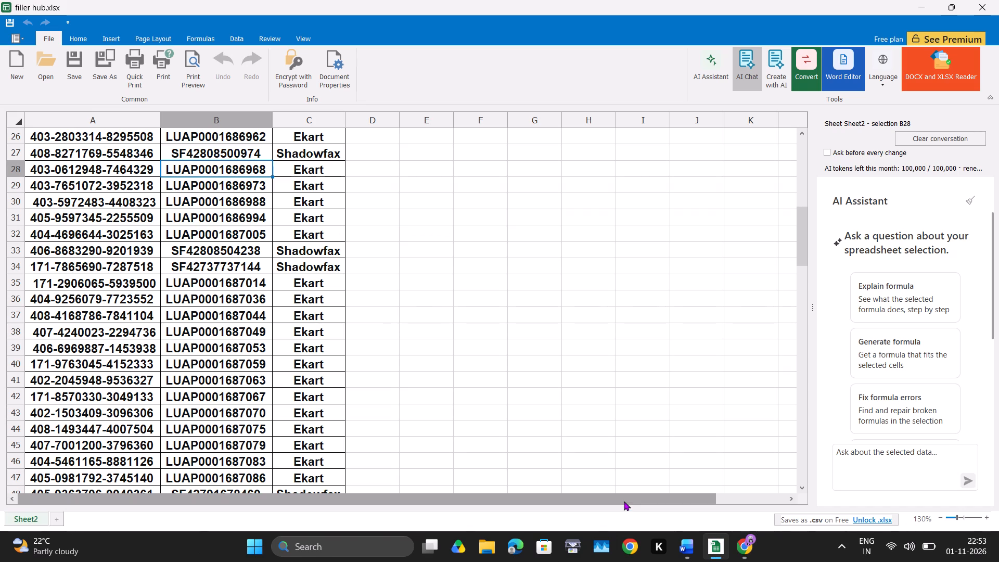
{"action": "left_click", "coordinate": [140, 185]}
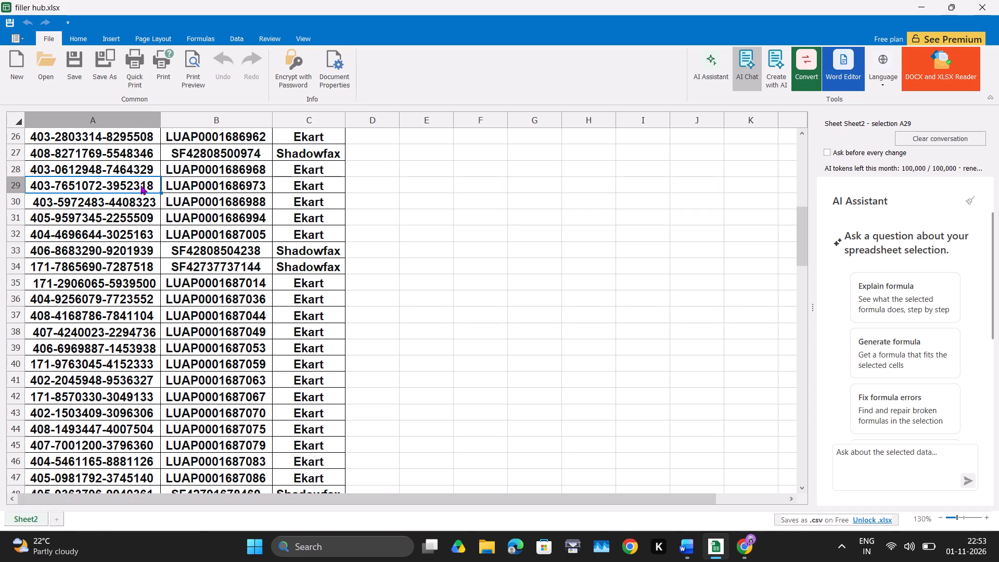
{"action": "key", "text": "ctrl+c"}
{"action": "key", "text": "alt+Tab"}
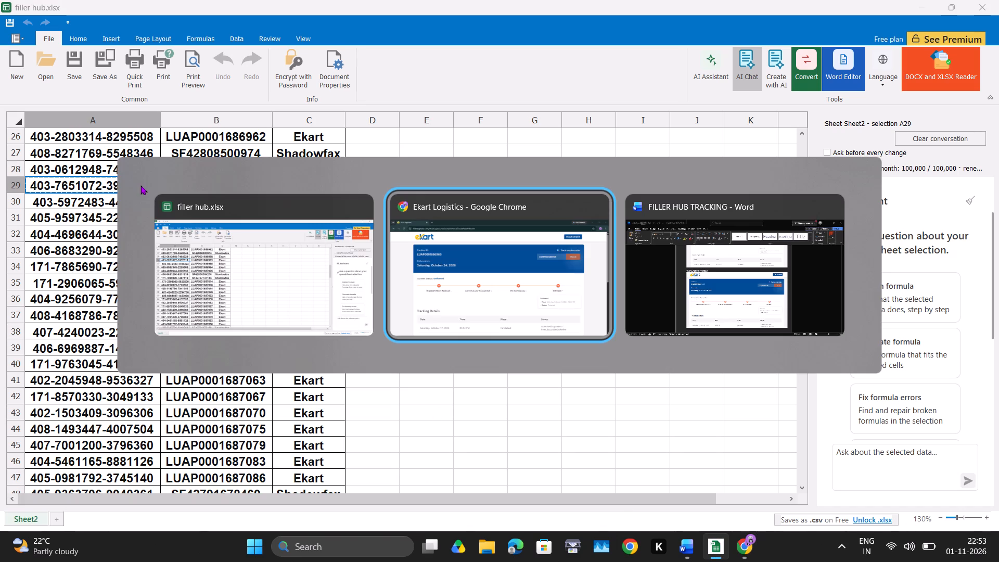
{"action": "key", "text": "alt+Tab"}
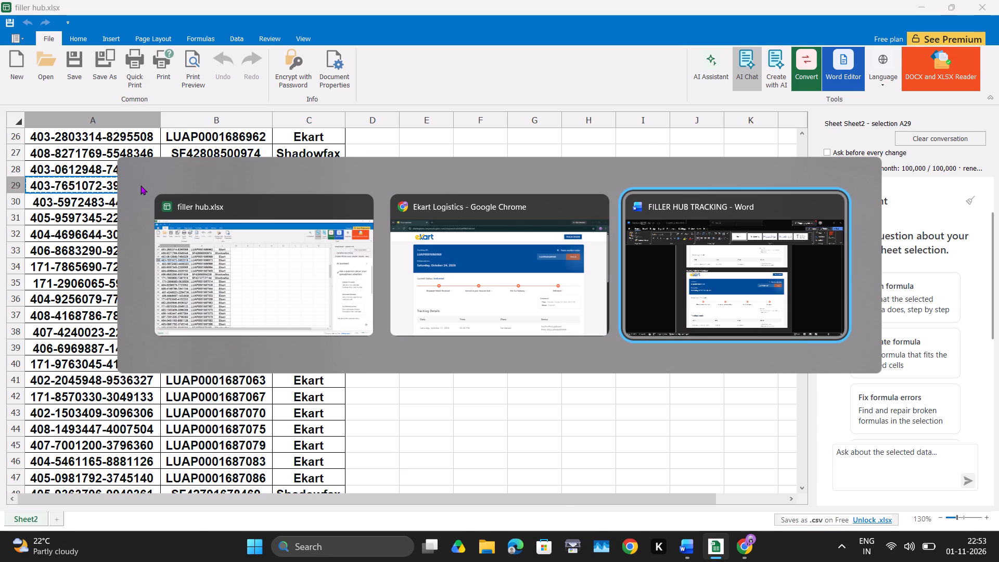
{"action": "key", "text": "ctrl+v"}
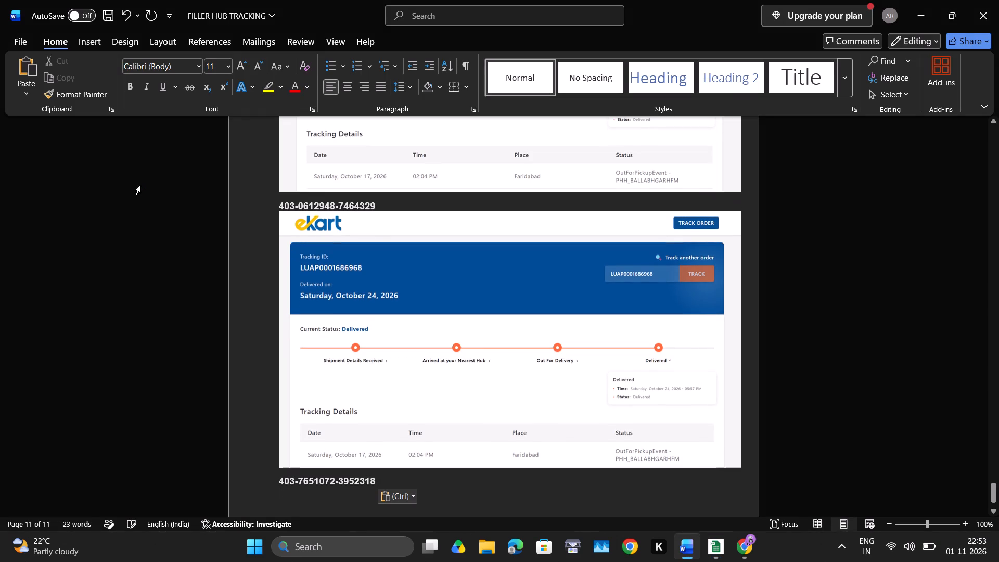
{"action": "key", "text": "alt+Tab"}
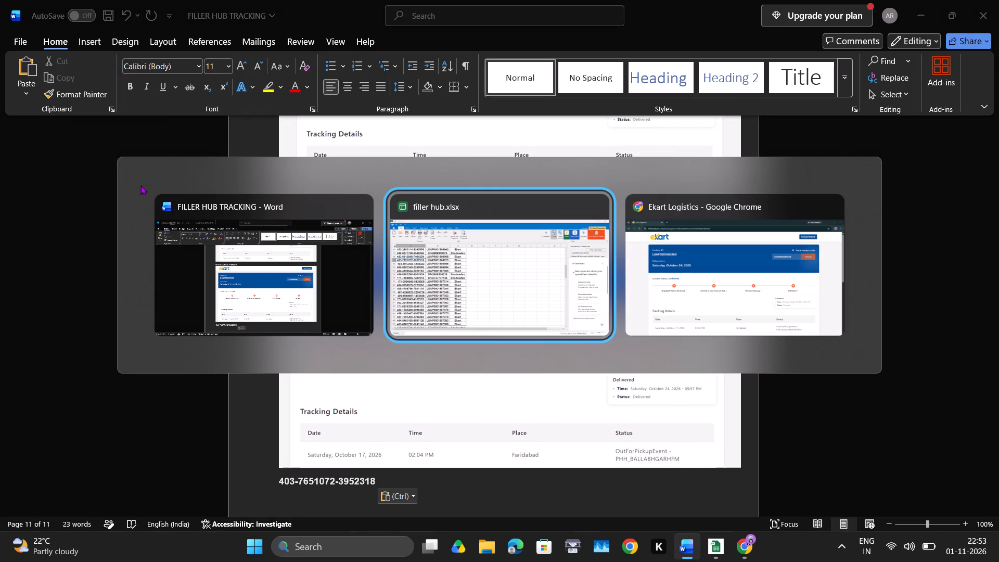
{"action": "key", "text": "alt+Tab"}
{"action": "key", "text": "alt+Tab"}
{"action": "key", "text": "alt+Tab"}
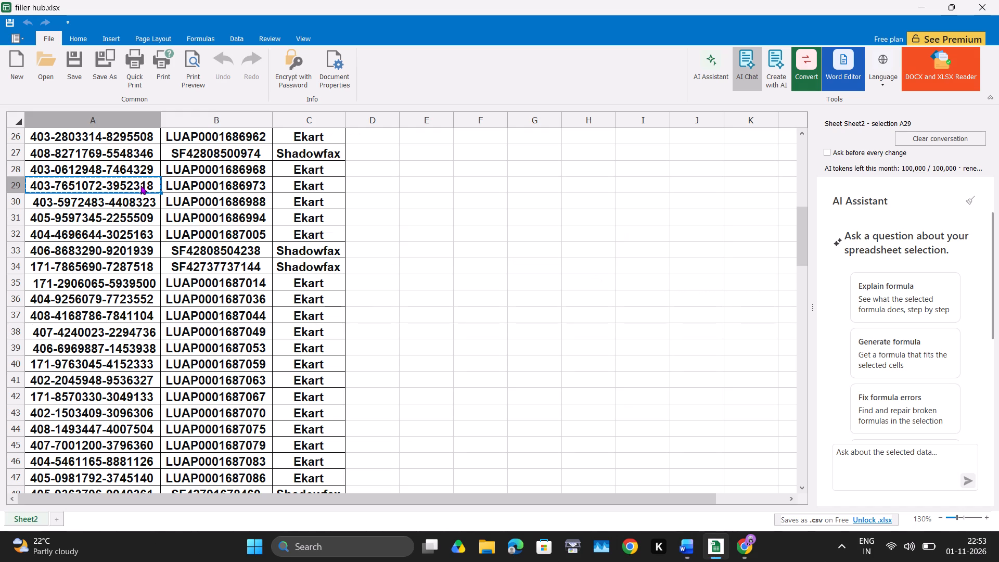
{"action": "left_click", "coordinate": [202, 184]}
{"action": "key", "text": "ctrl+c"}
{"action": "key", "text": "alt+Tab"}
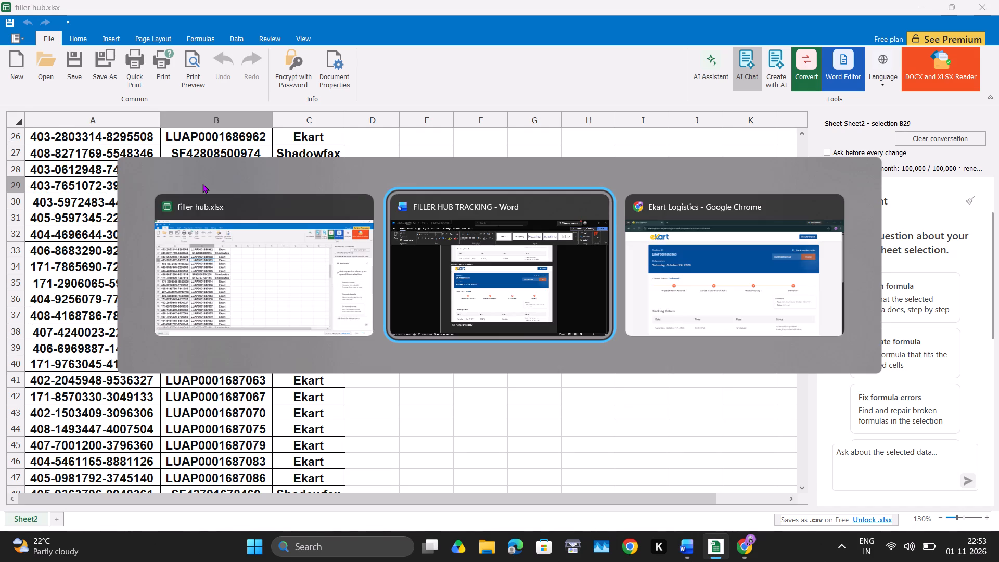
{"action": "key", "text": "alt+Tab"}
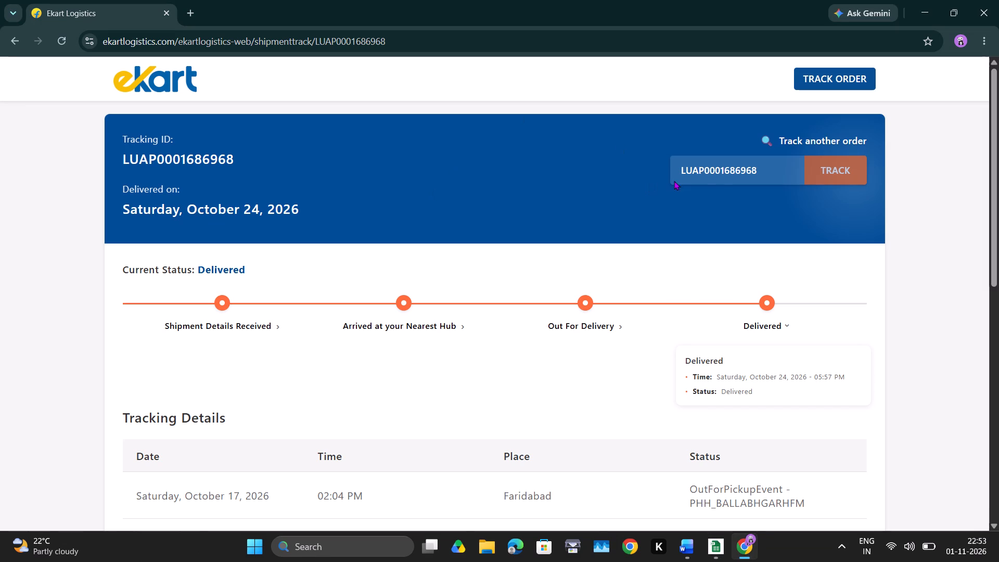
{"action": "triple_click", "coordinate": [723, 182]}
{"action": "key", "text": "ctrl+v"}
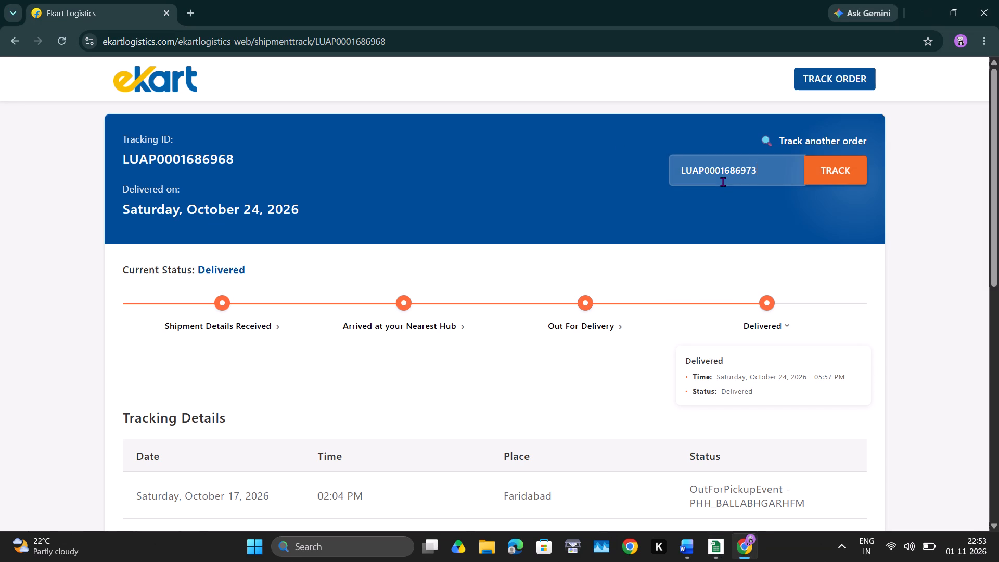
{"action": "key", "text": "Return"}
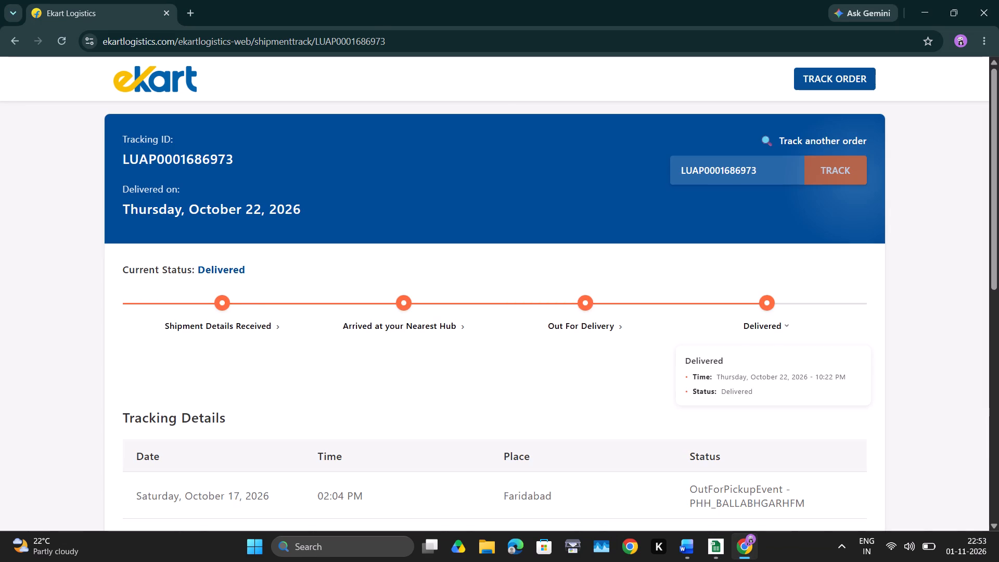
{"action": "key", "text": "shift+super+s"}
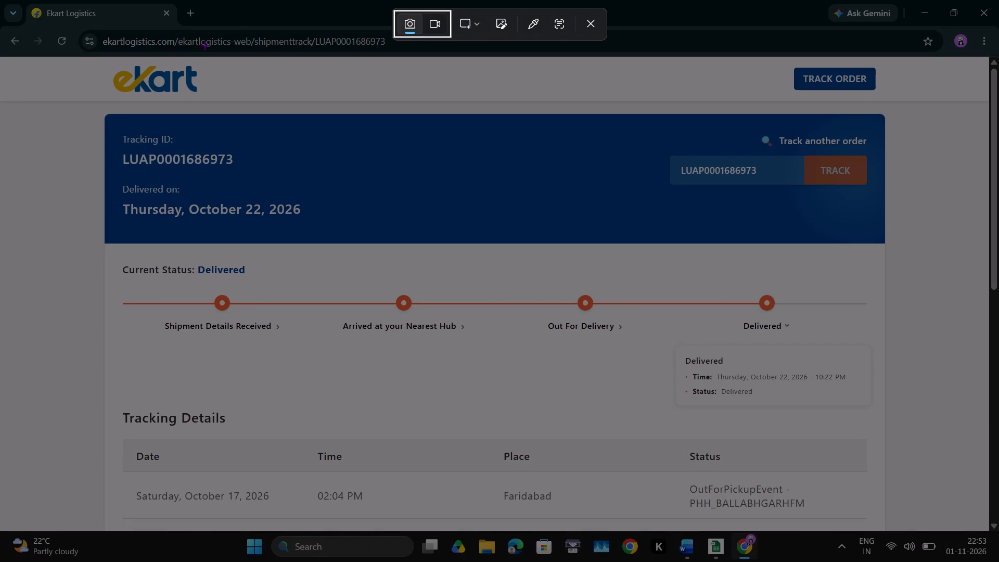
{"action": "left_click_drag", "start_coordinate": [91, 61], "coordinate": [260, 199]}
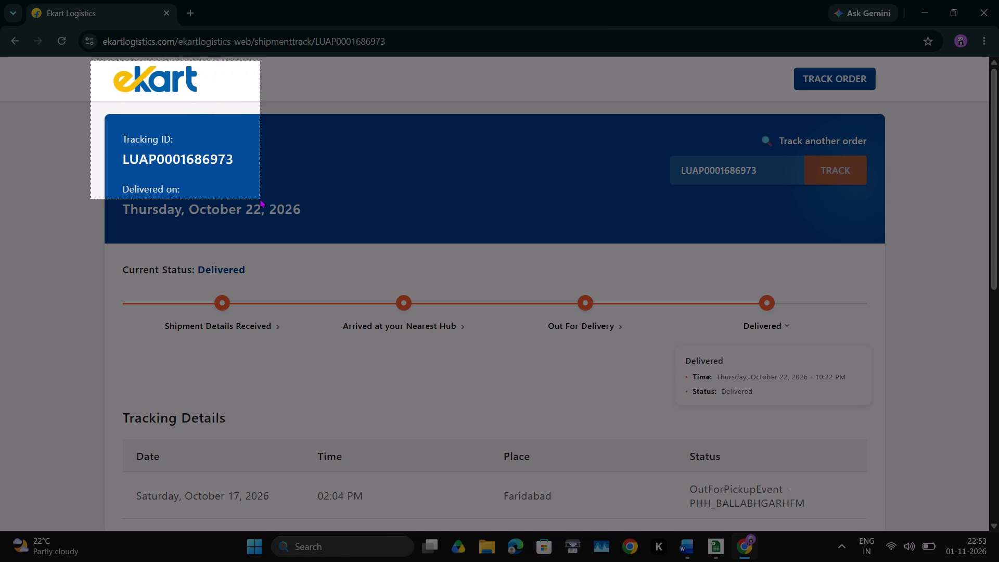
{"action": "left_click_drag", "start_coordinate": [260, 199], "coordinate": [858, 513]}
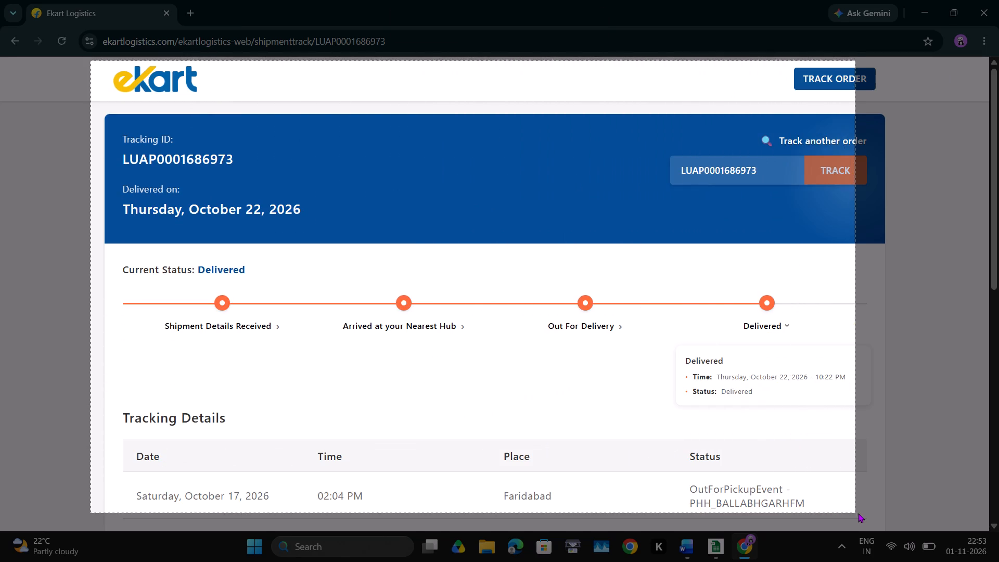
{"action": "left_click_drag", "start_coordinate": [858, 513], "coordinate": [904, 515]}
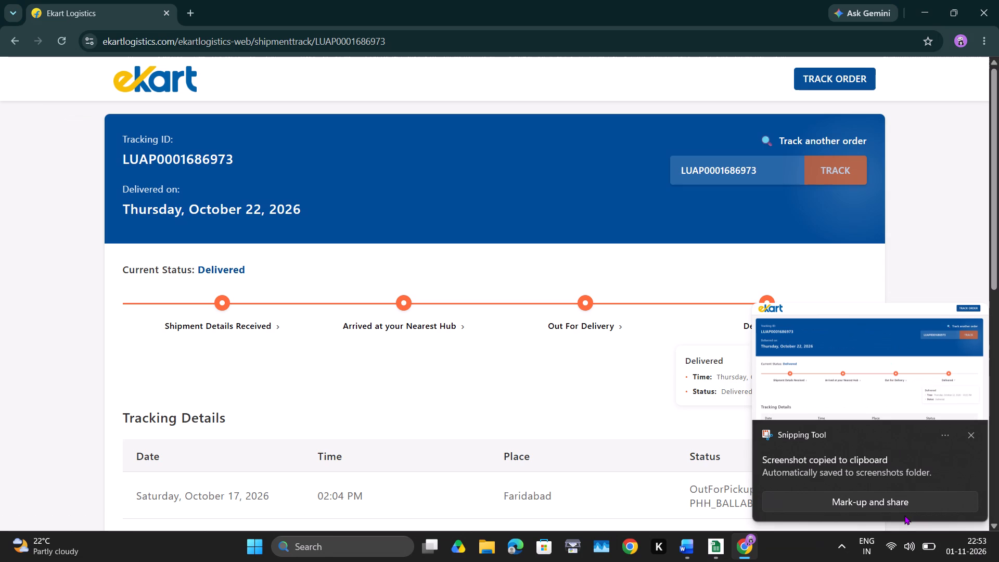
{"action": "key", "text": "alt+Tab"}
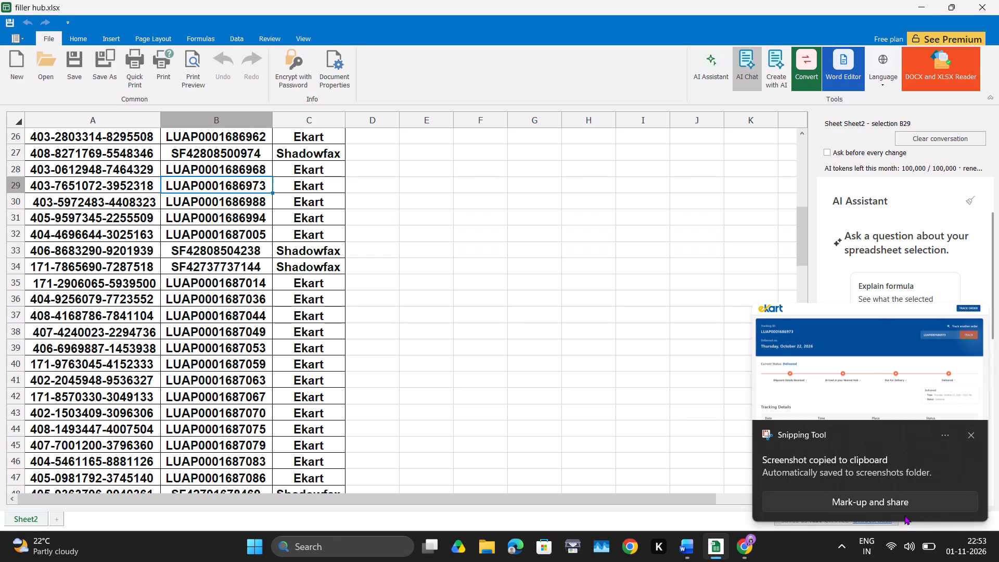
{"action": "key", "text": "alt+Tab"}
{"action": "key", "text": "alt+Tab"}
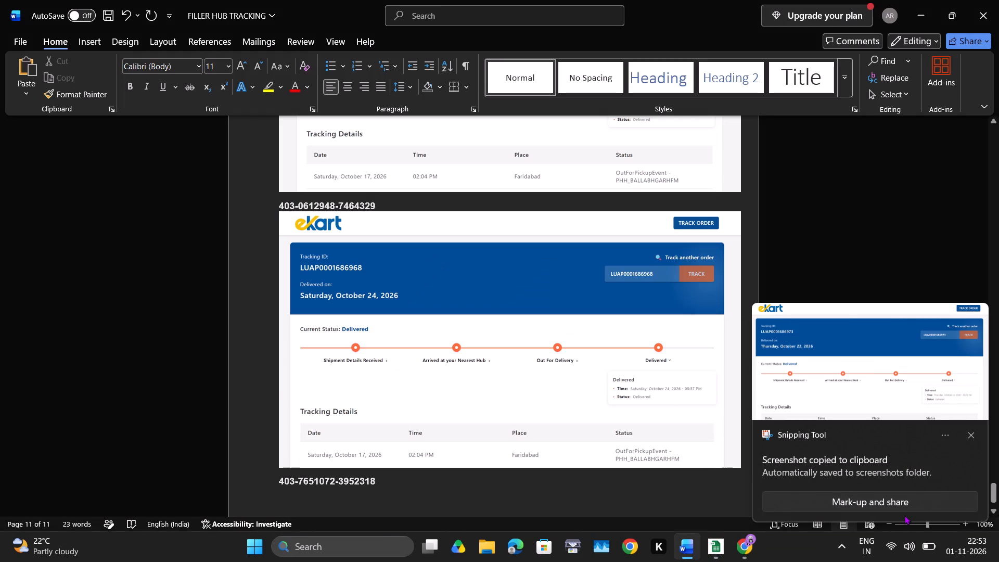
{"action": "key", "text": "ctrl+v"}
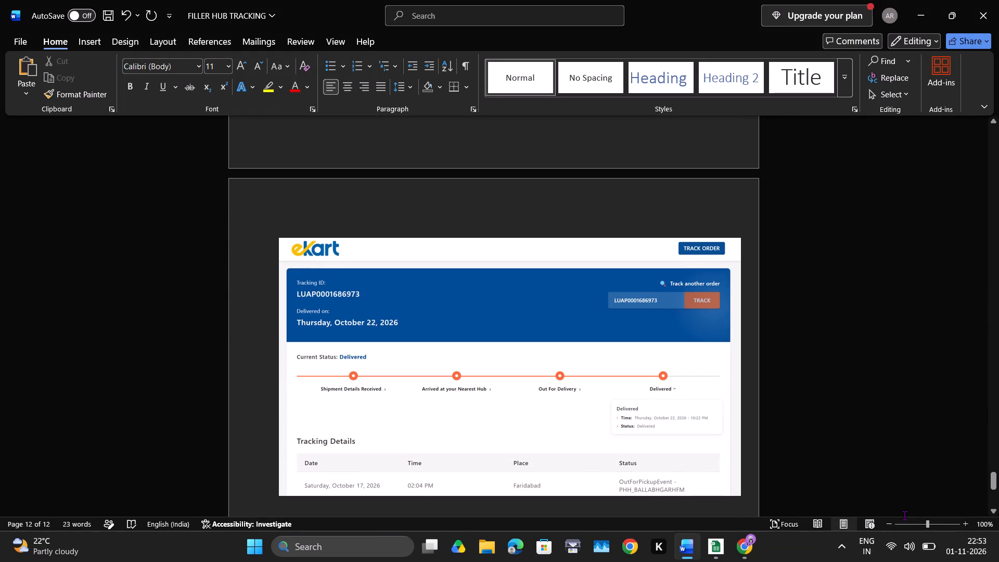
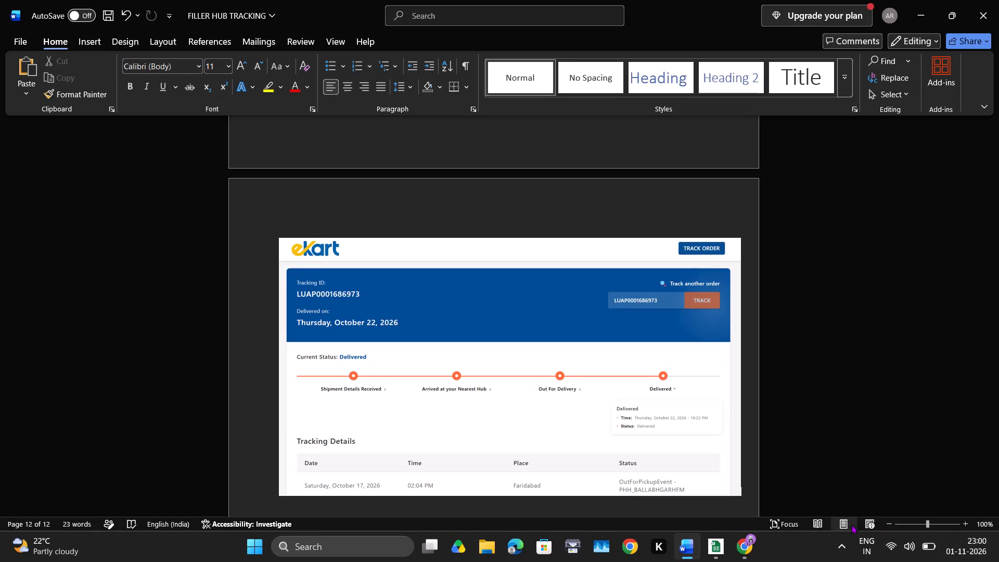
{"action": "left_click", "coordinate": [749, 486]}
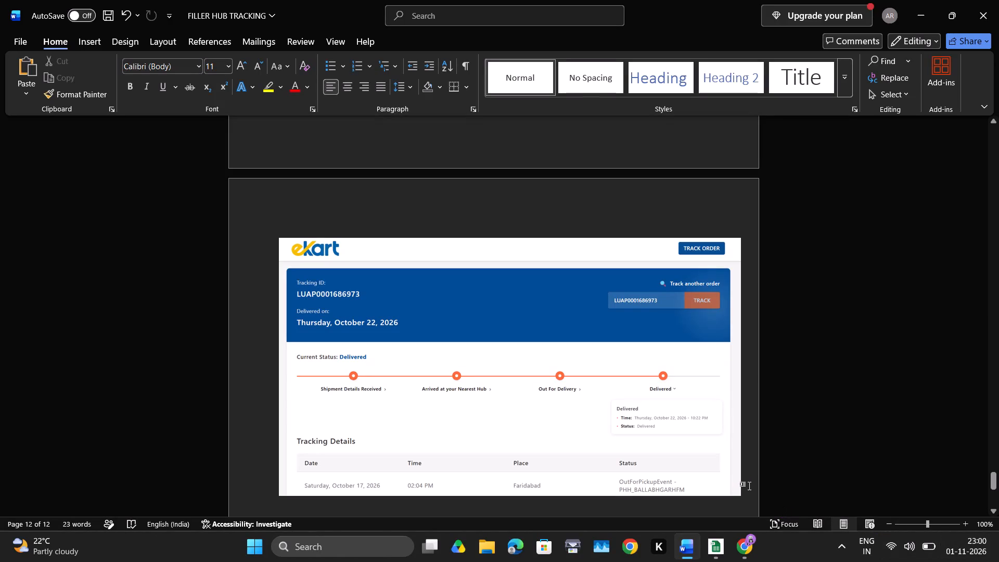
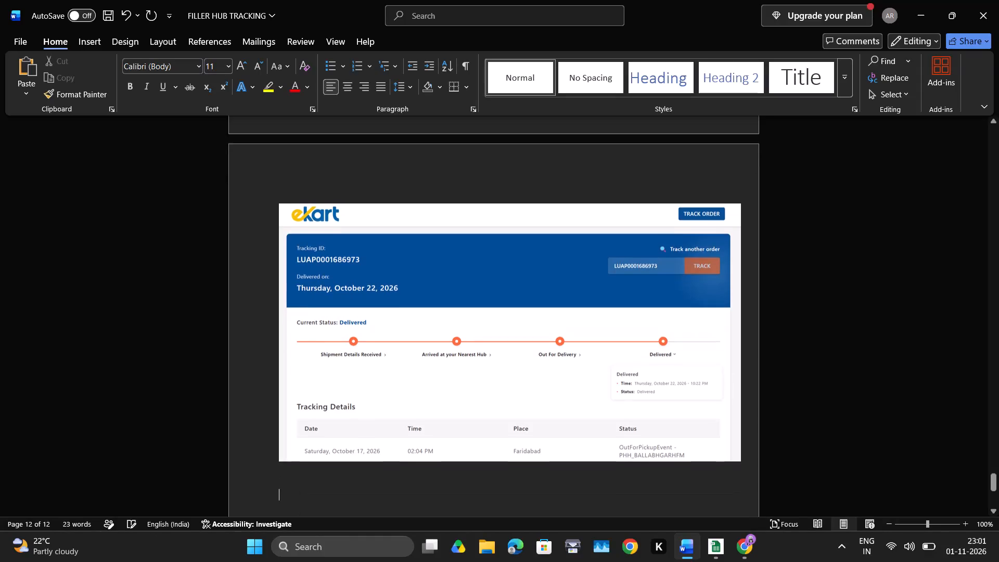
{"action": "key", "text": "BackSpace"}
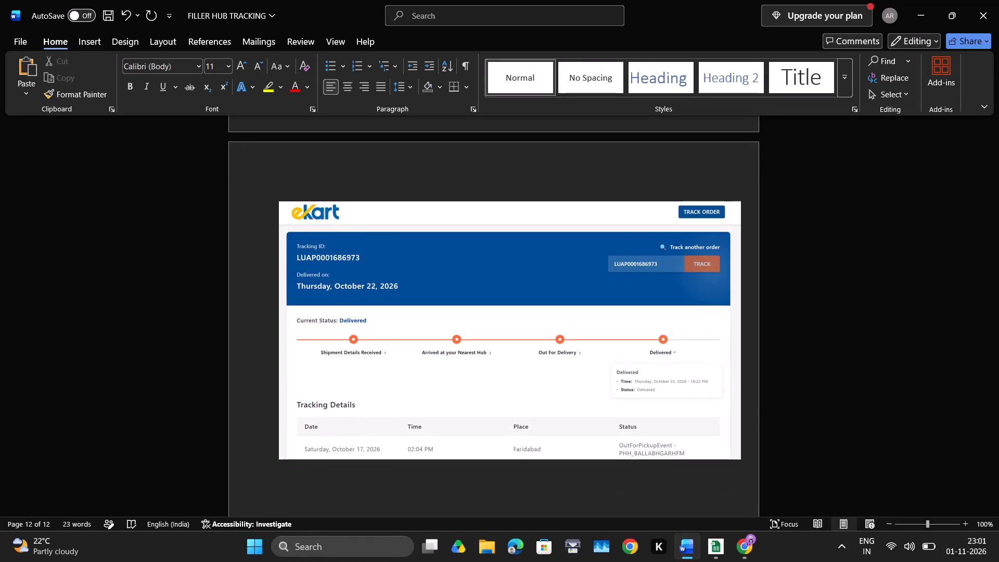
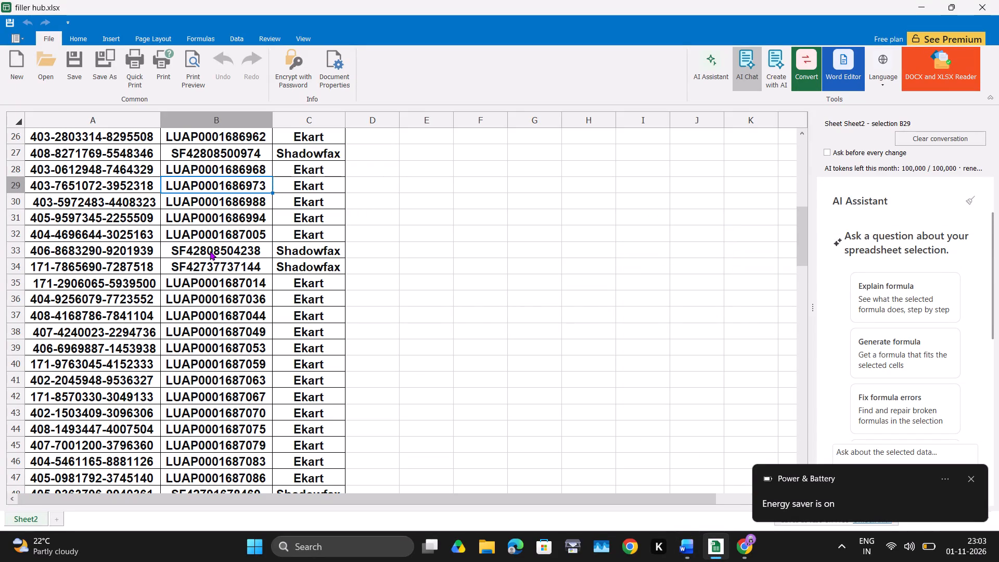
{"action": "left_click", "coordinate": [145, 201]}
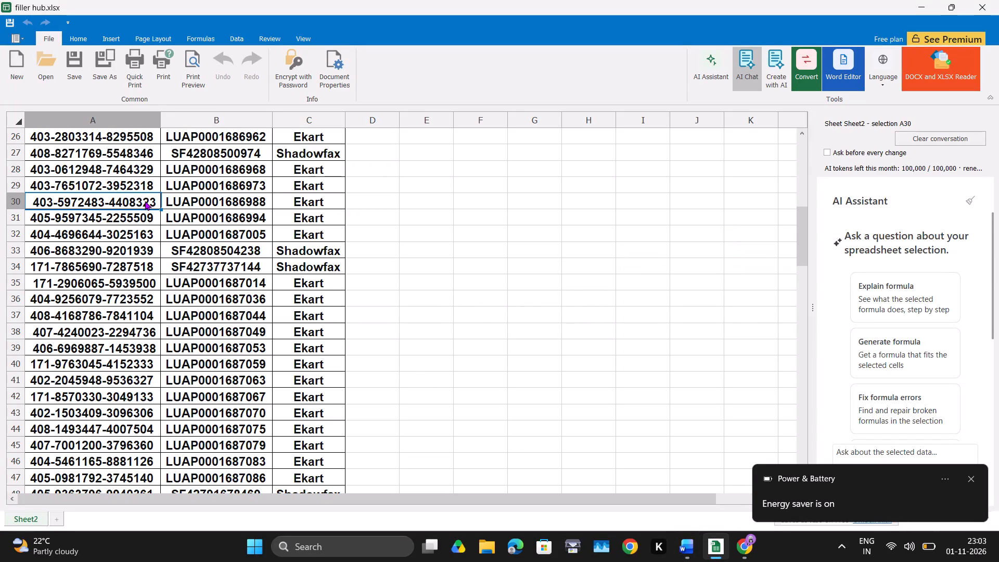
{"action": "key", "text": "ctrl+c"}
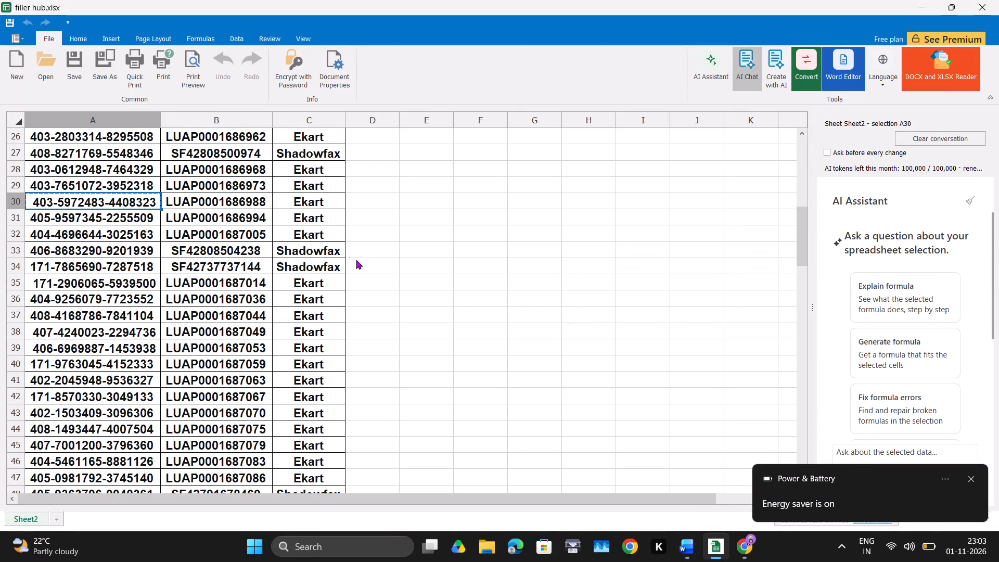
{"action": "key", "text": "alt+Tab"}
{"action": "key", "text": "ctrl+v"}
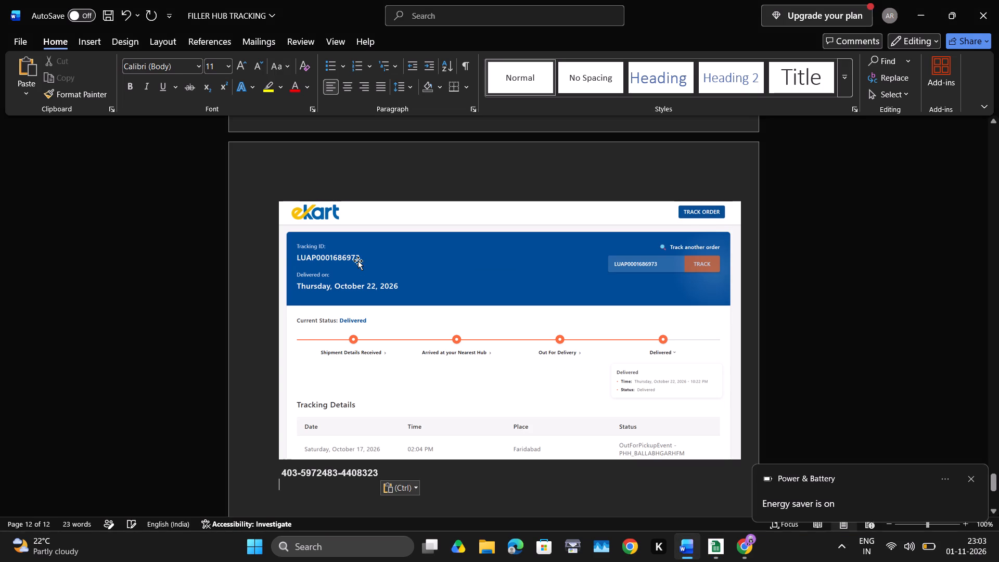
{"action": "key", "text": "alt+Tab"}
{"action": "left_click", "coordinate": [254, 208]}
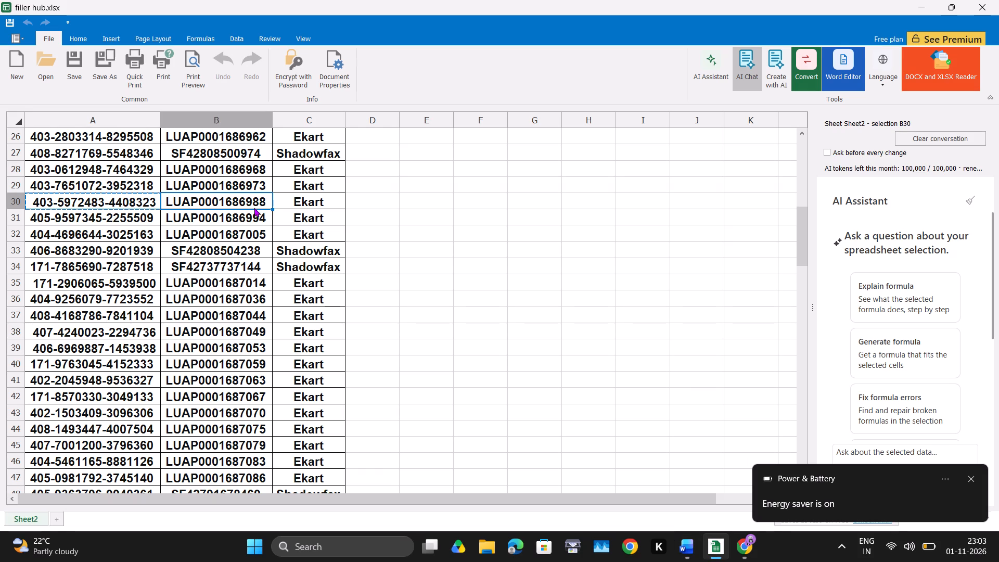
{"action": "key", "text": "ctrl+c"}
{"action": "key", "text": "alt+Tab"}
{"action": "key", "text": "alt+Tab"}
{"action": "key", "text": "alt+Tab"}
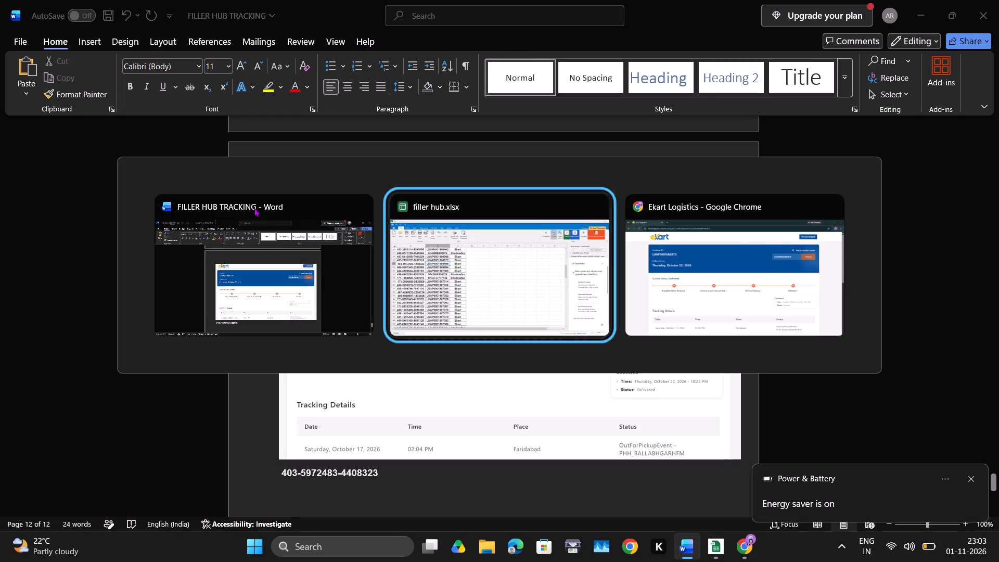
{"action": "triple_click", "coordinate": [703, 163]}
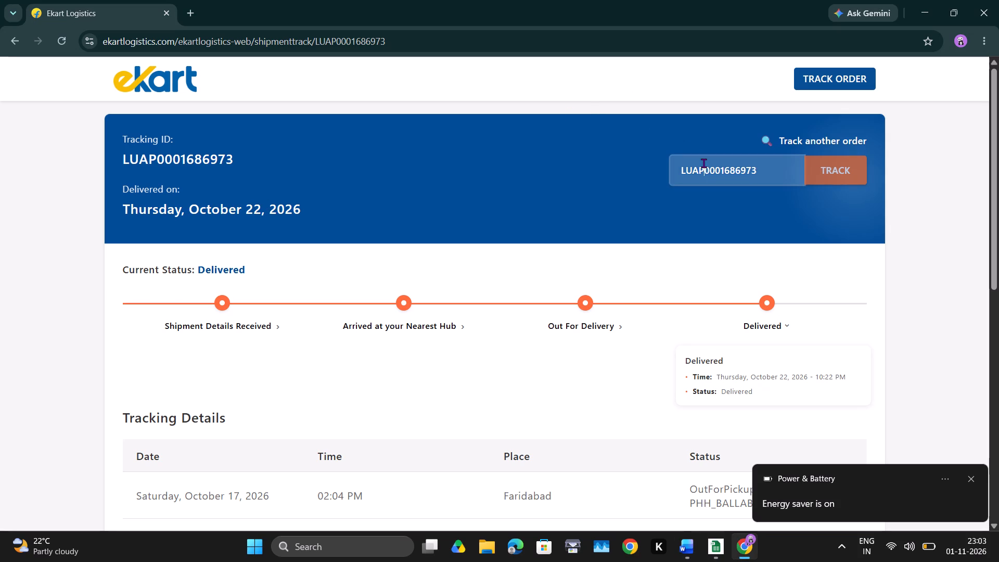
{"action": "key", "text": "ctrl+v"}
{"action": "left_click", "coordinate": [846, 164]}
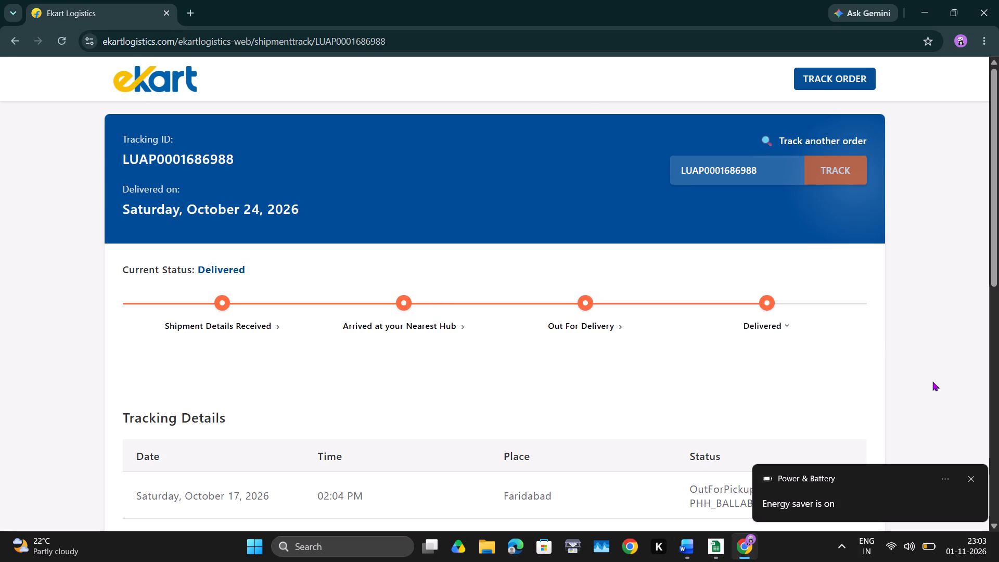
{"action": "left_click", "coordinate": [970, 472]}
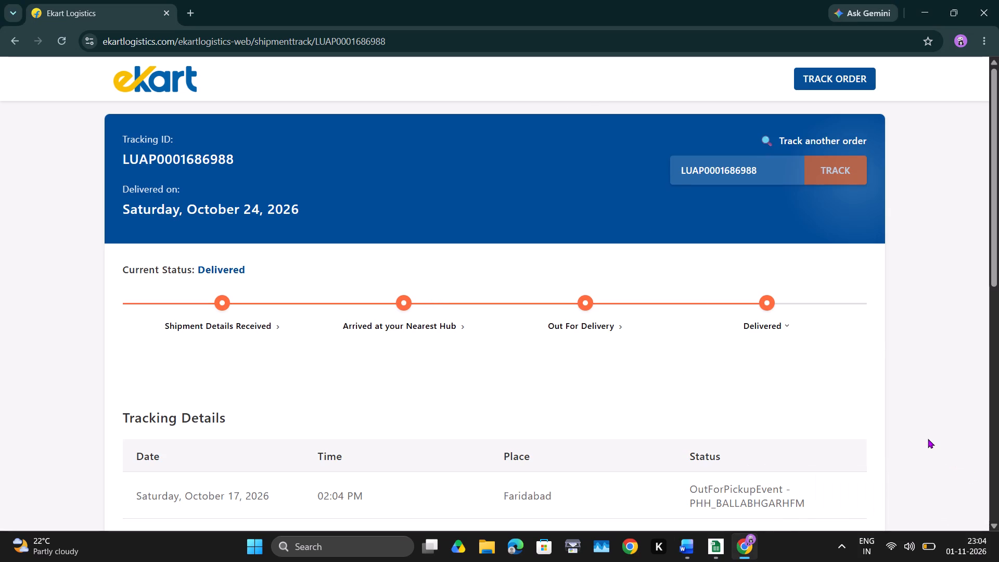
{"action": "key", "text": "shift+super+s"}
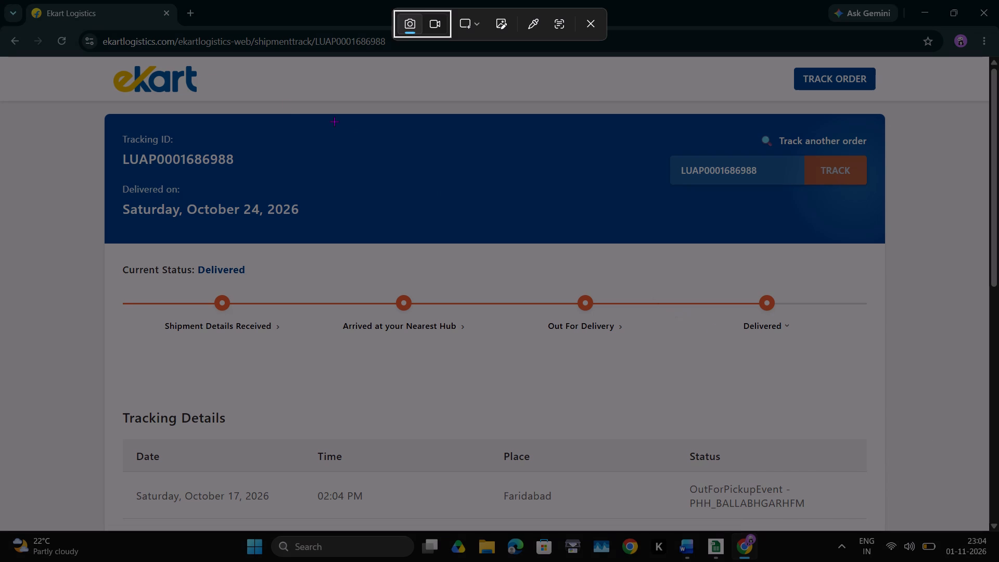
{"action": "left_click_drag", "start_coordinate": [87, 58], "coordinate": [749, 494]}
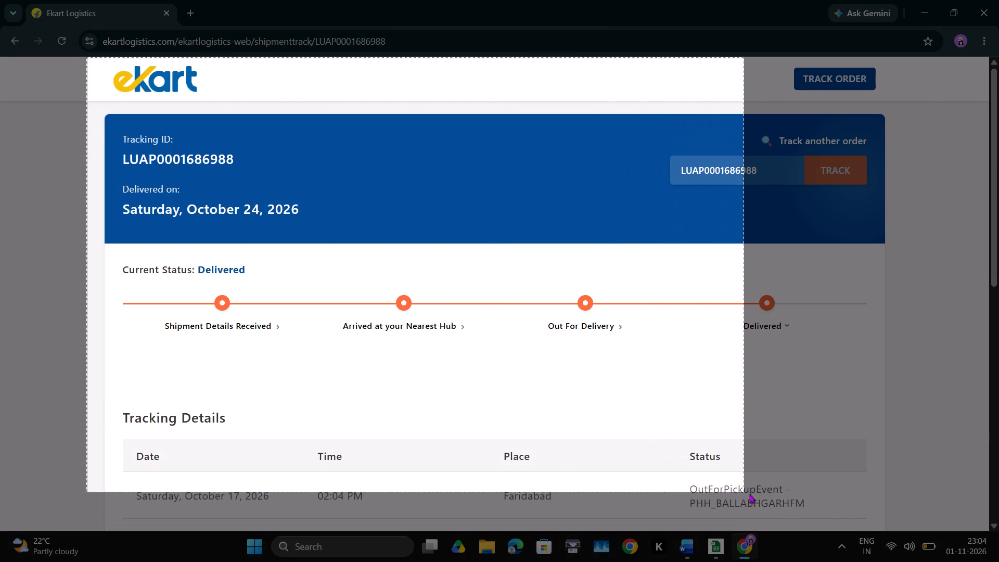
{"action": "left_click_drag", "start_coordinate": [749, 494], "coordinate": [900, 523]}
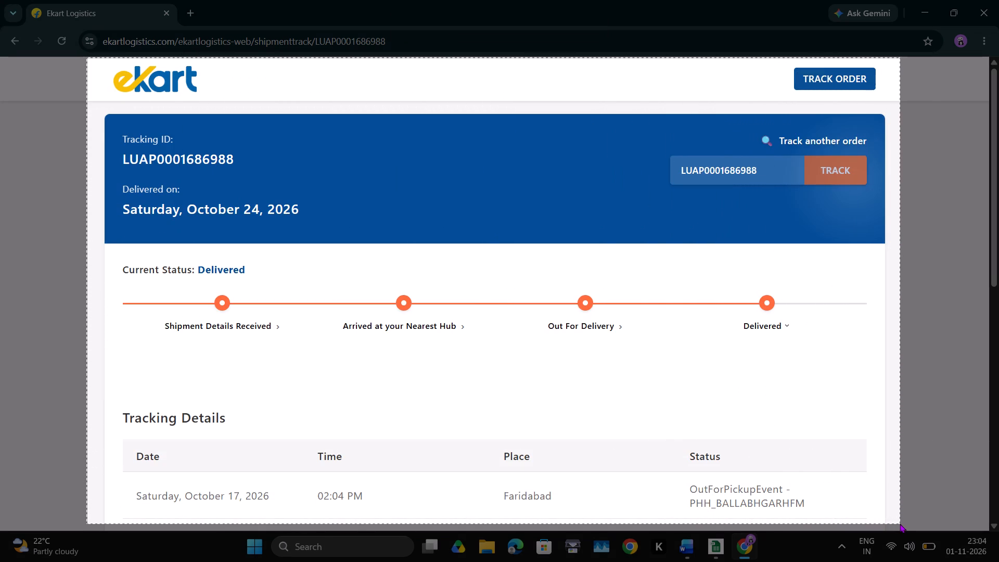
{"action": "left_click_drag", "start_coordinate": [900, 523], "coordinate": [900, 524]}
{"action": "key", "text": "alt+Tab"}
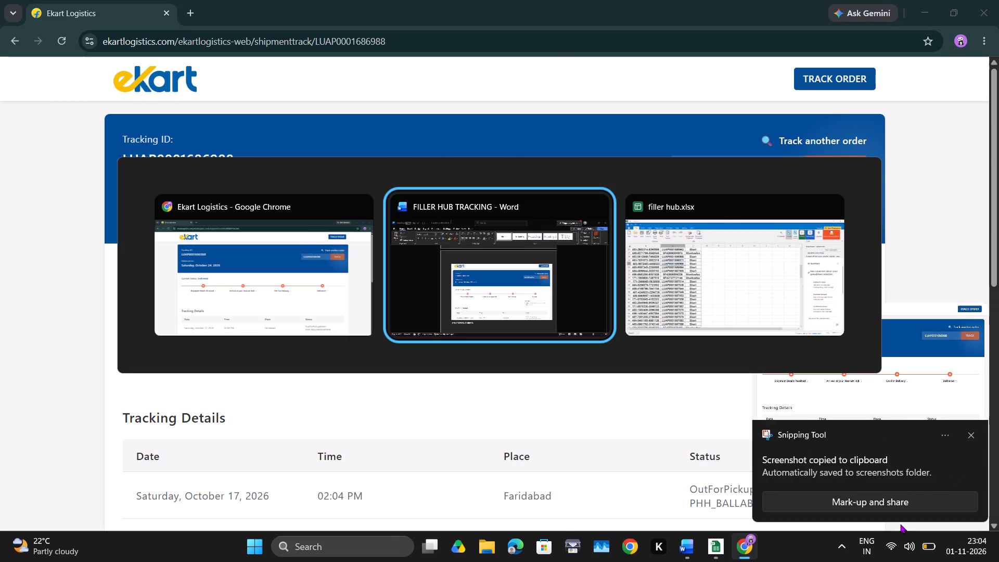
{"action": "key", "text": "ctrl+v"}
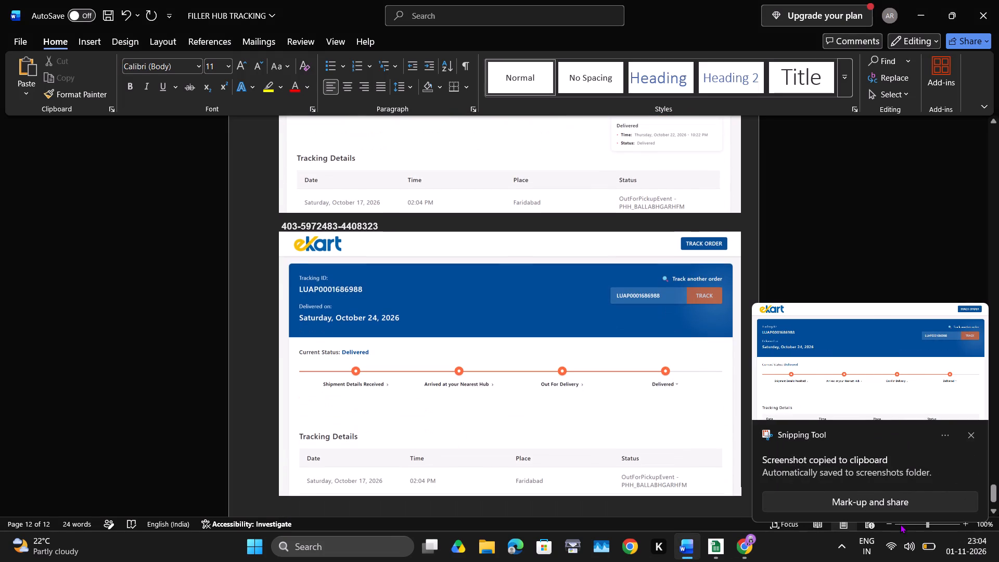
{"action": "key", "text": "Return"}
{"action": "key", "text": "alt+Tab"}
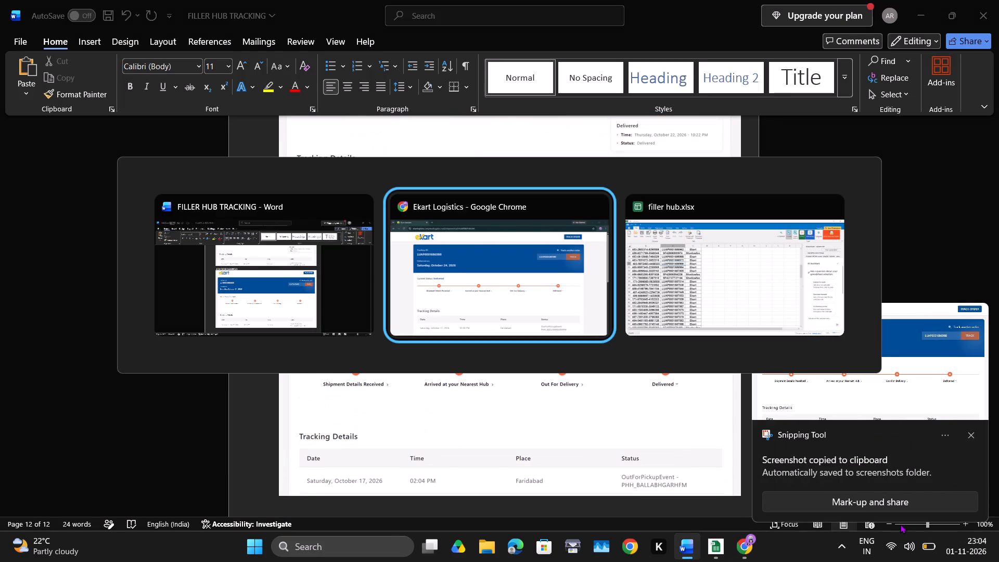
{"action": "key", "text": "alt+Tab"}
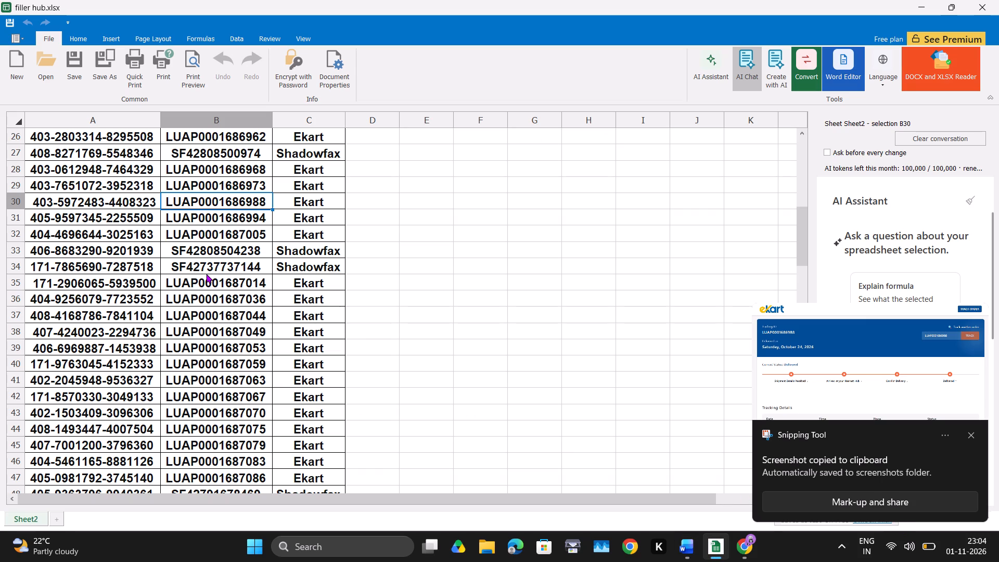
{"action": "left_click", "coordinate": [150, 216]}
{"action": "key", "text": "ctrl+c"}
{"action": "key", "text": "alt+Tab"}
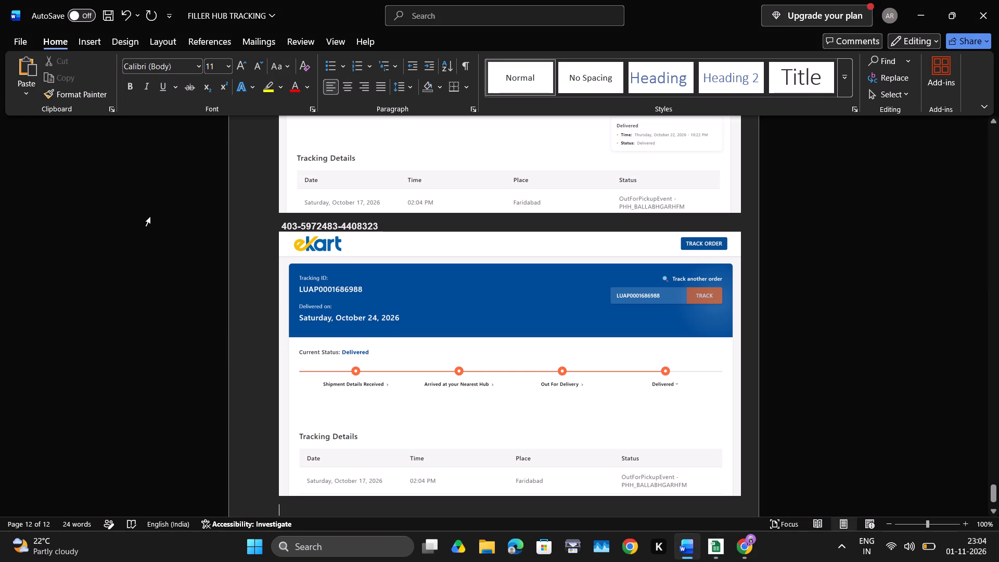
{"action": "key", "text": "ctrl+v"}
{"action": "key", "text": "alt+Tab"}
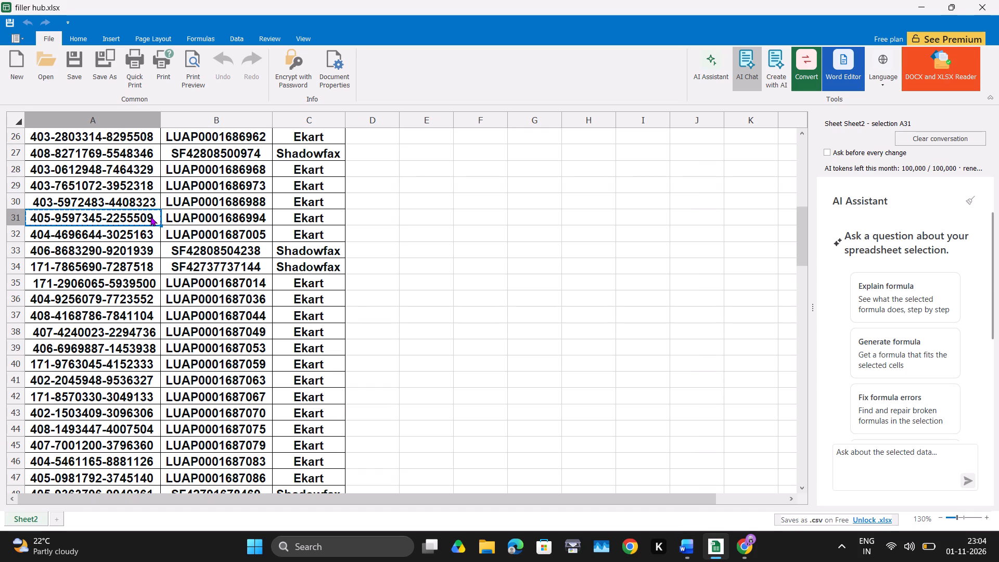
{"action": "key", "text": "Right"}
{"action": "key", "text": "ctrl+c"}
{"action": "key", "text": "alt+Tab"}
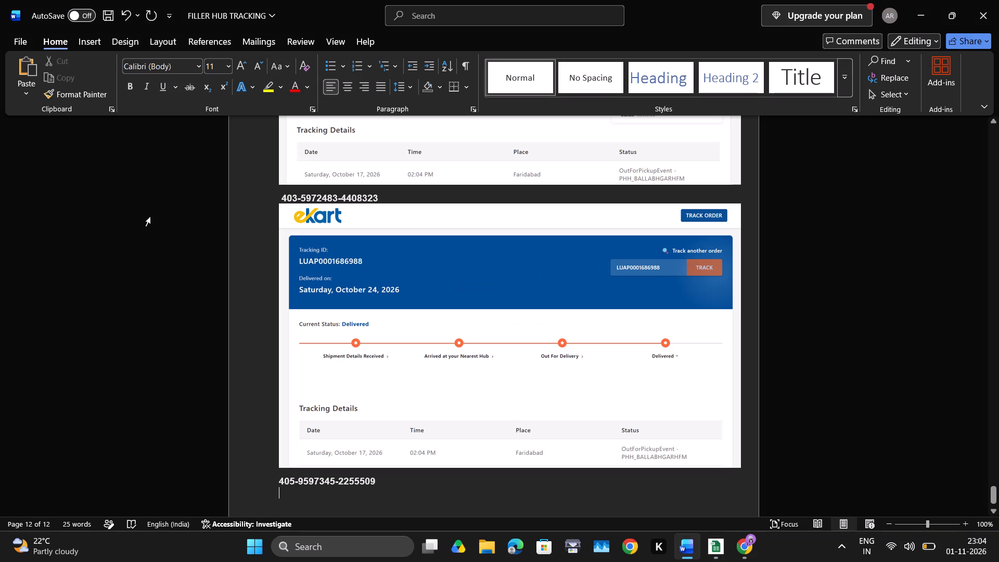
{"action": "key", "text": "alt+Tab"}
{"action": "key", "text": "alt+Tab"}
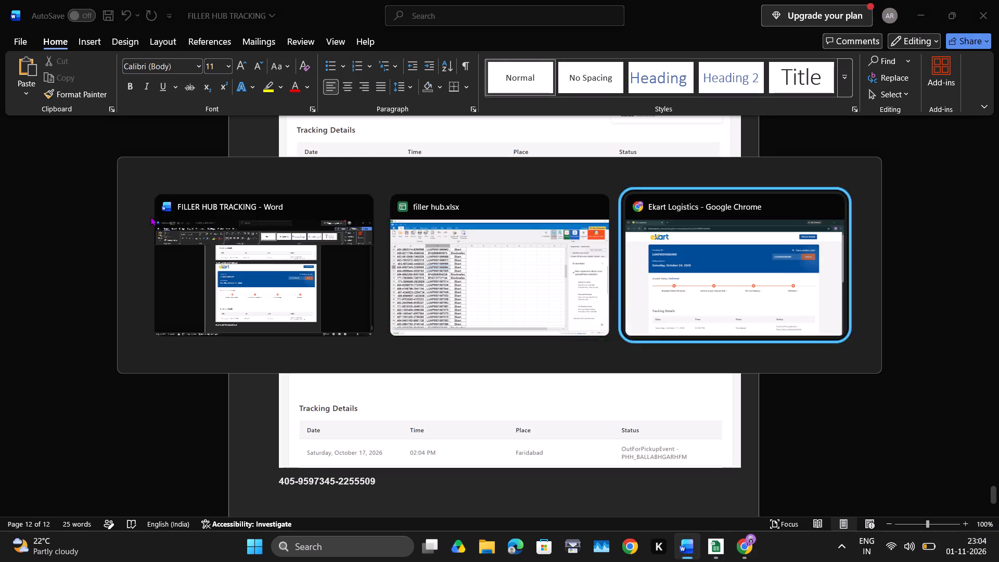
{"action": "triple_click", "coordinate": [725, 178]}
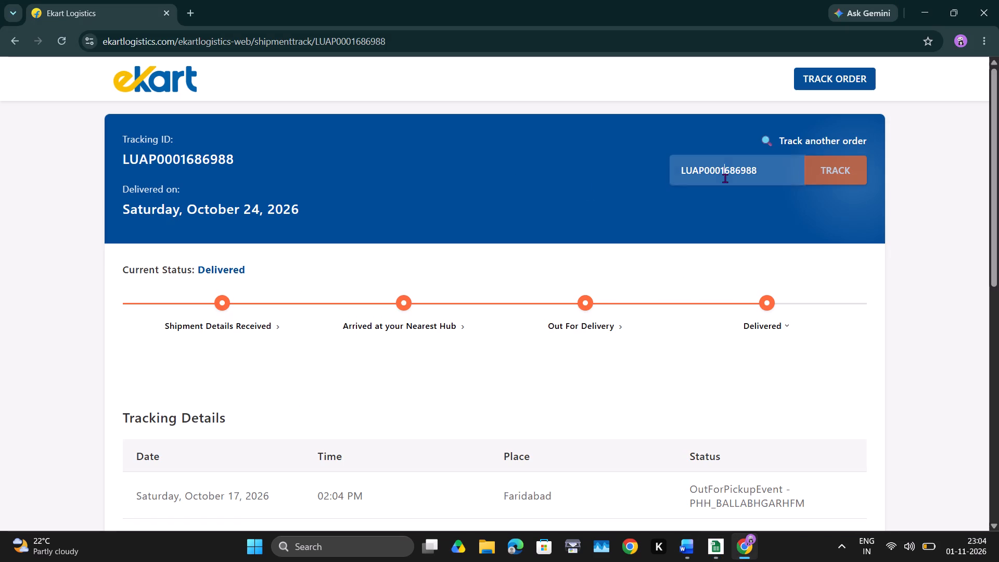
{"action": "key", "text": "ctrl+v"}
{"action": "left_click", "coordinate": [839, 162]}
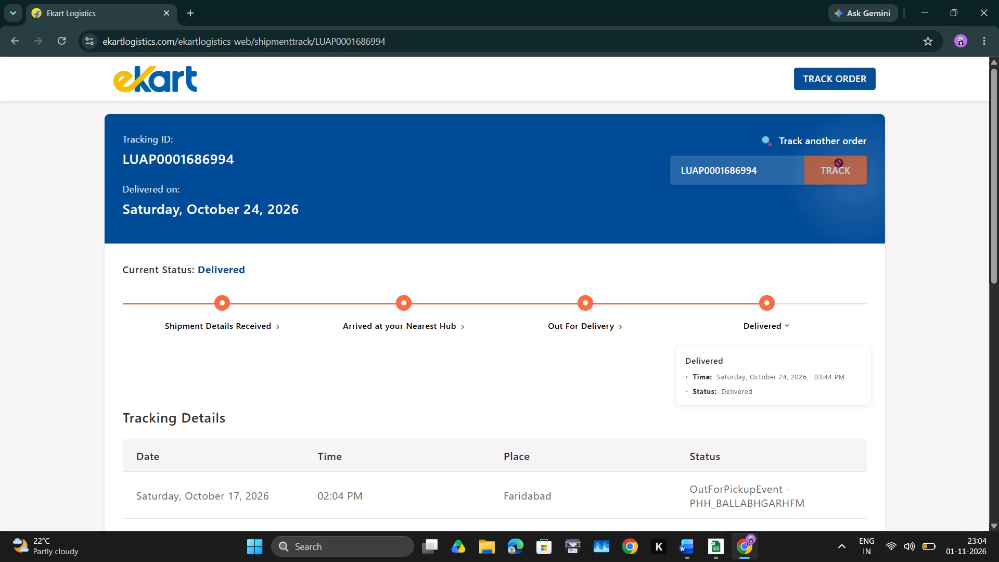
{"action": "key", "text": "shift+super+s"}
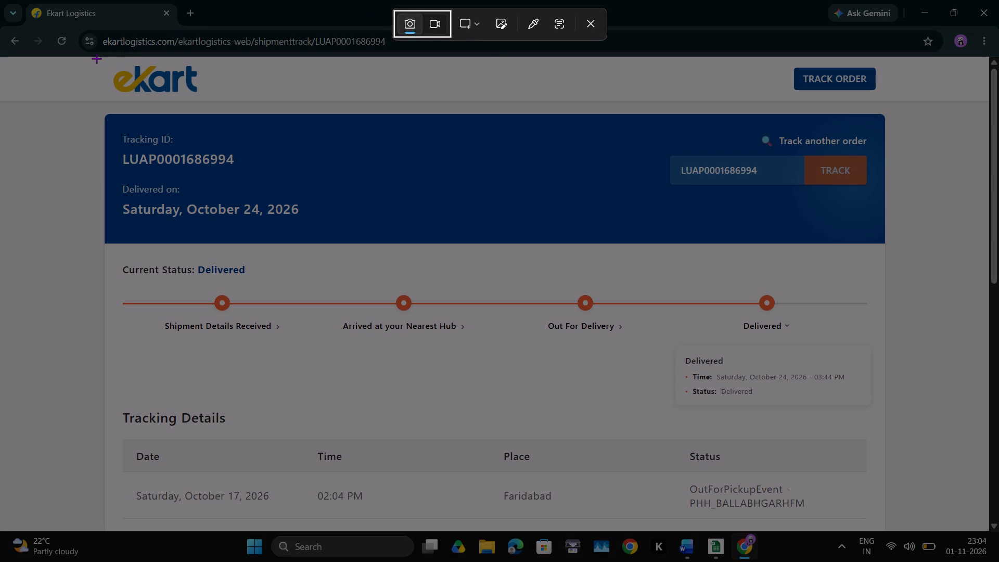
{"action": "left_click_drag", "start_coordinate": [95, 63], "coordinate": [786, 516]}
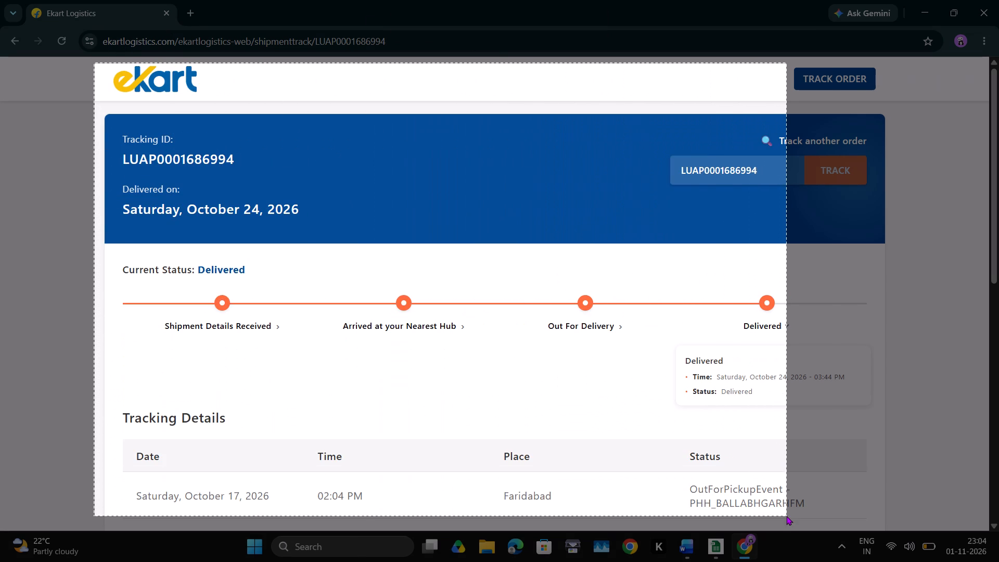
{"action": "left_click_drag", "start_coordinate": [786, 516], "coordinate": [908, 517]}
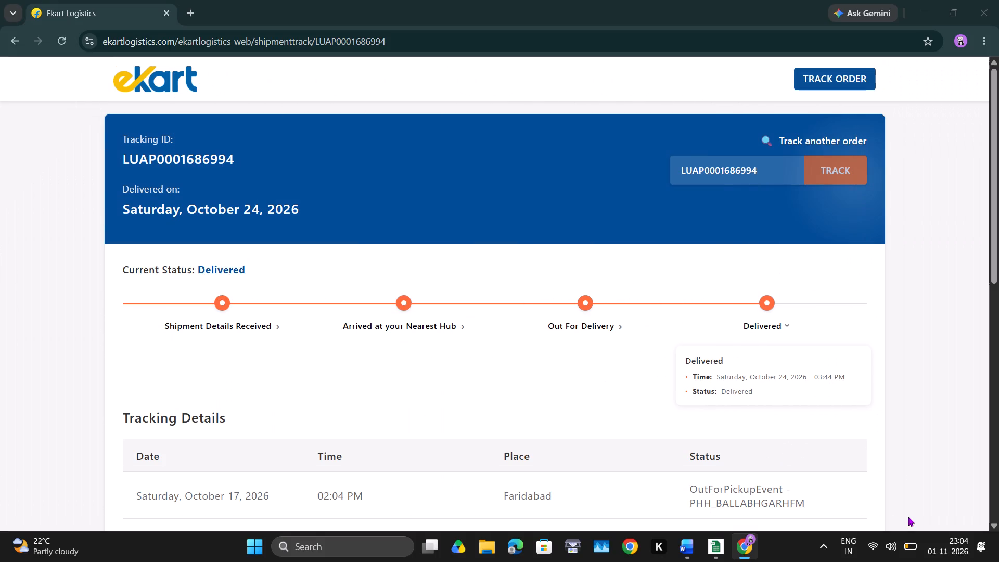
{"action": "key", "text": "alt+Tab"}
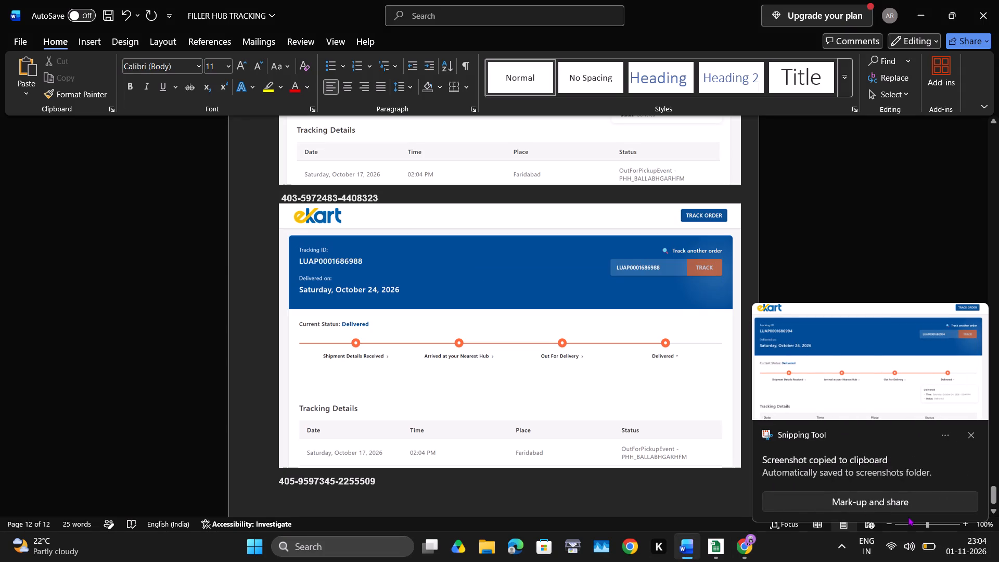
{"action": "key", "text": "ctrl+v"}
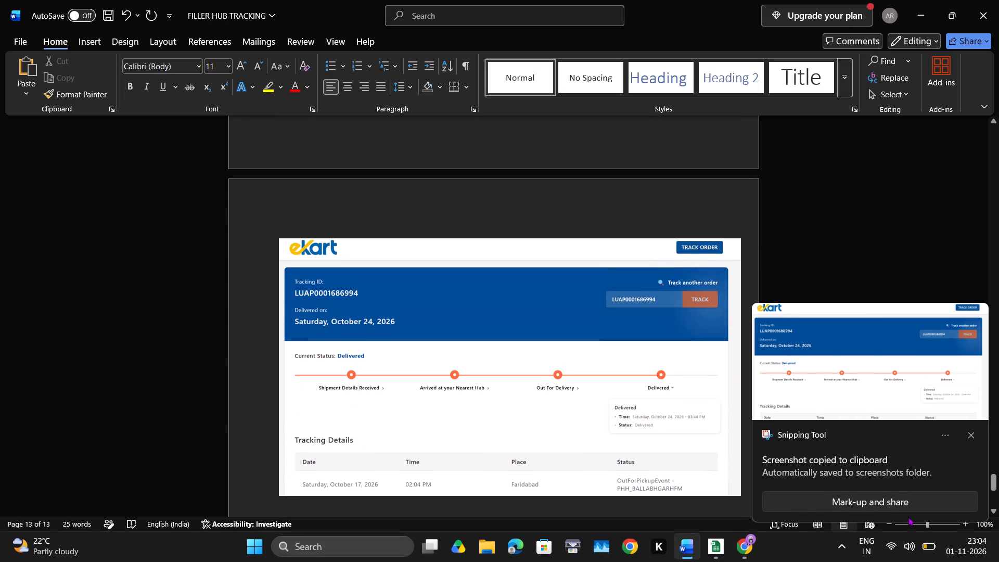
{"action": "key", "text": "Return"}
{"action": "key", "text": "alt+Tab"}
{"action": "key", "text": "alt+Tab"}
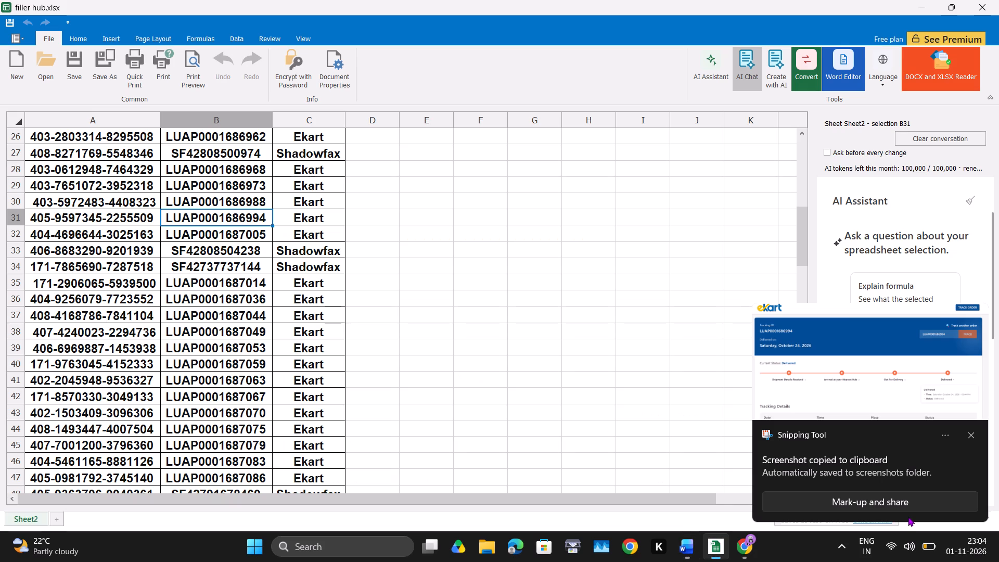
{"action": "left_click", "coordinate": [152, 236]}
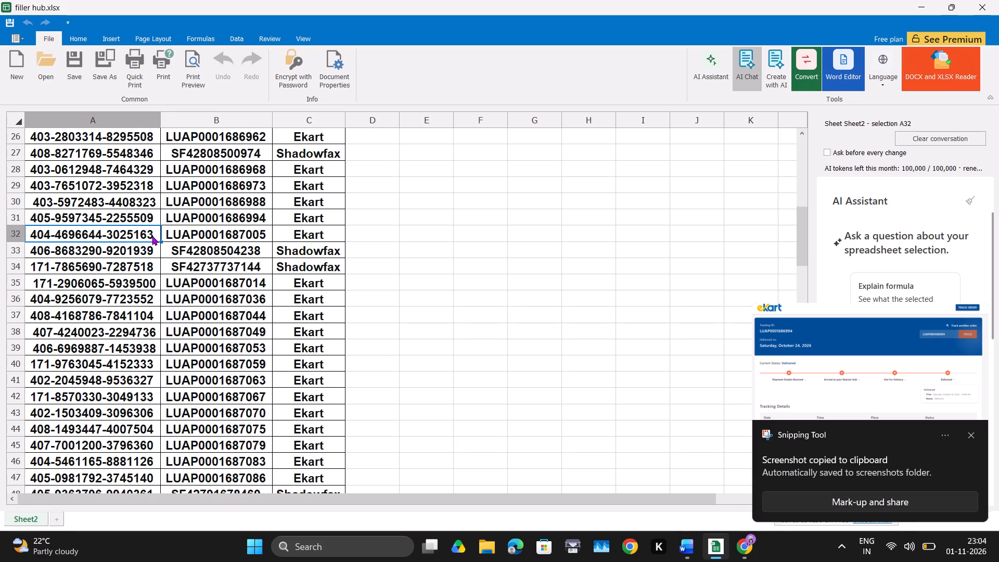
{"action": "key", "text": "ctrl+c"}
{"action": "key", "text": "alt+Tab"}
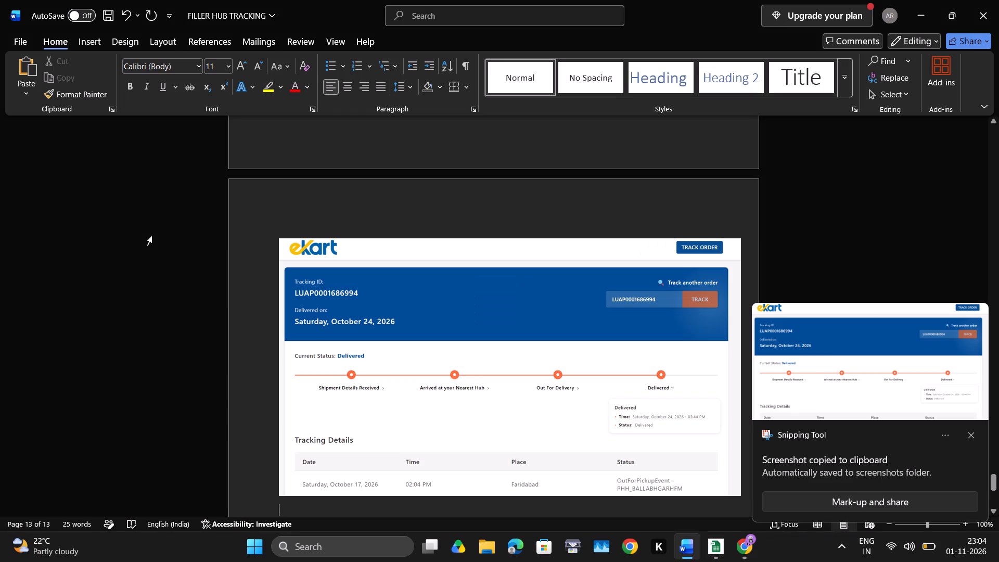
{"action": "key", "text": "ctrl+v"}
{"action": "key", "text": "alt+Tab"}
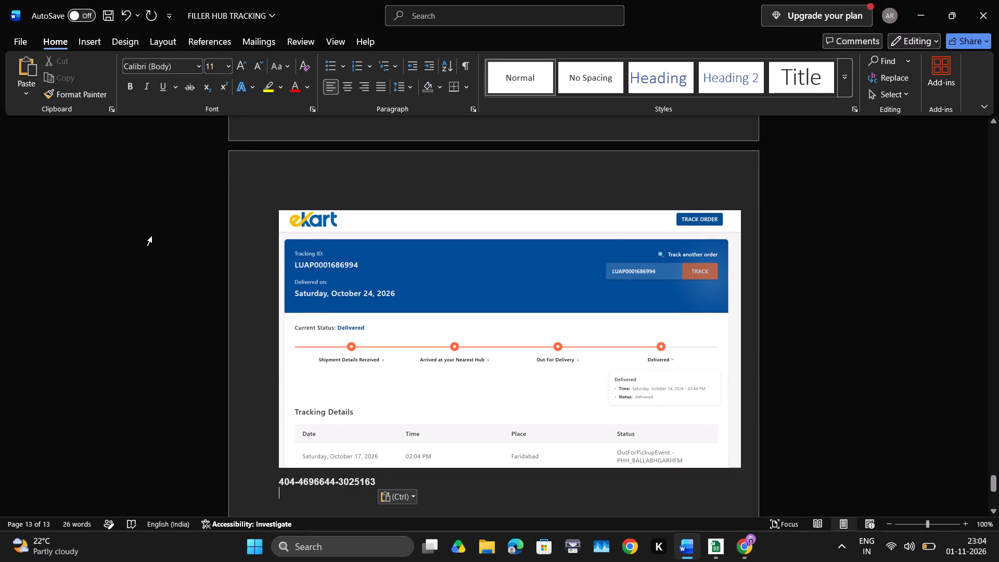
{"action": "left_click", "coordinate": [205, 234]}
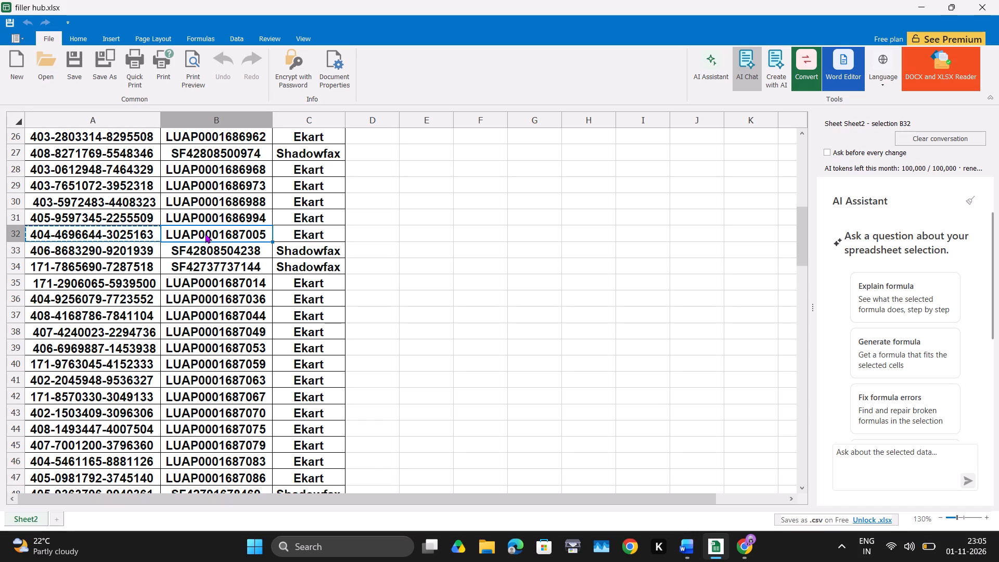
{"action": "key", "text": "ctrl+c"}
{"action": "key", "text": "alt+Tab"}
{"action": "key", "text": "alt+Tab"}
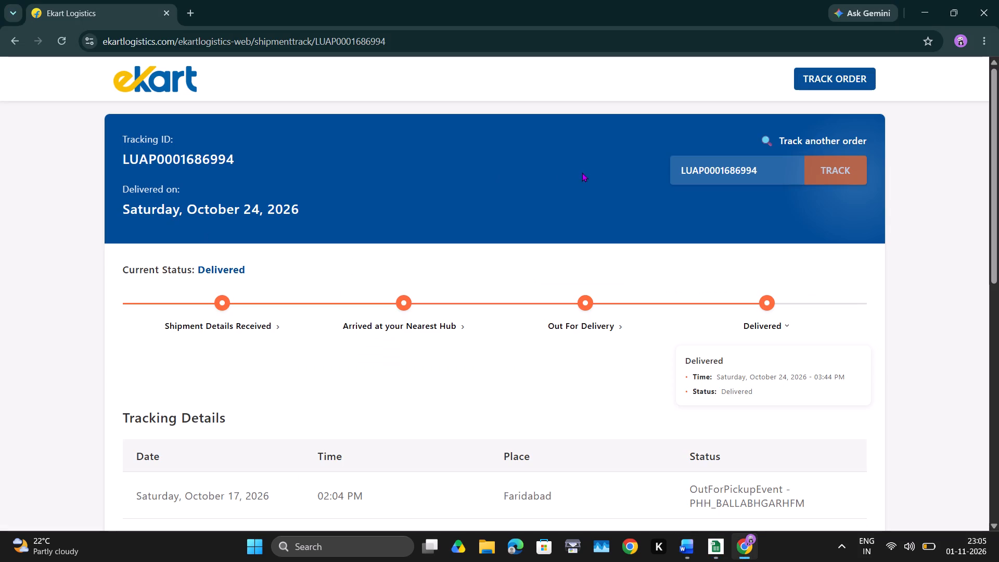
{"action": "triple_click", "coordinate": [696, 164]}
{"action": "key", "text": "ctrl+v"}
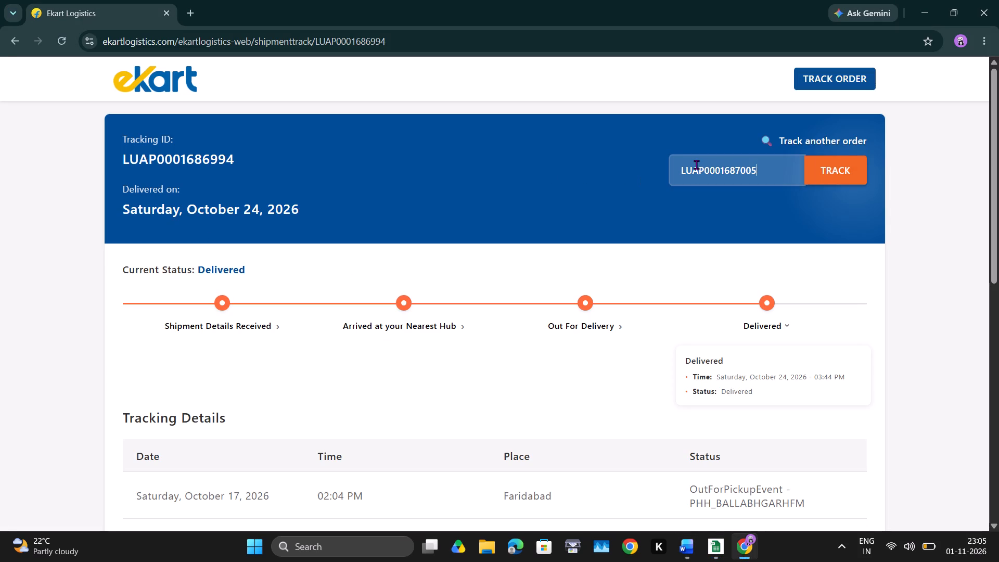
{"action": "left_click", "coordinate": [838, 159]}
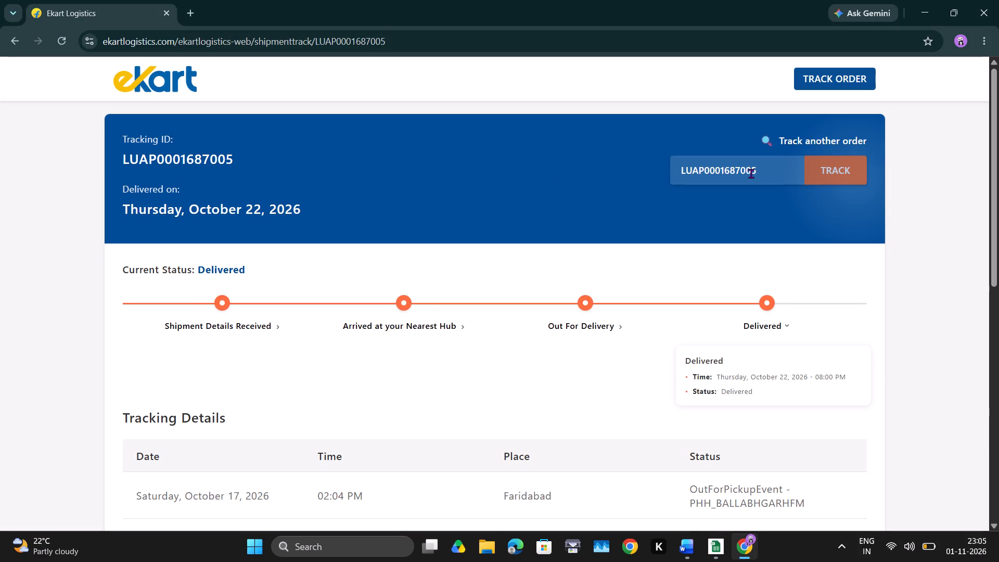
{"action": "key", "text": "shift+super+s"}
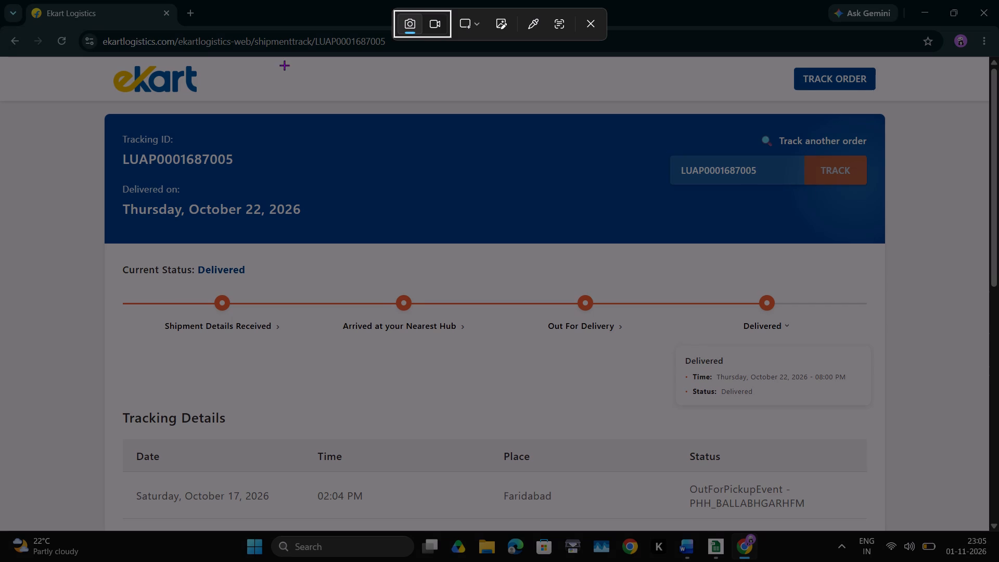
{"action": "left_click_drag", "start_coordinate": [93, 59], "coordinate": [253, 180]}
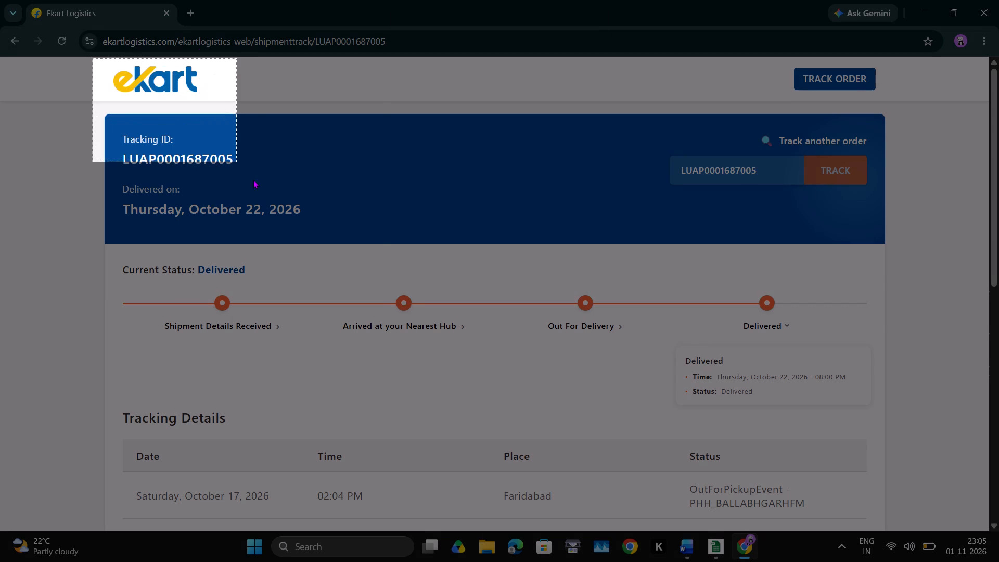
{"action": "left_click_drag", "start_coordinate": [253, 180], "coordinate": [883, 517]}
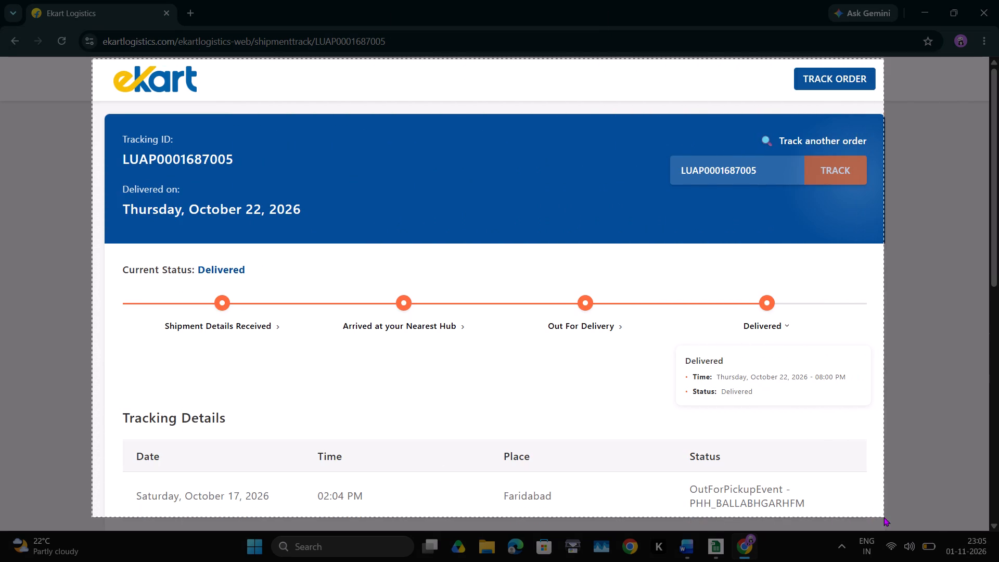
{"action": "left_click_drag", "start_coordinate": [883, 517], "coordinate": [925, 525]}
{"action": "key", "text": "alt+Tab"}
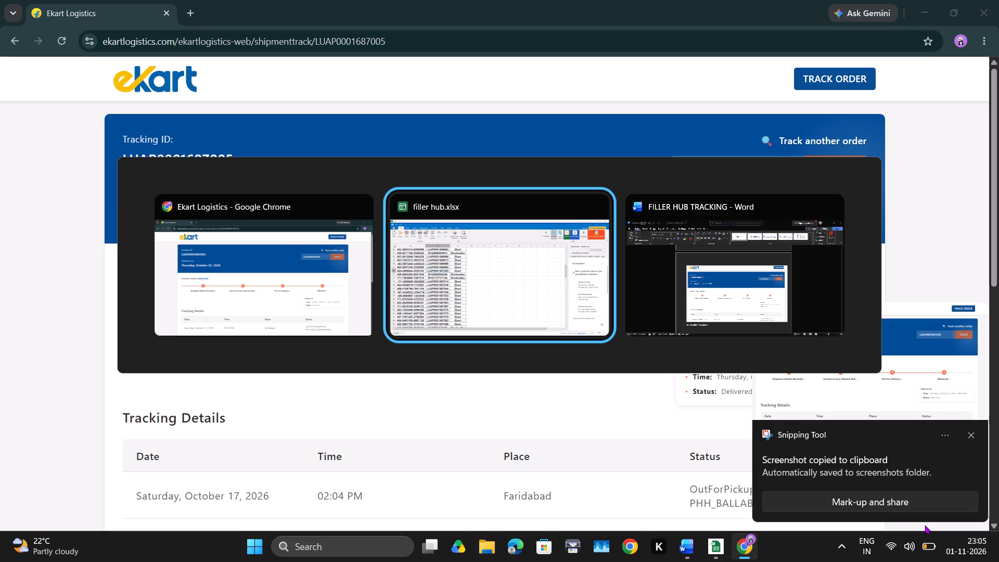
{"action": "key", "text": "alt+Tab"}
{"action": "key", "text": "ctrl+v"}
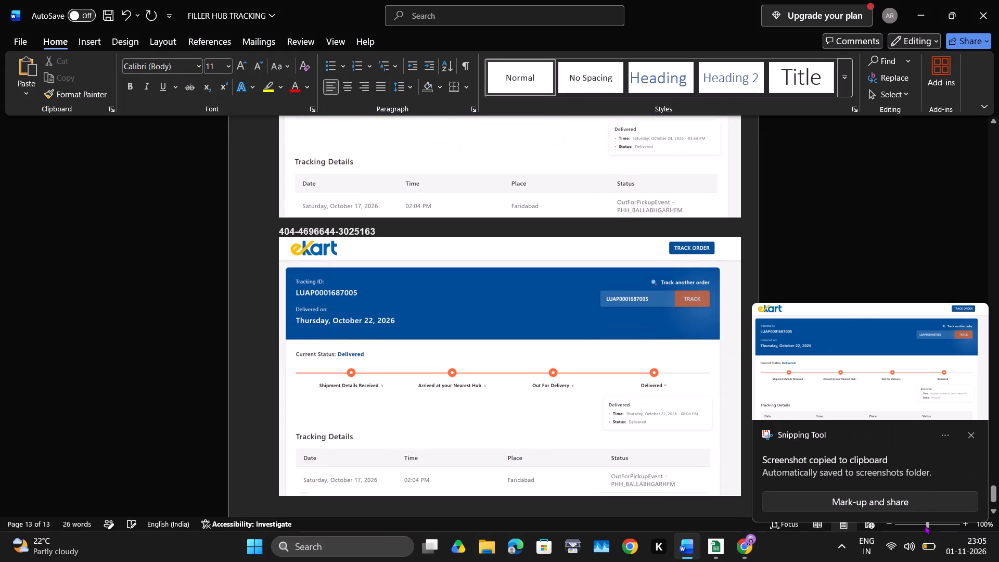
{"action": "key", "text": "Return"}
Look through the order list in the filler hub spreadsheet for the row of the last order documented in Word.
{"action": "key", "text": "alt+Tab"}
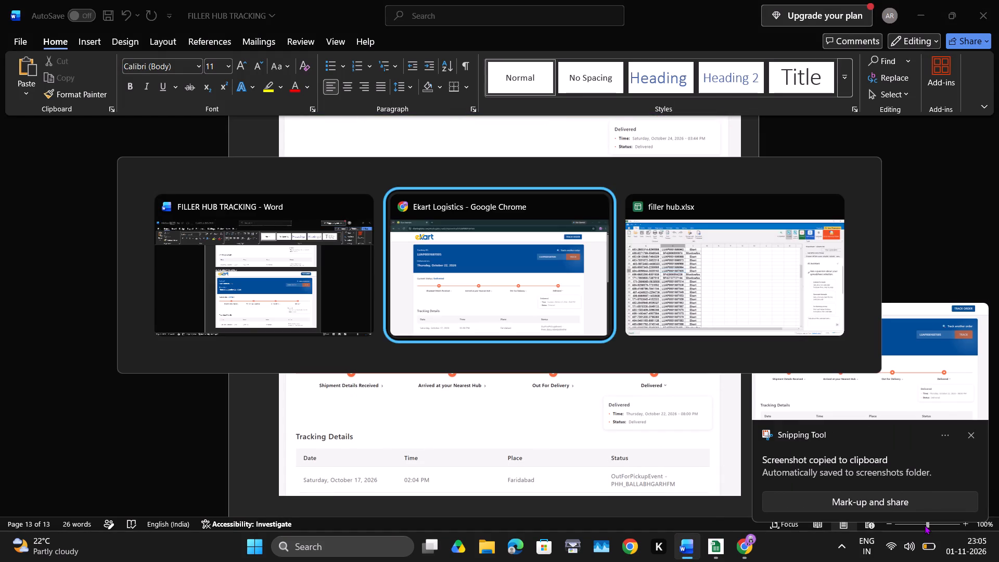
{"action": "key", "text": "alt+Tab"}
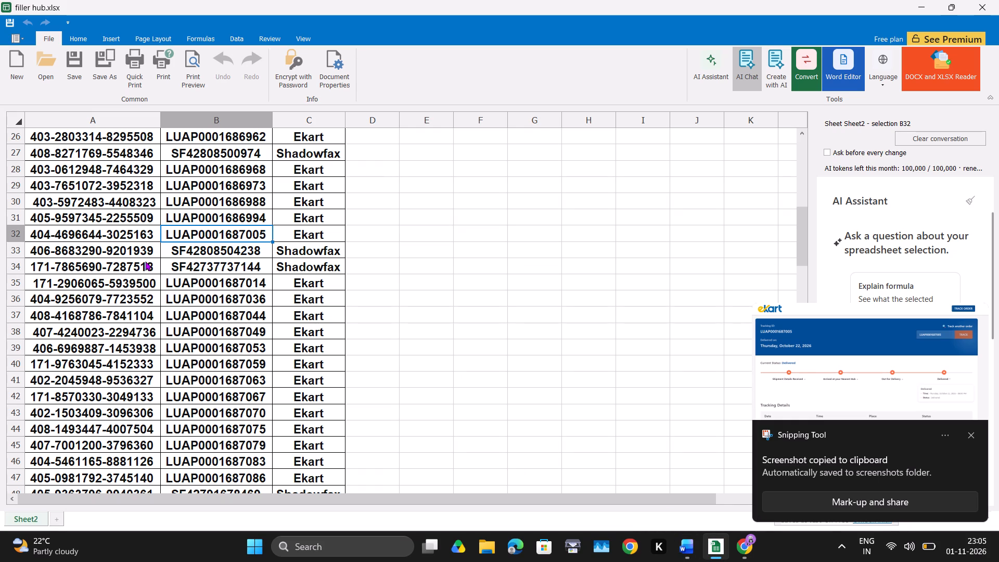
{"action": "left_click", "coordinate": [140, 276]}
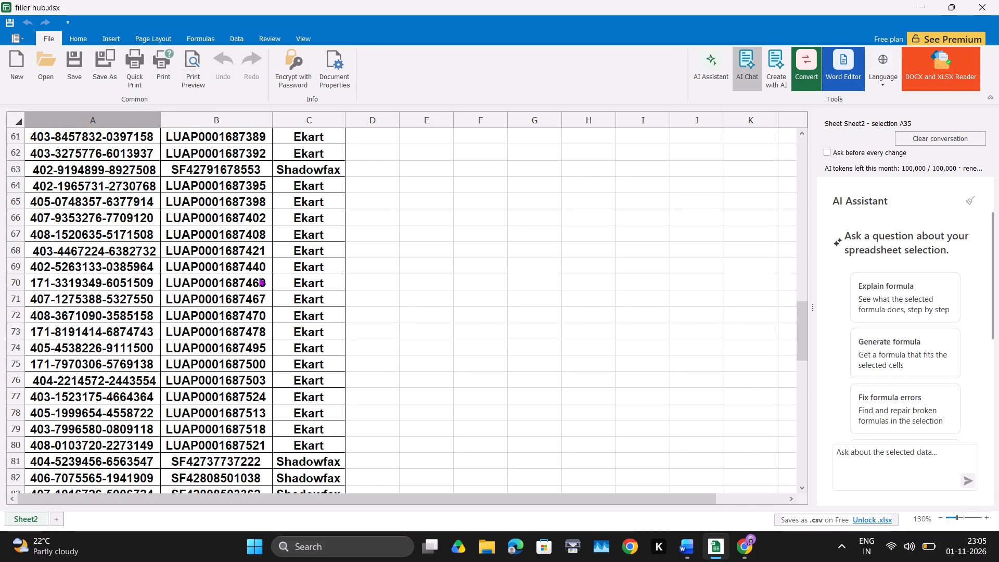
{"action": "scroll", "coordinate": [259, 277], "scroll_direction": "down", "scroll_amount": 3}
{"action": "scroll", "coordinate": [259, 277], "scroll_direction": "up", "scroll_amount": 1}
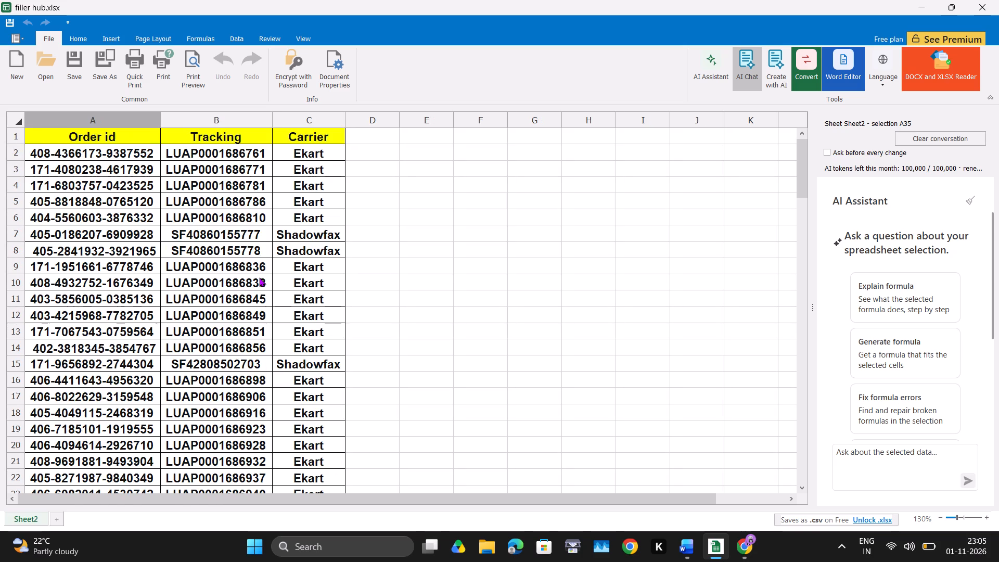
{"action": "scroll", "coordinate": [259, 277], "scroll_direction": "down", "scroll_amount": 1}
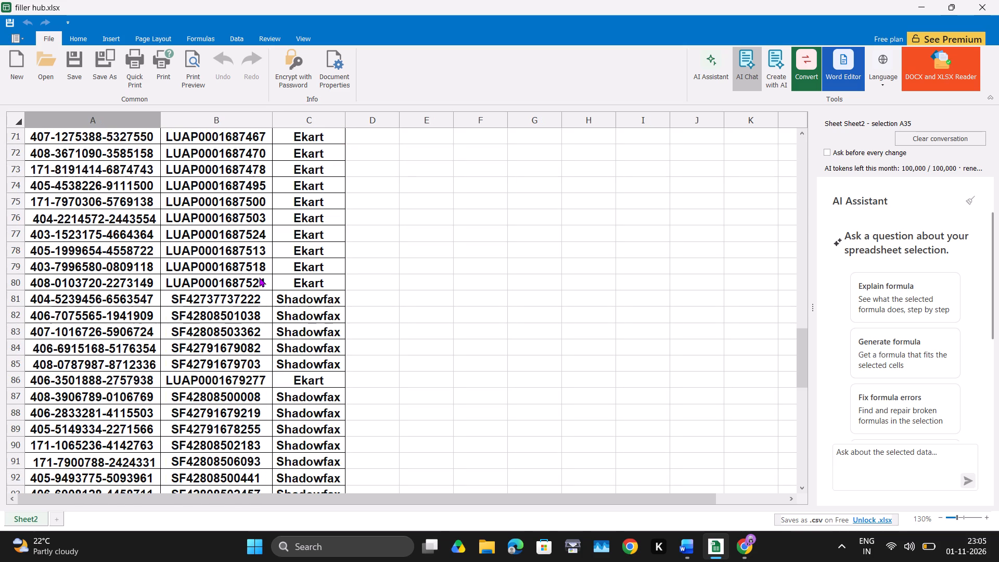
{"action": "scroll", "coordinate": [259, 277], "scroll_direction": "up", "scroll_amount": 2}
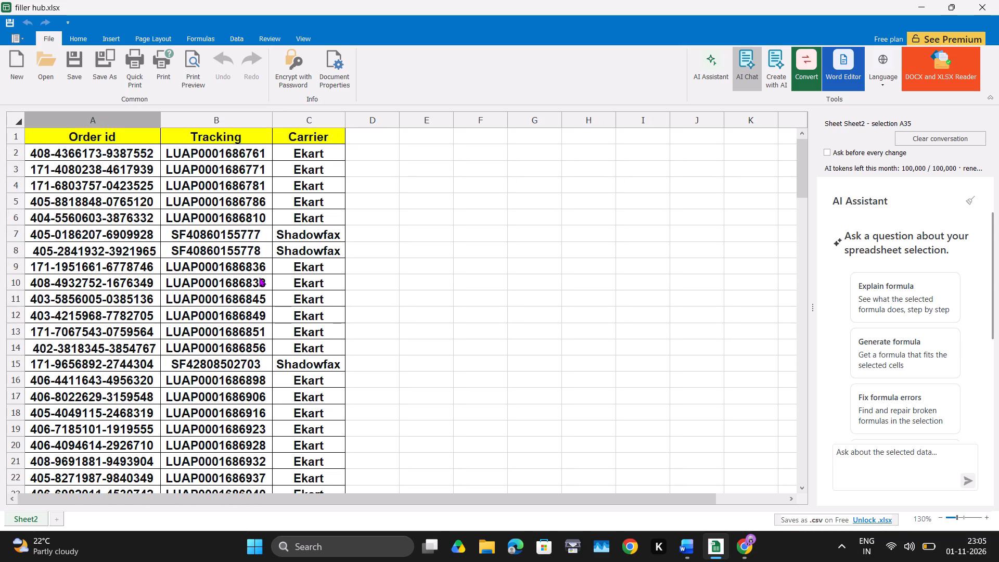
{"action": "scroll", "coordinate": [259, 277], "scroll_direction": "down", "scroll_amount": 1}
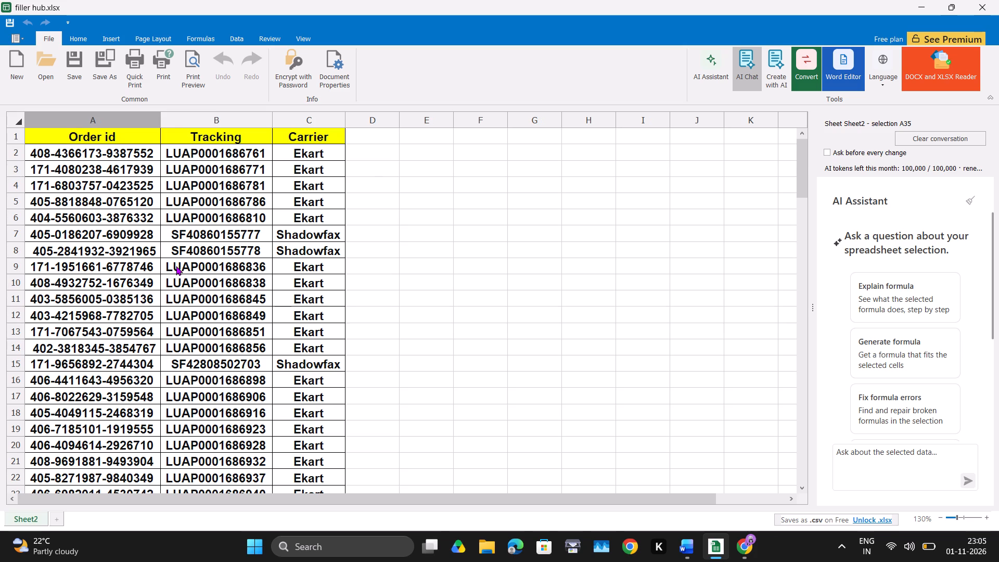
{"action": "key", "text": "alt+Tab"}
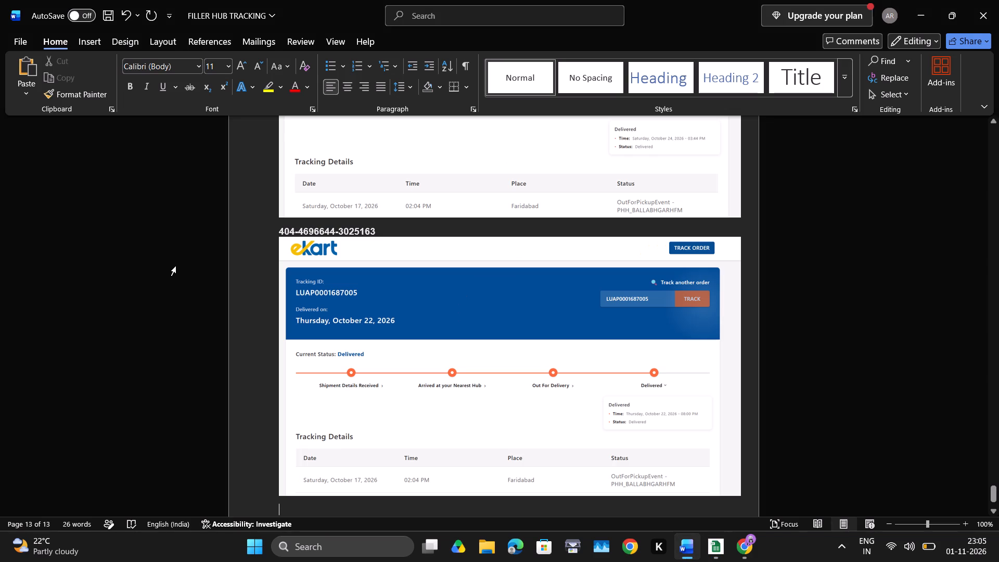
{"action": "key", "text": "alt+Tab"}
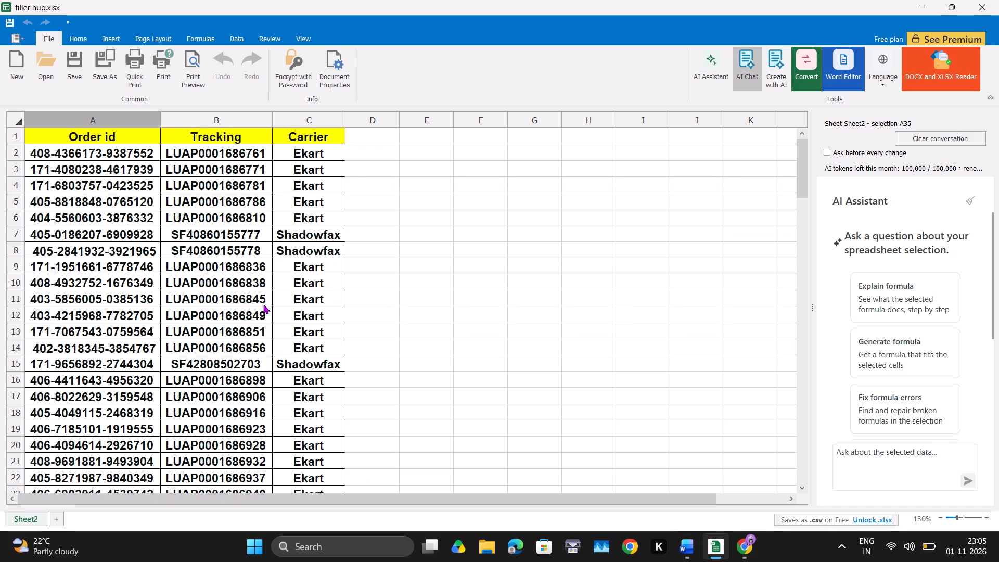
{"action": "scroll", "coordinate": [263, 304], "scroll_direction": "down", "scroll_amount": 1}
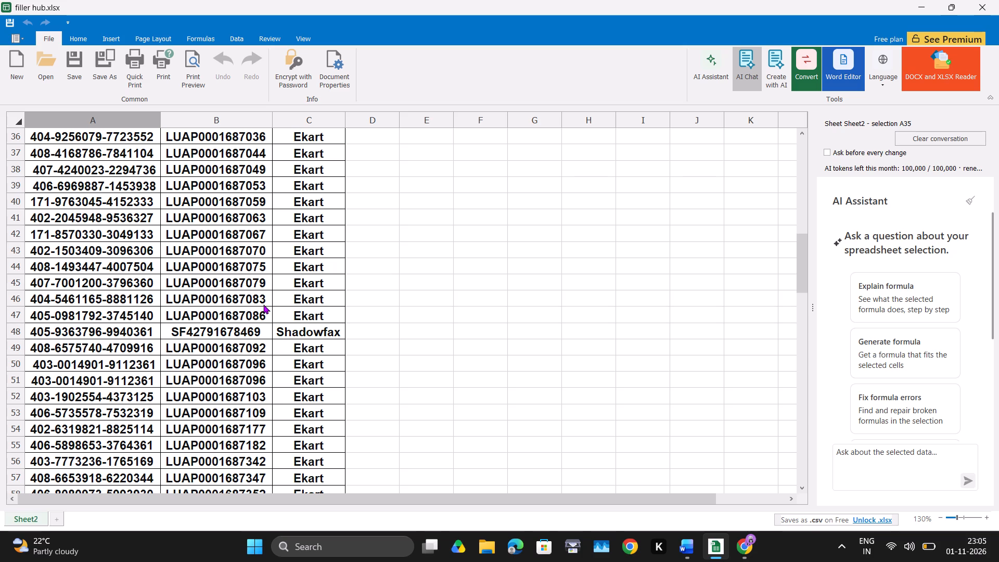
{"action": "scroll", "coordinate": [263, 304], "scroll_direction": "down", "scroll_amount": 1}
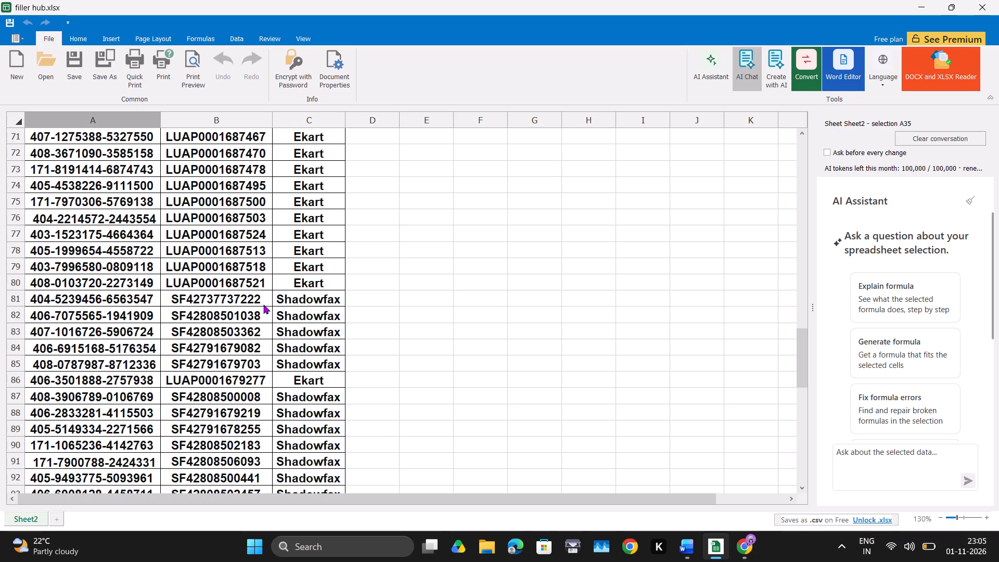
{"action": "scroll", "coordinate": [263, 304], "scroll_direction": "down", "scroll_amount": 2}
{"action": "scroll", "coordinate": [263, 304], "scroll_direction": "up", "scroll_amount": 1}
{"action": "key", "text": "alt+Tab"}
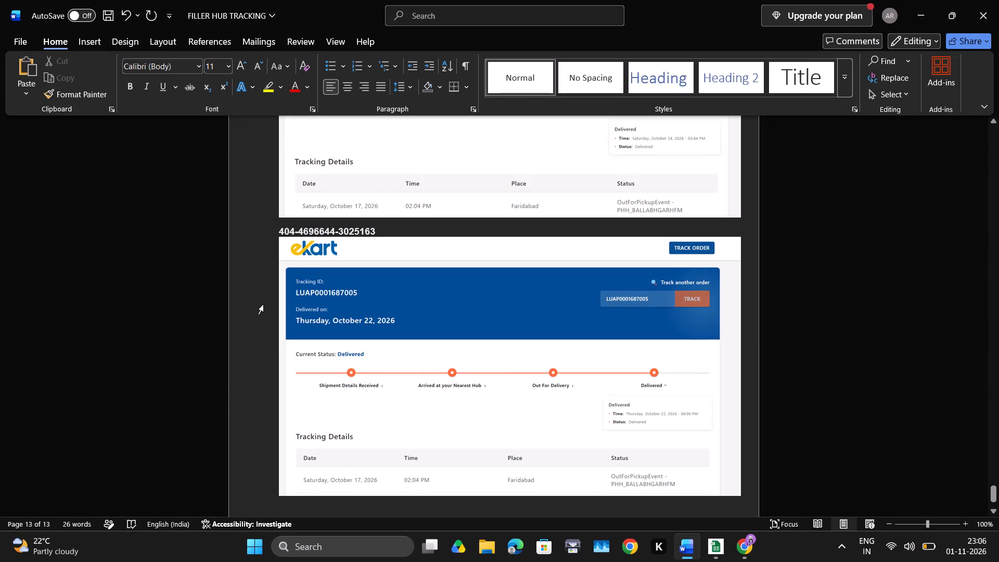
{"action": "key", "text": "alt+Tab"}
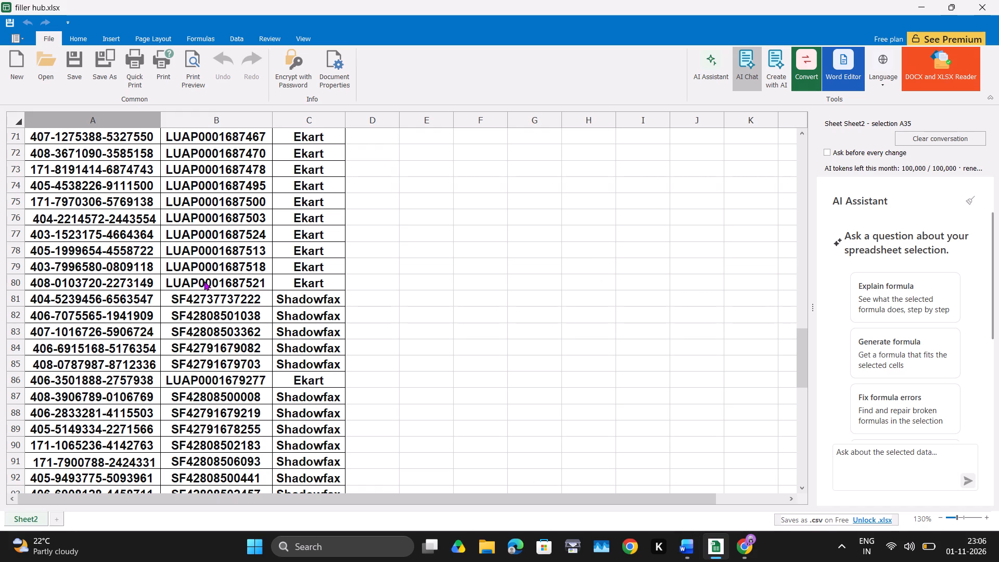
{"action": "scroll", "coordinate": [169, 273], "scroll_direction": "up", "scroll_amount": 2}
{"action": "scroll", "coordinate": [169, 273], "scroll_direction": "down", "scroll_amount": 1}
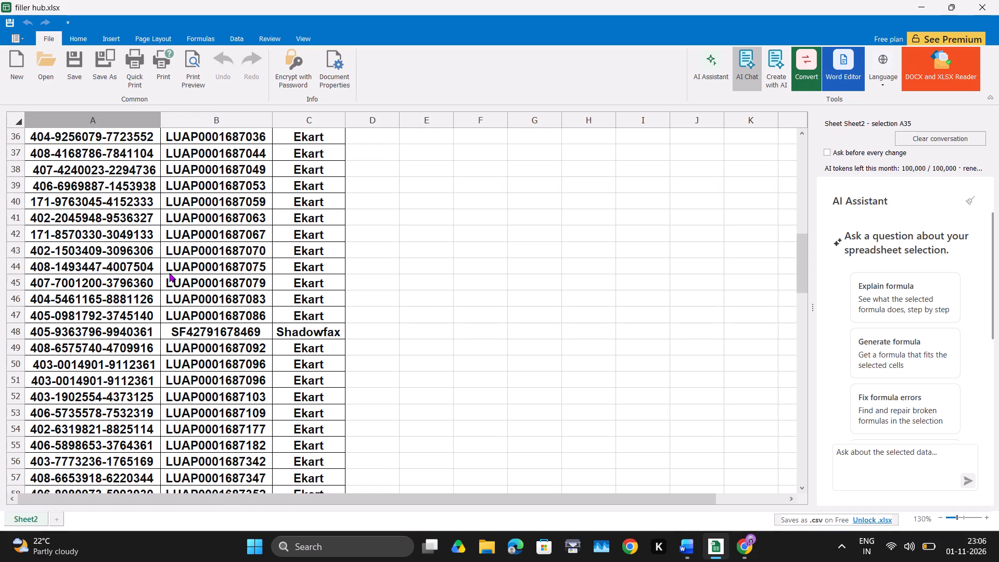
{"action": "scroll", "coordinate": [169, 273], "scroll_direction": "down", "scroll_amount": 1}
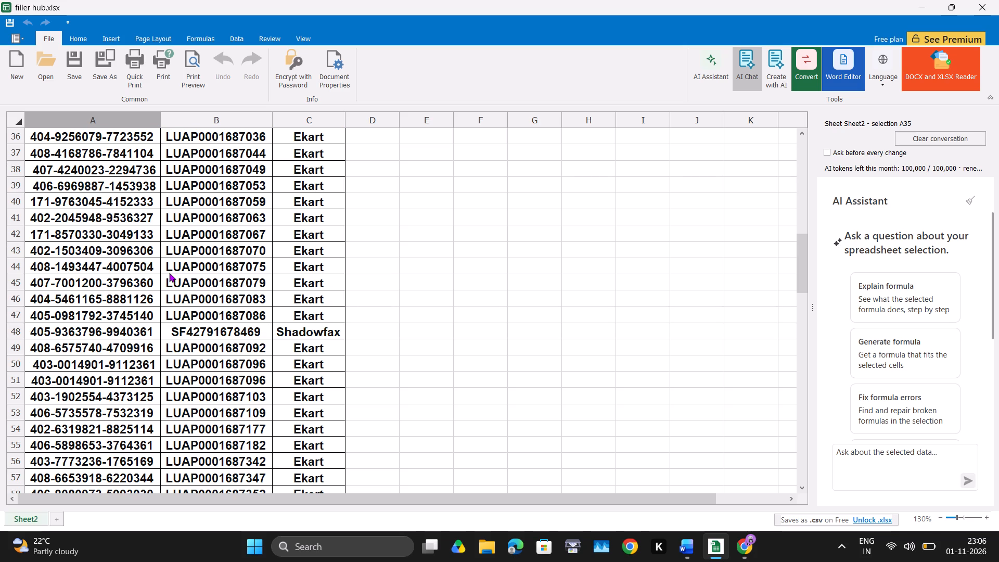
{"action": "scroll", "coordinate": [169, 273], "scroll_direction": "down", "scroll_amount": 1}
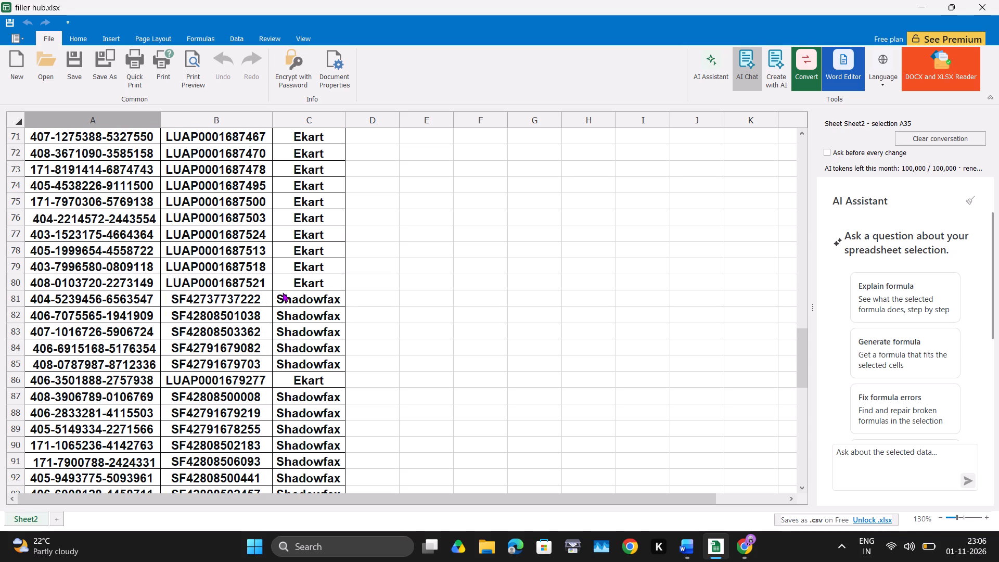
{"action": "scroll", "coordinate": [283, 292], "scroll_direction": "up", "scroll_amount": 1}
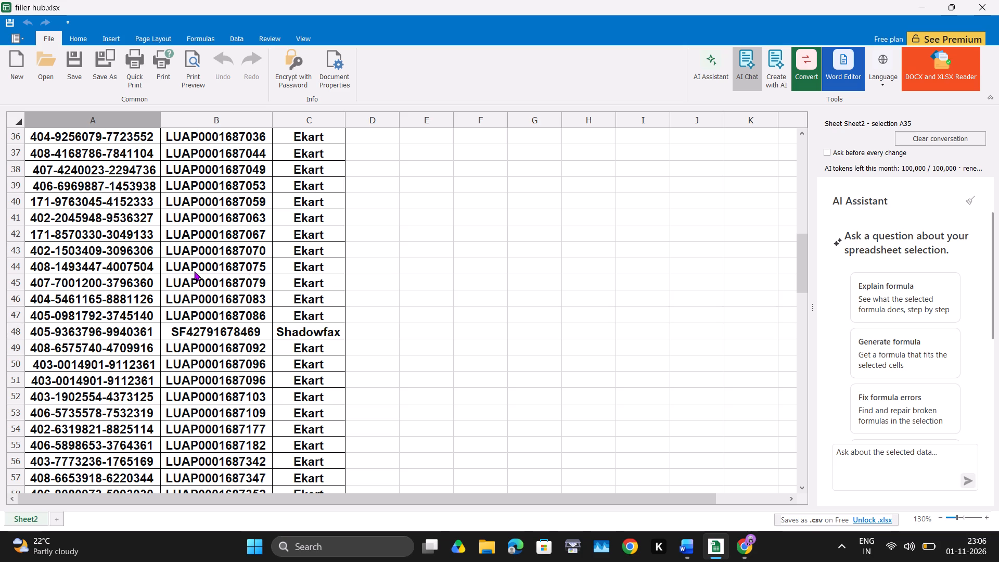
{"action": "left_click", "coordinate": [415, 275], "text": "ctrl"}
{"action": "key", "text": "ctrl+f"}
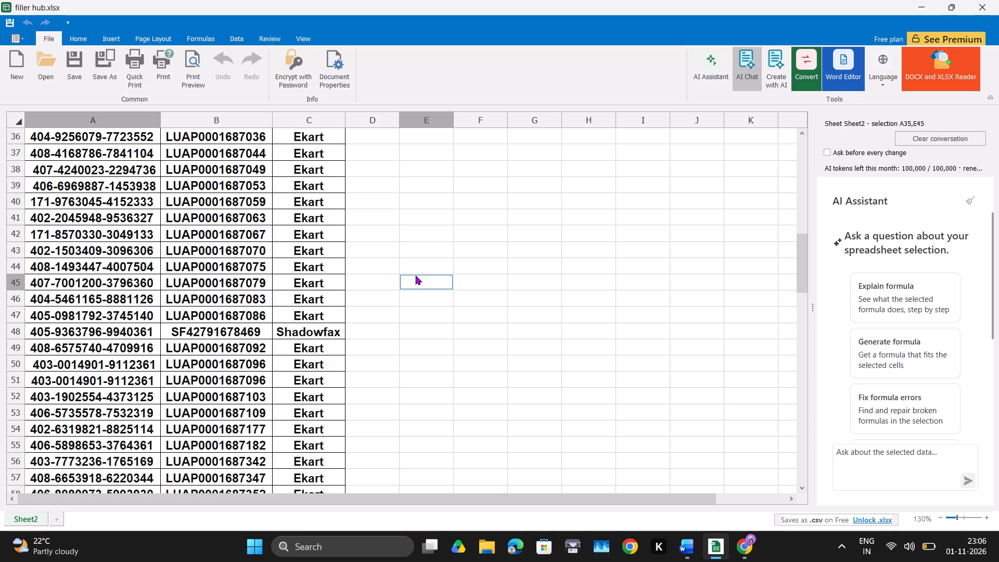
{"action": "key", "text": "ctrl+v"}
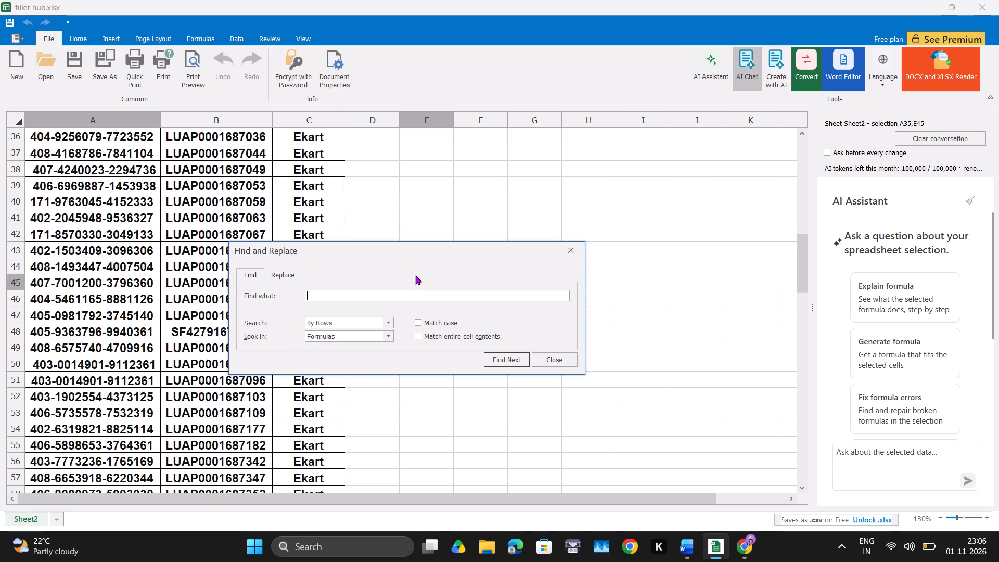
{"action": "key", "text": "alt+Tab"}
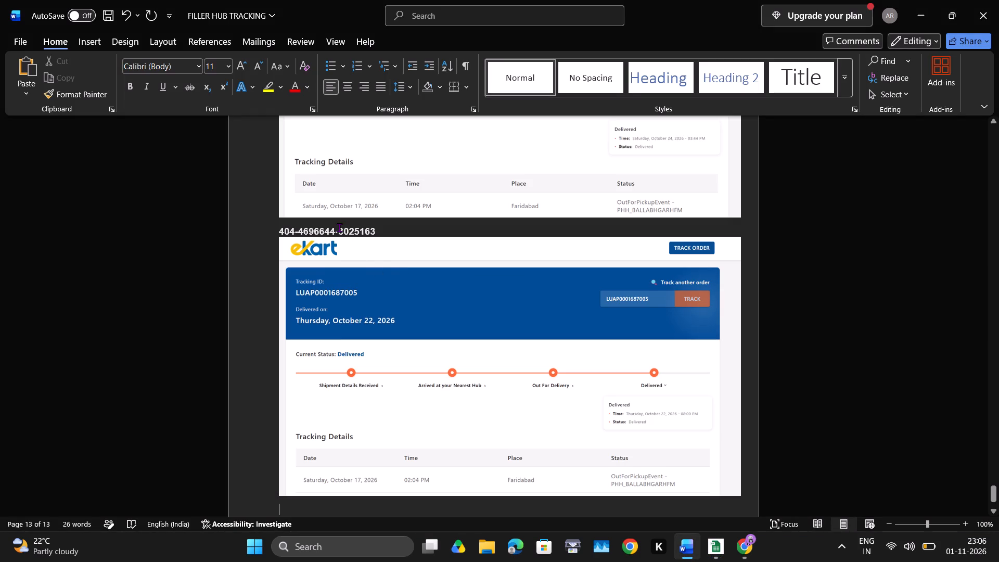
{"action": "triple_click", "coordinate": [339, 227]}
{"action": "key", "text": "ctrl+c"}
{"action": "key", "text": "alt+Tab"}
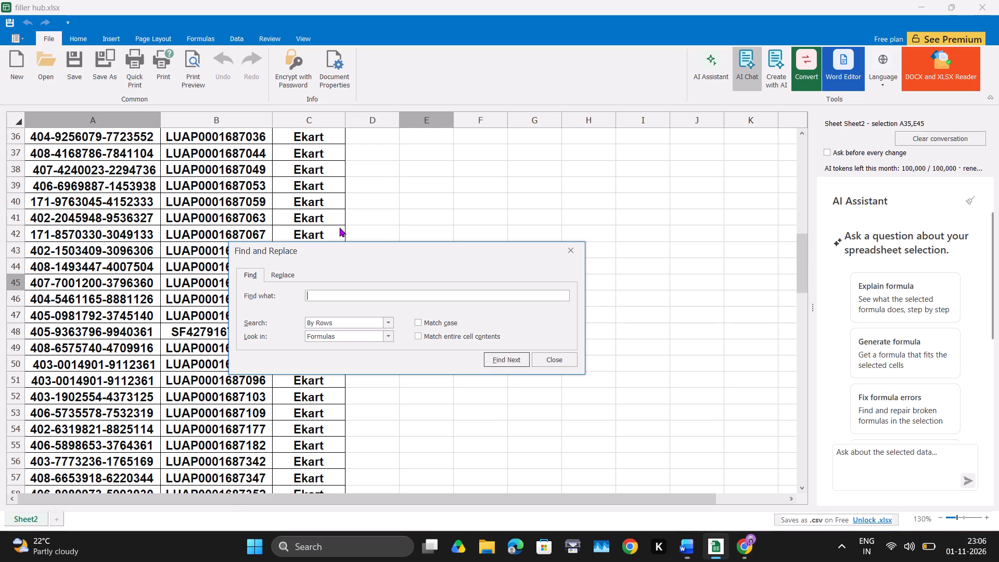
{"action": "key", "text": "ctrl+v"}
{"action": "key", "text": "Return"}
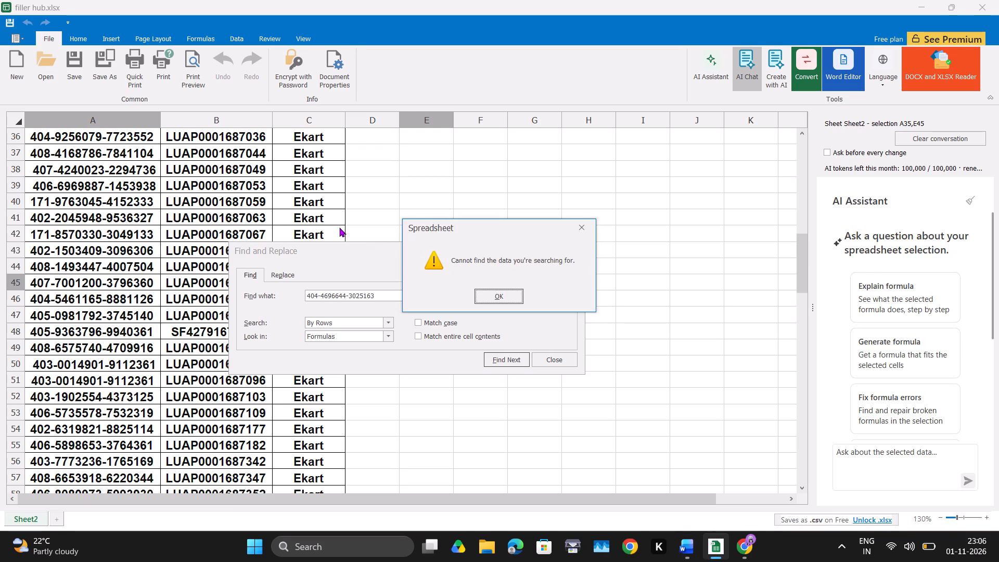
{"action": "key", "text": "Return"}
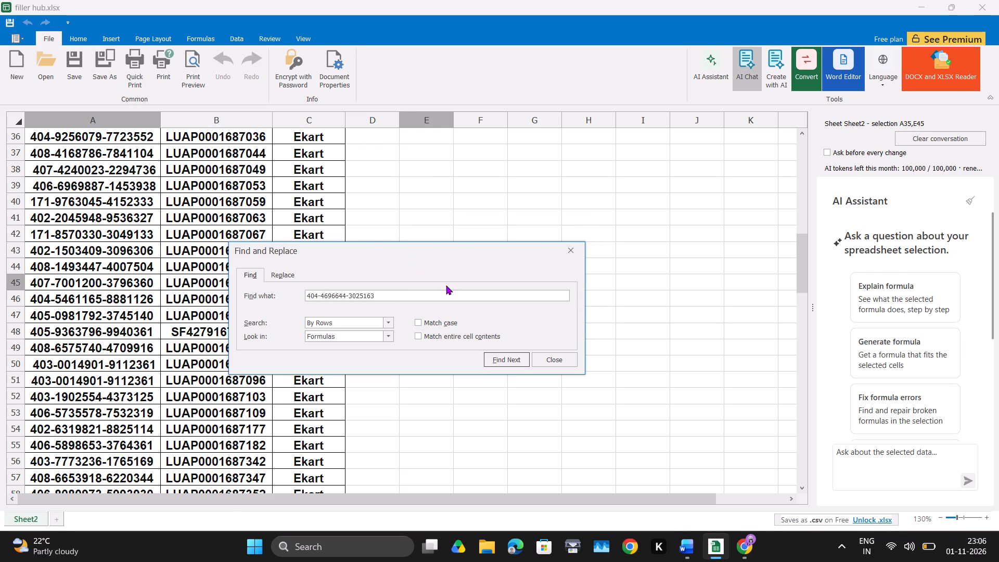
{"action": "left_click", "coordinate": [498, 359]}
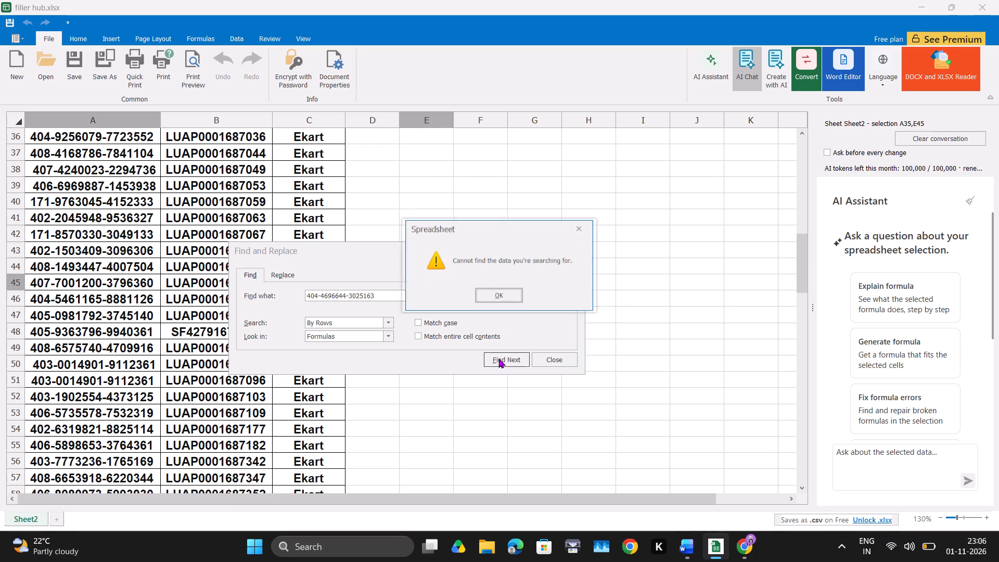
{"action": "left_click", "coordinate": [502, 297]}
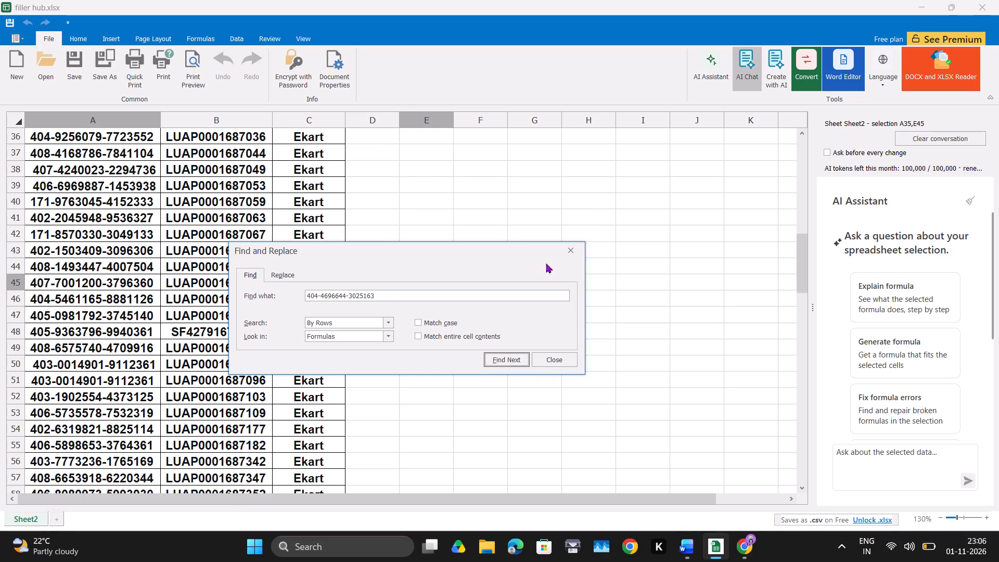
{"action": "left_click", "coordinate": [569, 255]}
{"action": "left_click", "coordinate": [428, 275]}
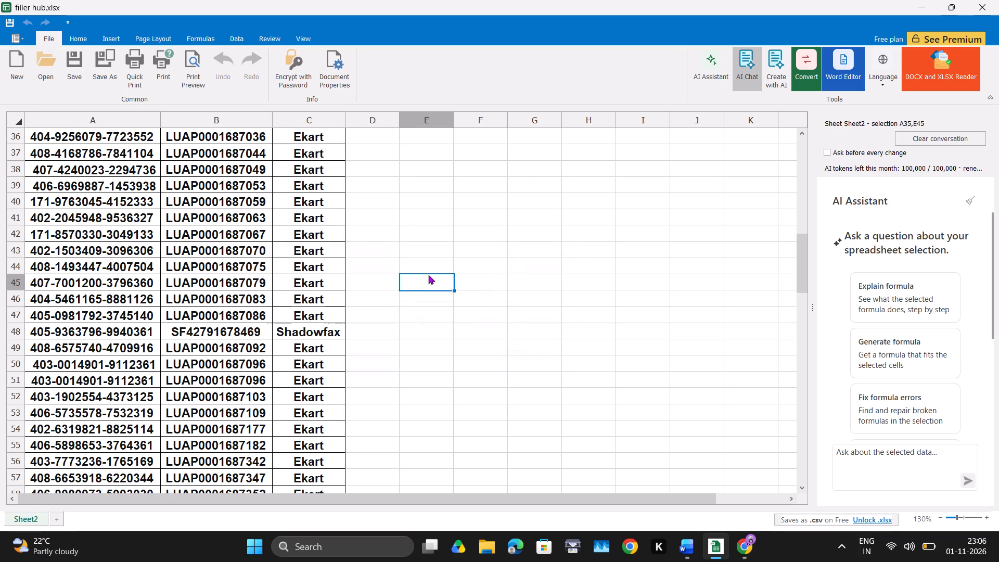
{"action": "key", "text": "ctrl+f"}
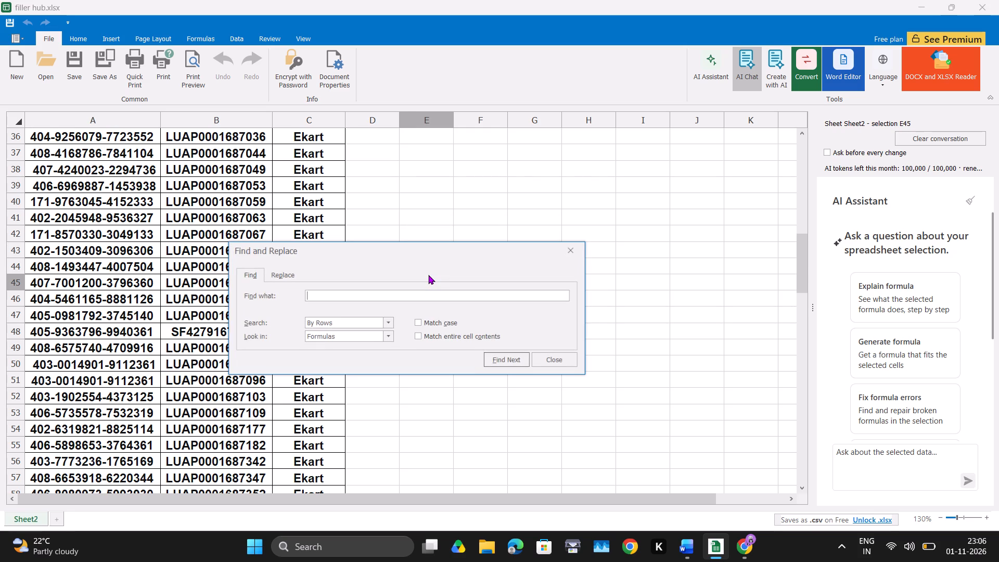
{"action": "key", "text": "ctrl+v"}
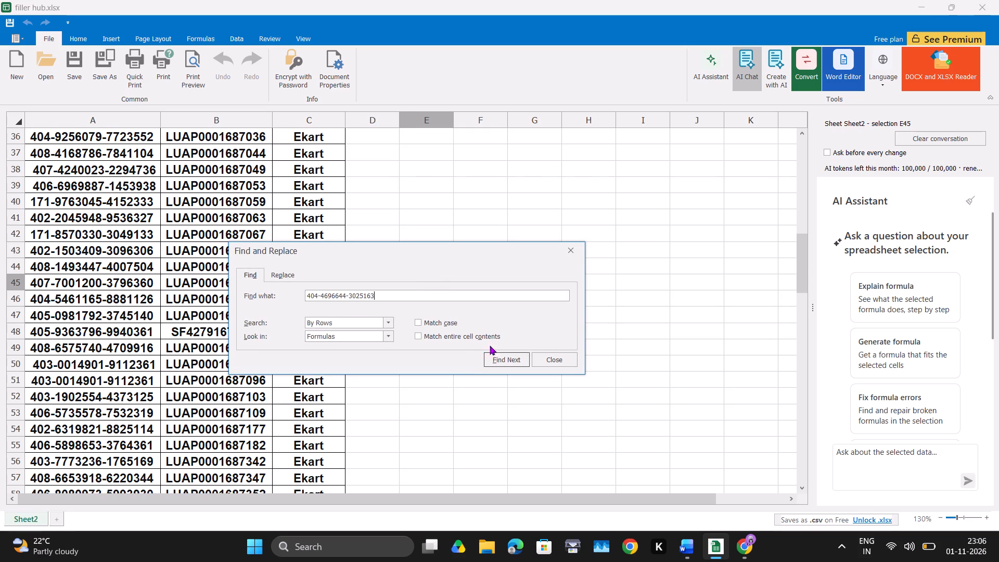
{"action": "left_click", "coordinate": [499, 359]}
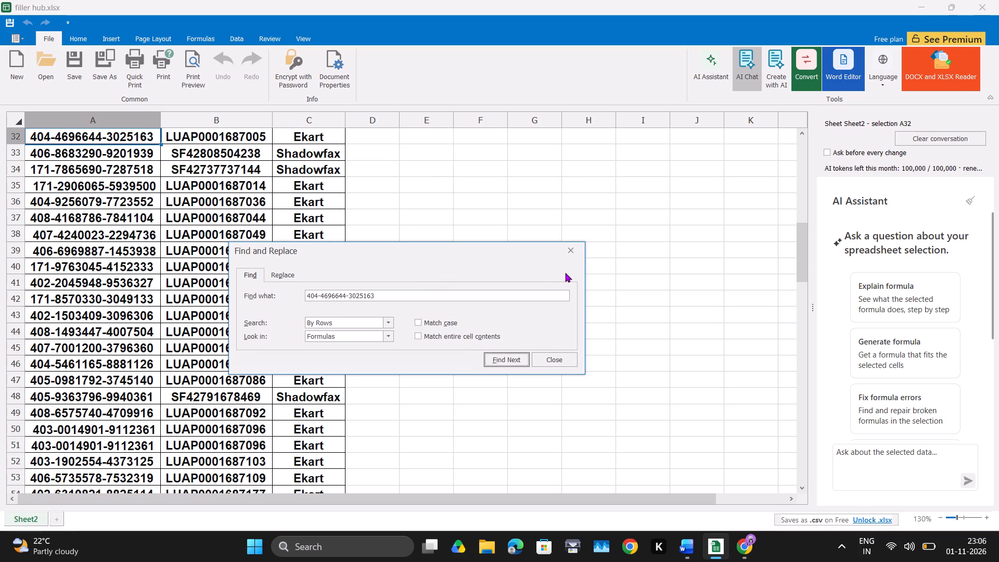
{"action": "left_click", "coordinate": [571, 255]}
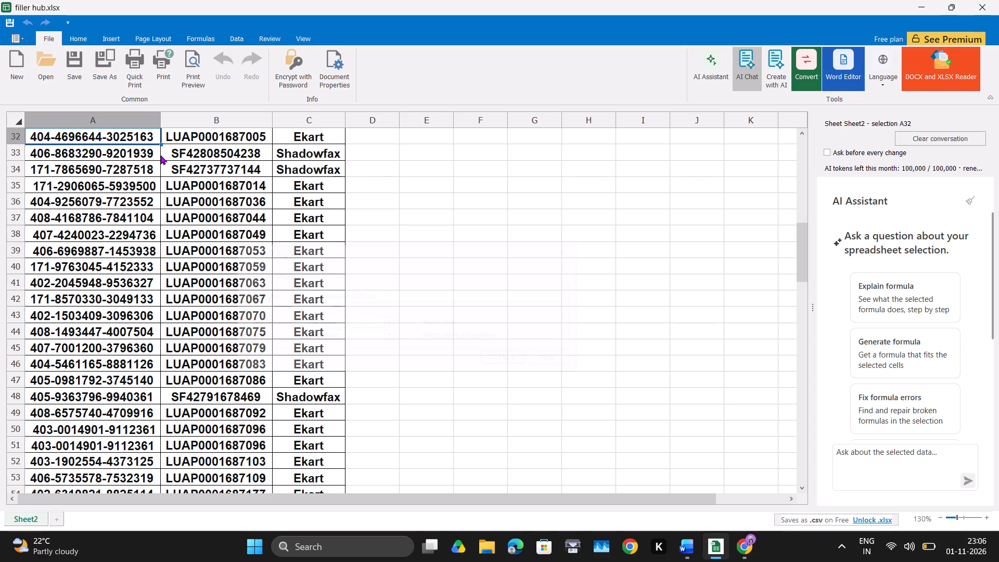
{"action": "left_click", "coordinate": [137, 181]}
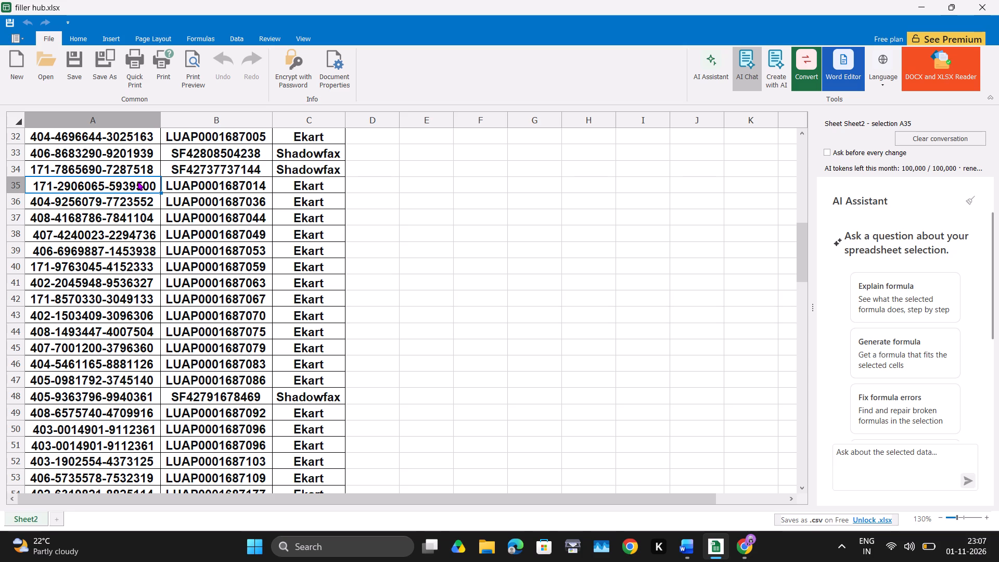
{"action": "key", "text": "ctrl+c"}
{"action": "key", "text": "alt+Tab"}
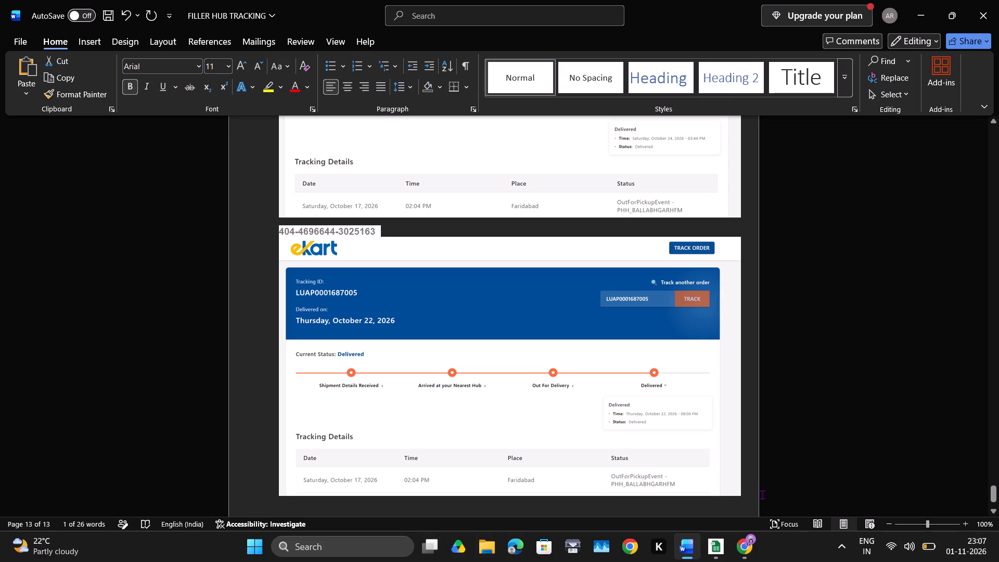
{"action": "left_click", "coordinate": [745, 493]}
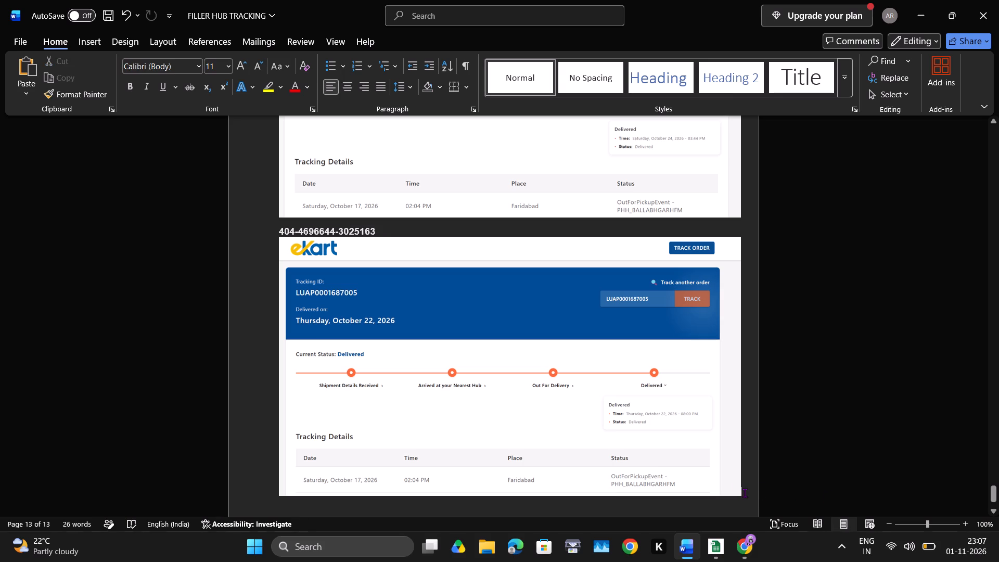
{"action": "key", "text": "Return"}
{"action": "key", "text": "ctrl+v"}
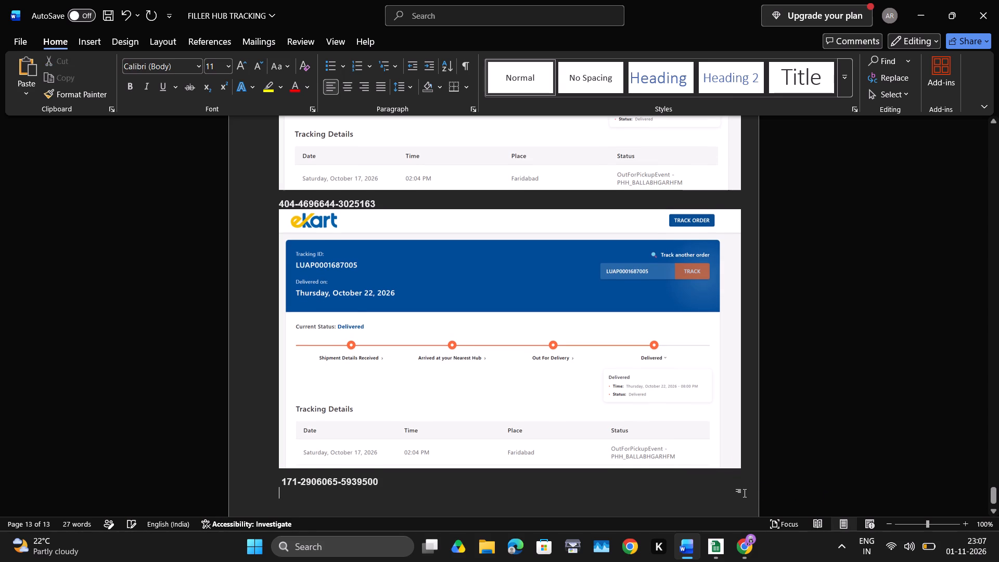
{"action": "key", "text": "alt+Tab"}
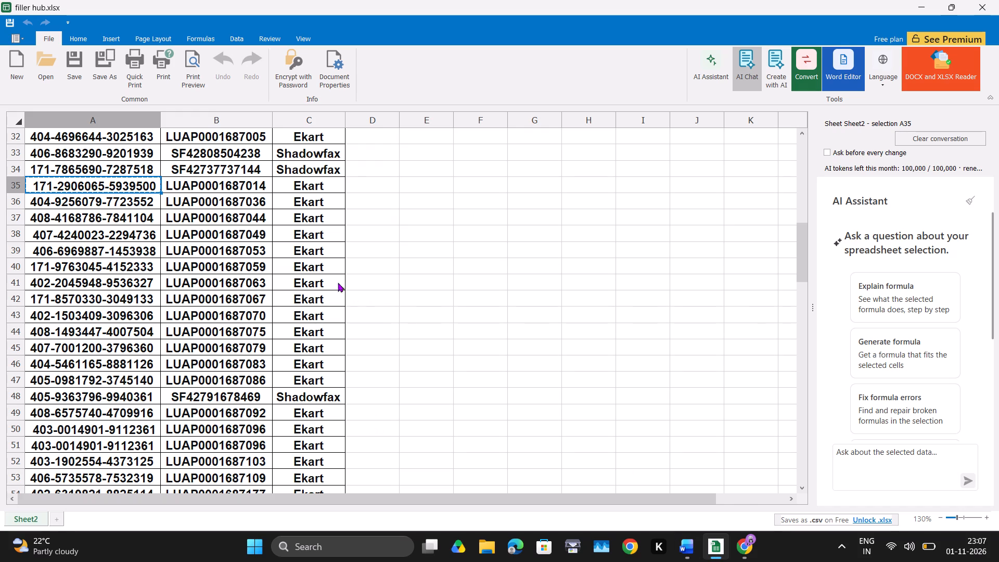
{"action": "left_click", "coordinate": [246, 183]}
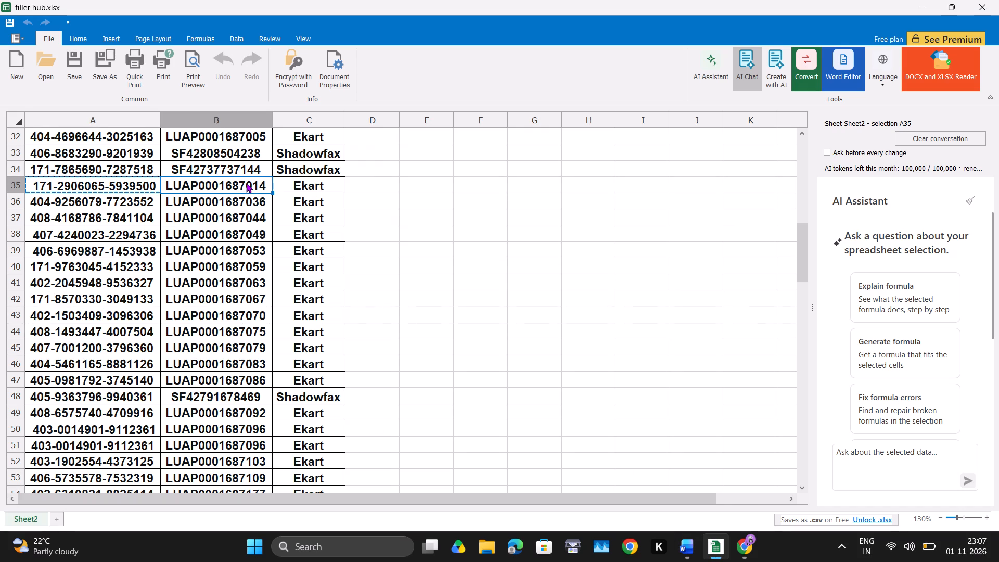
{"action": "key", "text": "ctrl+c"}
{"action": "key", "text": "alt+Tab"}
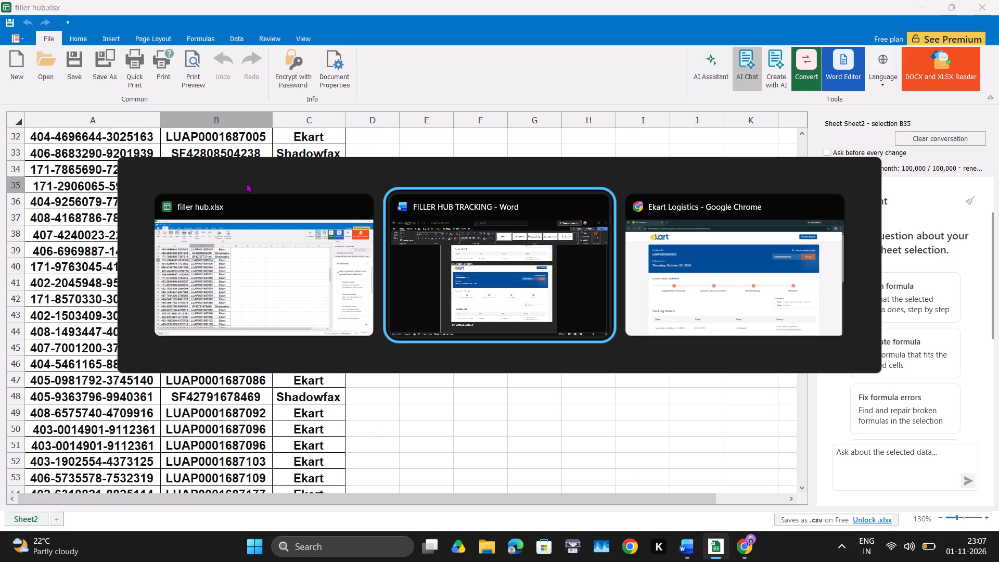
{"action": "key", "text": "alt+Tab"}
{"action": "triple_click", "coordinate": [737, 167]}
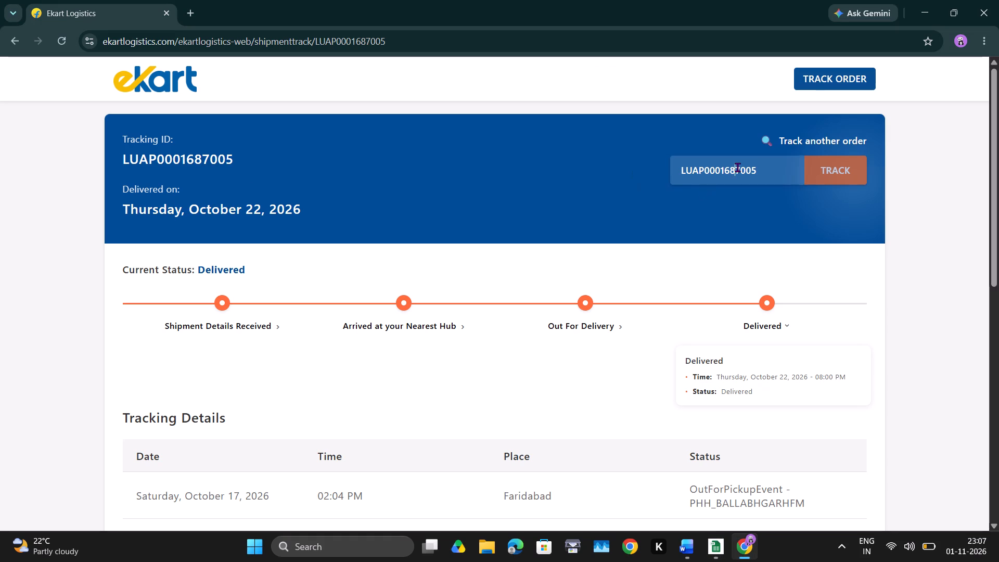
{"action": "key", "text": "ctrl+v"}
{"action": "key", "text": "Return"}
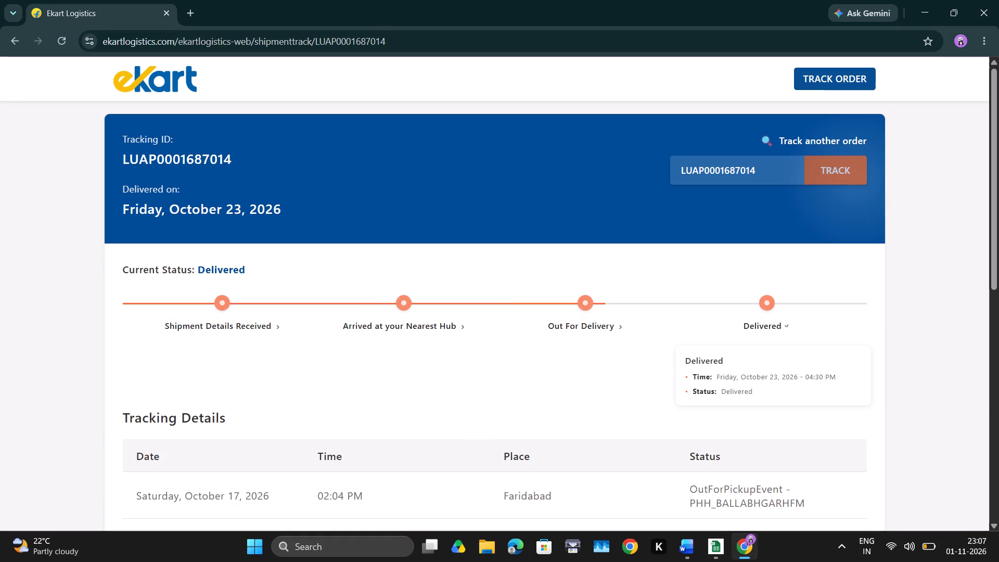
{"action": "key", "text": "shift+super+s"}
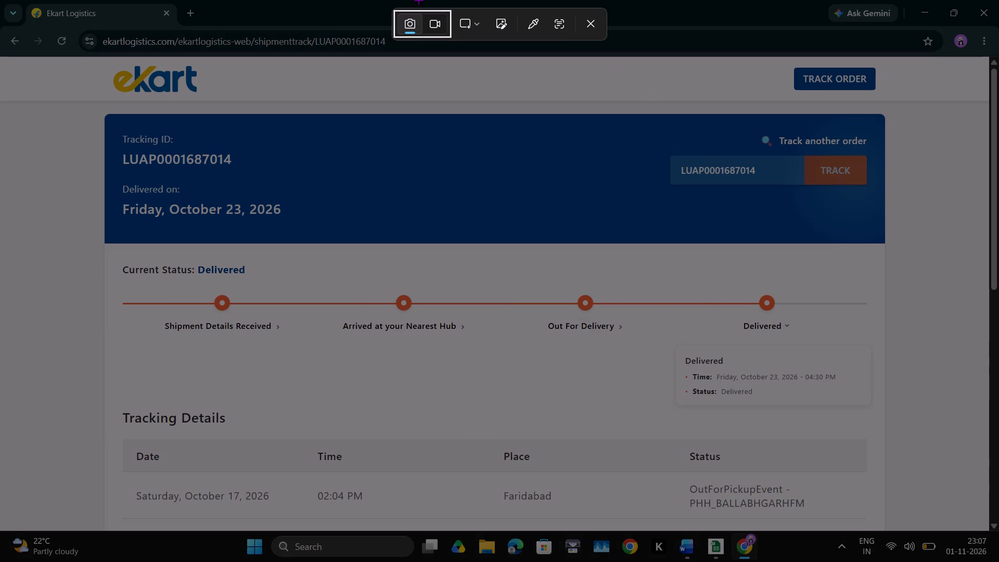
{"action": "left_click_drag", "start_coordinate": [84, 58], "coordinate": [228, 174]}
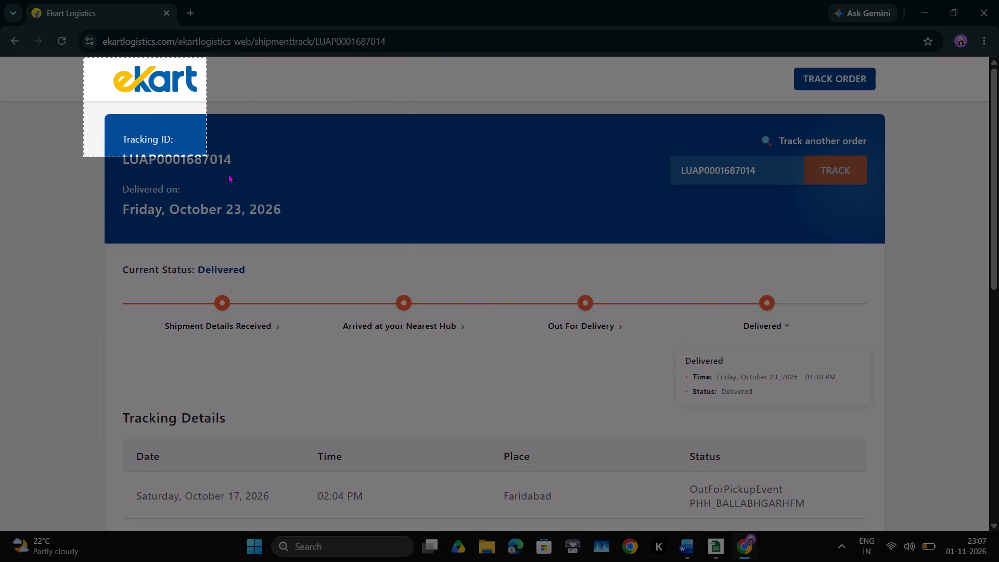
{"action": "left_click_drag", "start_coordinate": [228, 174], "coordinate": [883, 521]}
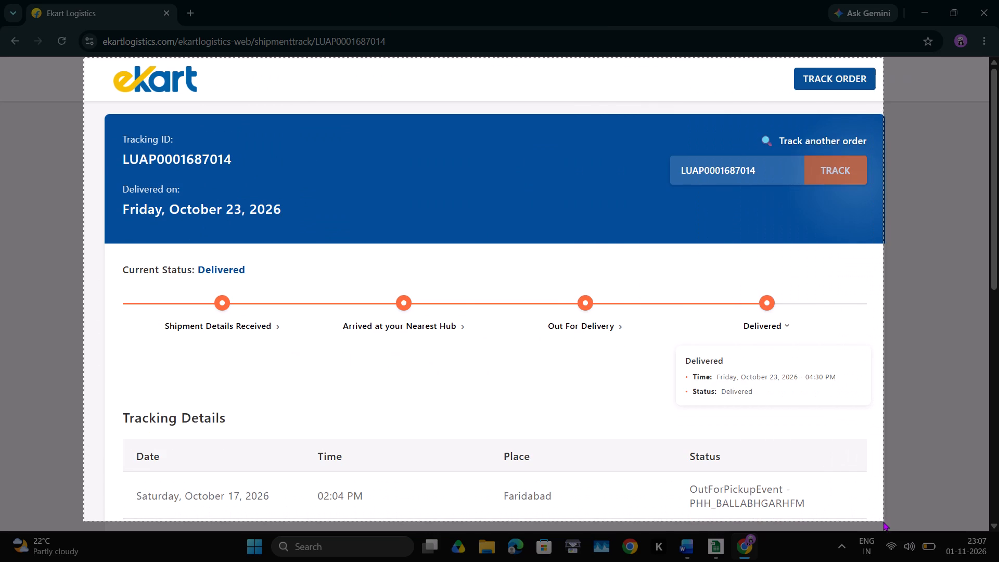
{"action": "left_click_drag", "start_coordinate": [883, 521], "coordinate": [905, 530]}
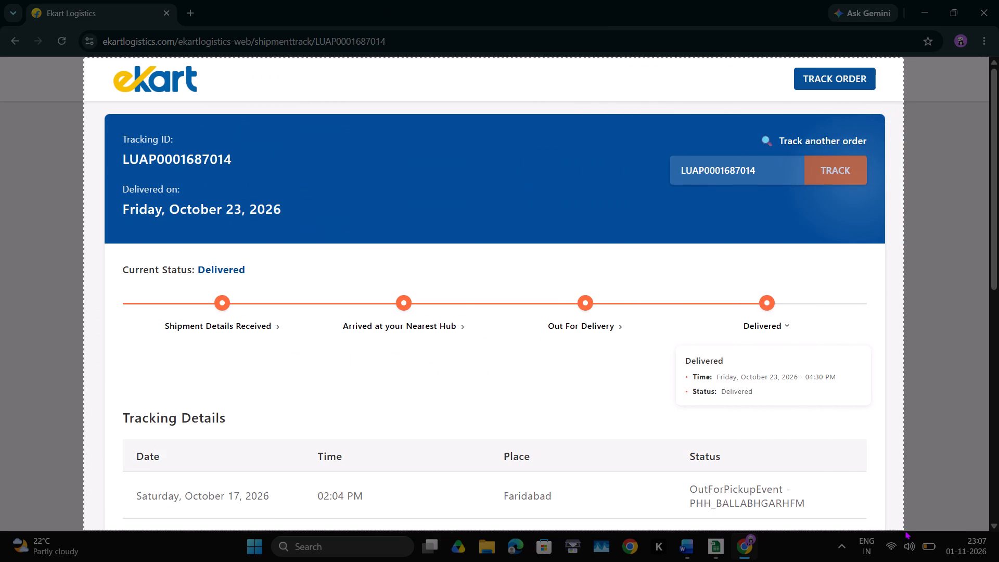
{"action": "left_click_drag", "start_coordinate": [905, 530], "coordinate": [899, 520]}
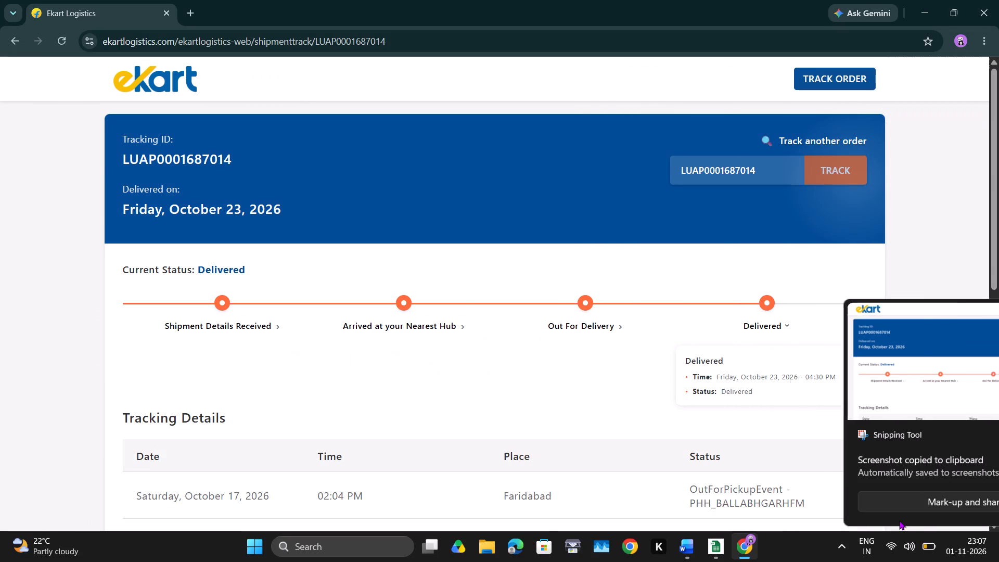
{"action": "key", "text": "alt+Tab"}
{"action": "key", "text": "alt+Tab"}
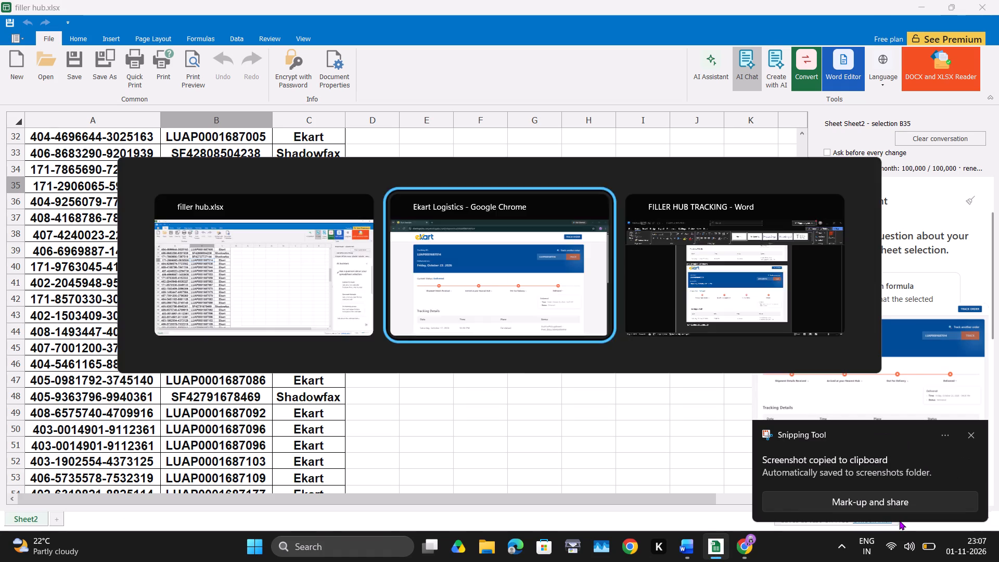
{"action": "key", "text": "alt+Tab"}
{"action": "key", "text": "ctrl+v"}
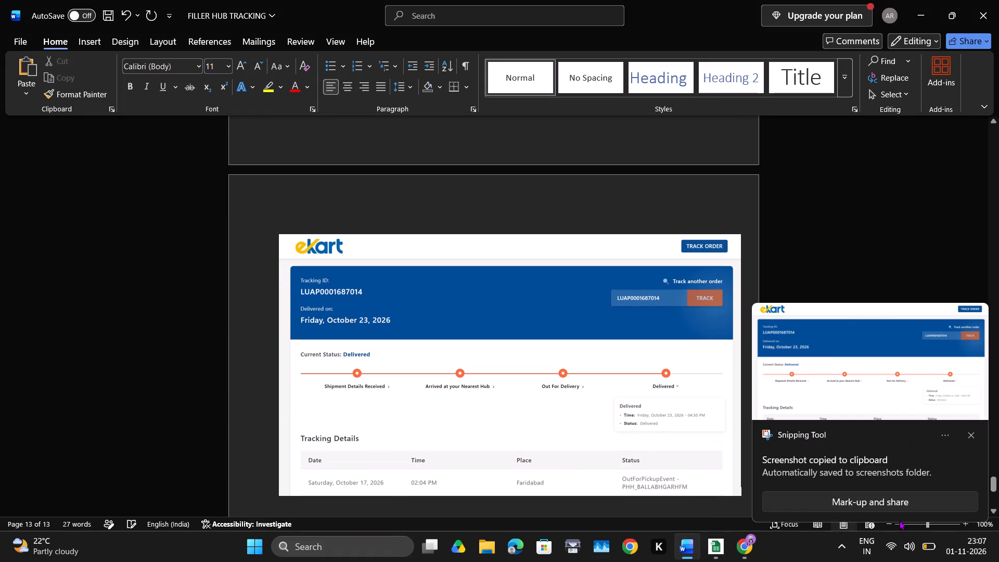
{"action": "key", "text": "Return"}
{"action": "key", "text": "alt+Tab"}
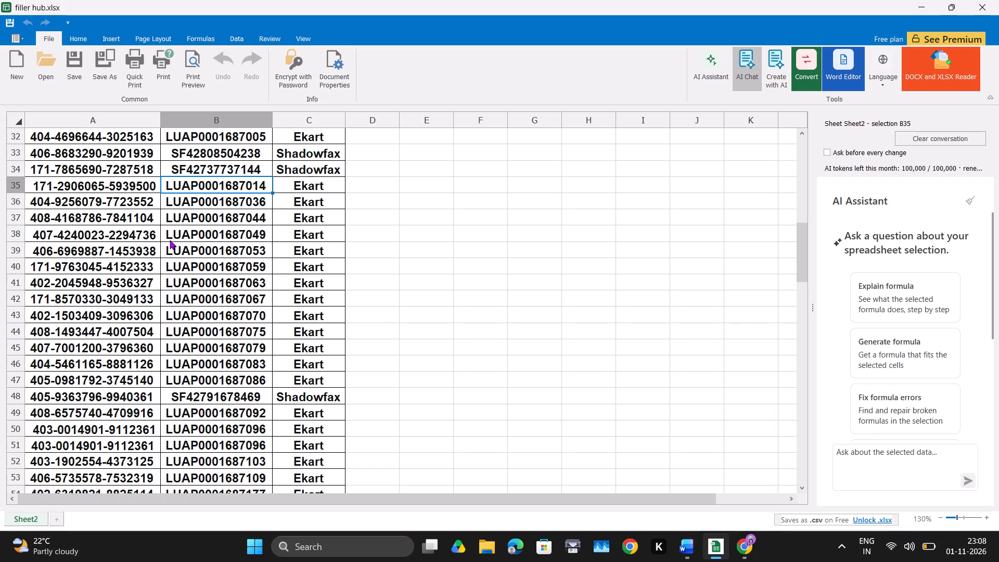
{"action": "left_click", "coordinate": [148, 200]}
{"action": "key", "text": "ctrl+c"}
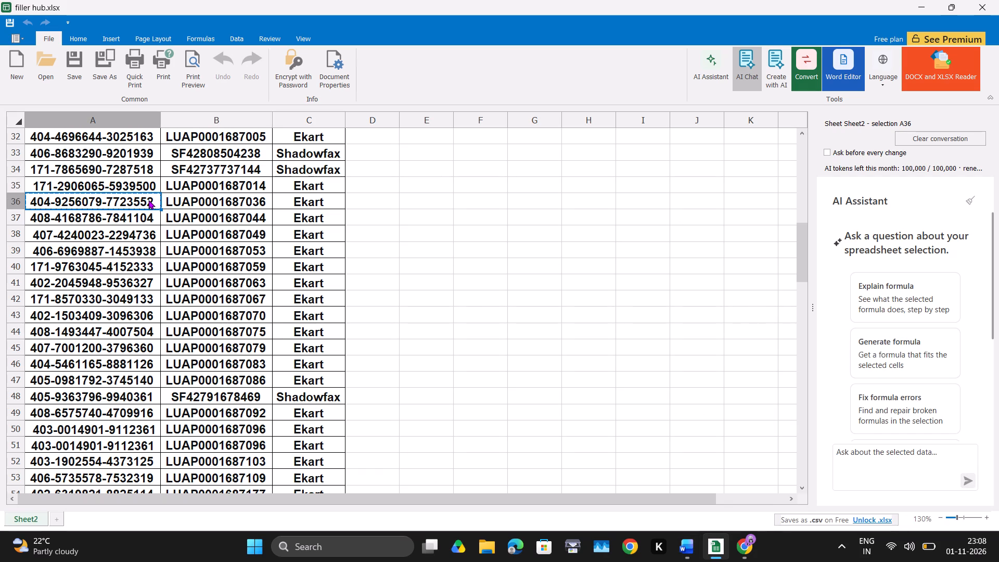
{"action": "key", "text": "alt+Tab"}
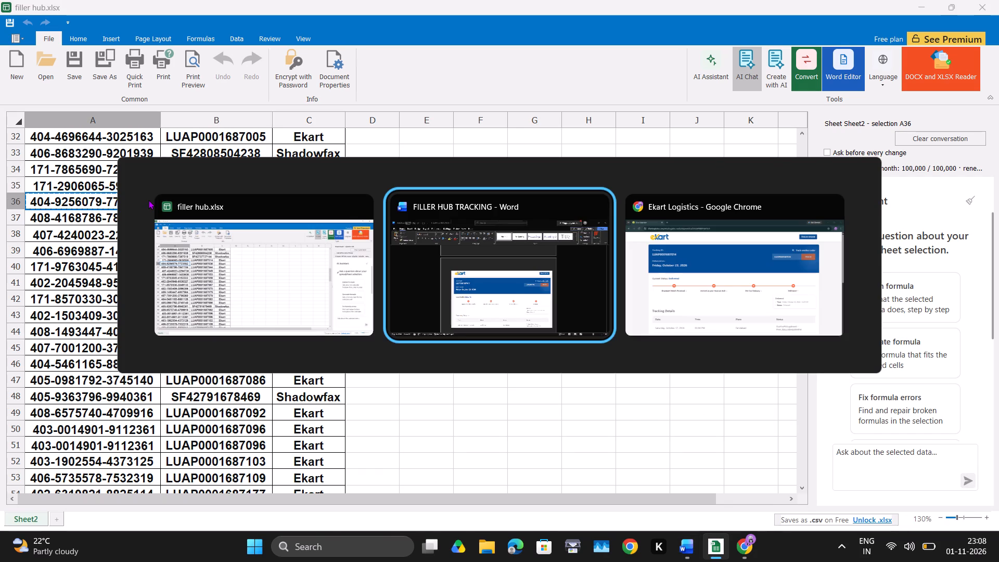
{"action": "key", "text": "ctrl+v"}
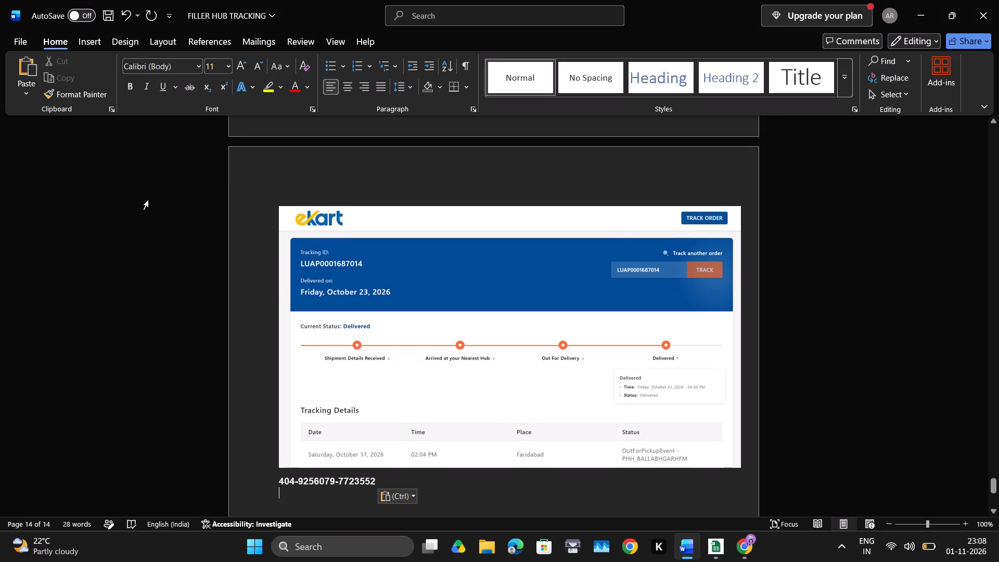
{"action": "key", "text": "alt+Tab"}
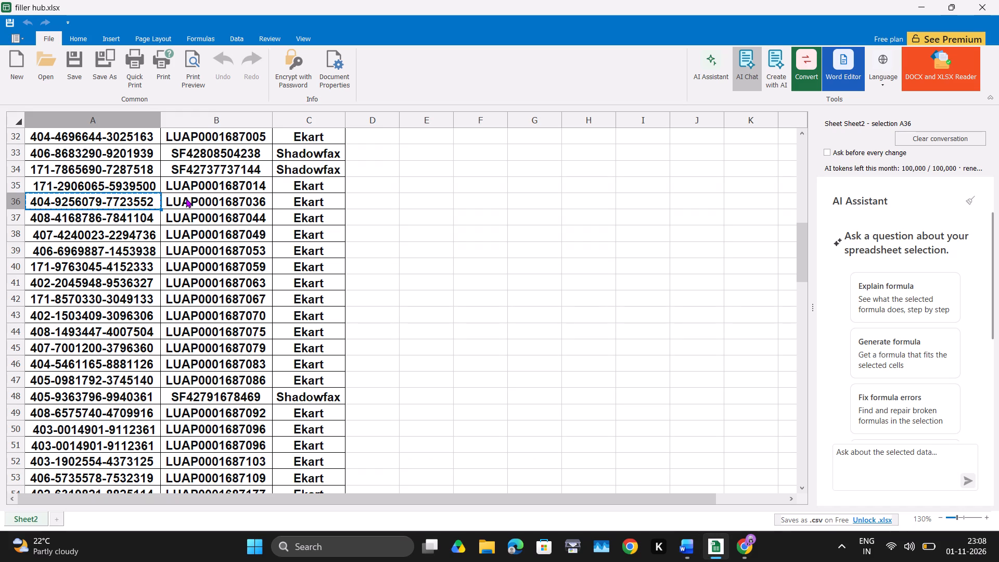
{"action": "left_click", "coordinate": [186, 198]}
{"action": "key", "text": "ctrl+c"}
{"action": "key", "text": "alt+Tab"}
{"action": "key", "text": "alt+Tab"}
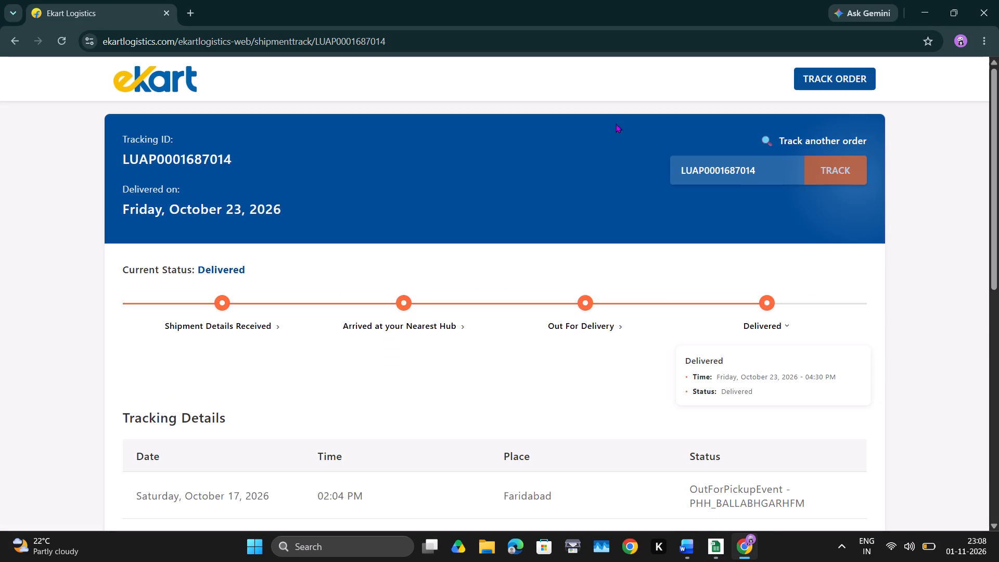
{"action": "triple_click", "coordinate": [742, 160]}
{"action": "key", "text": "ctrl+v"}
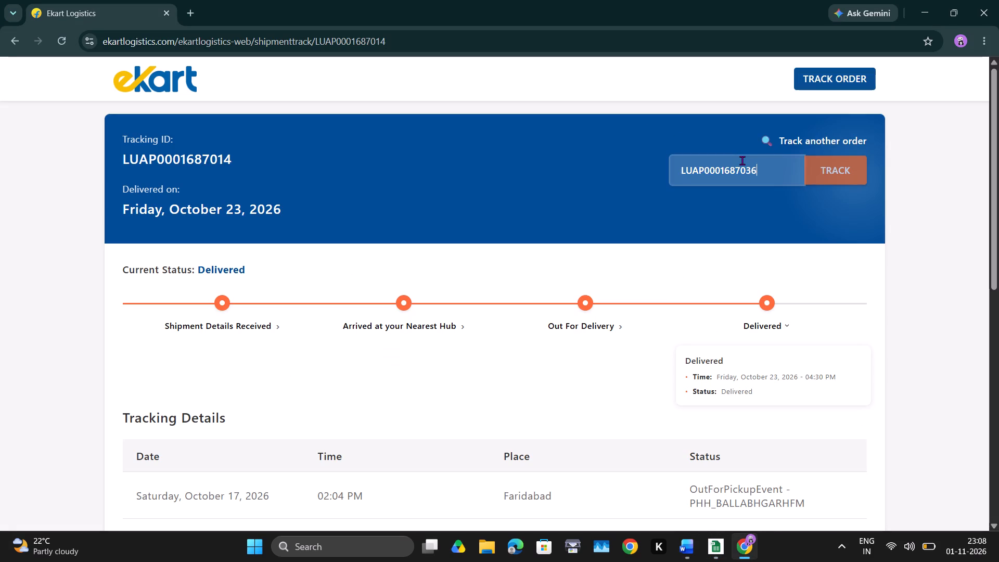
{"action": "key", "text": "Return"}
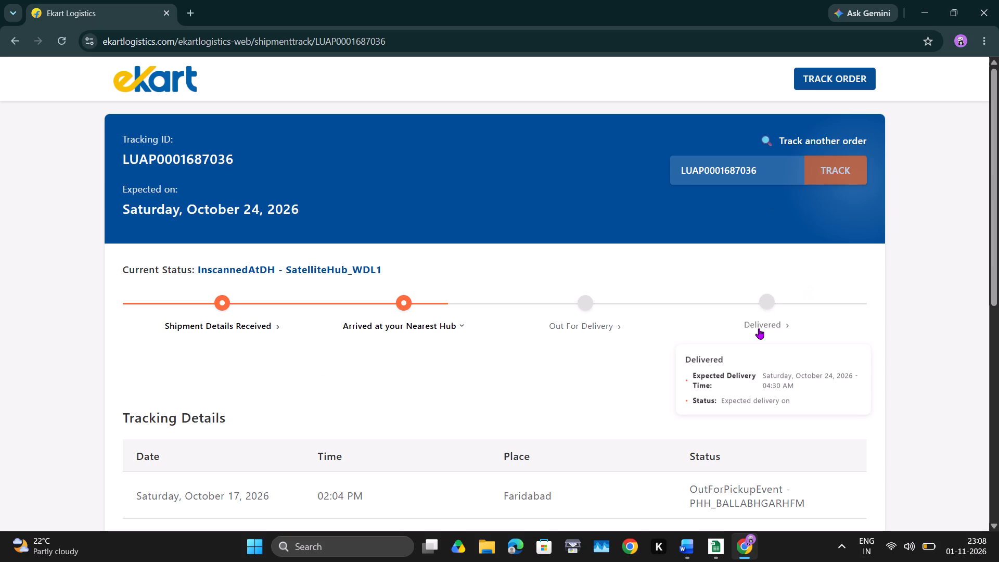
{"action": "key", "text": "shift+super+s"}
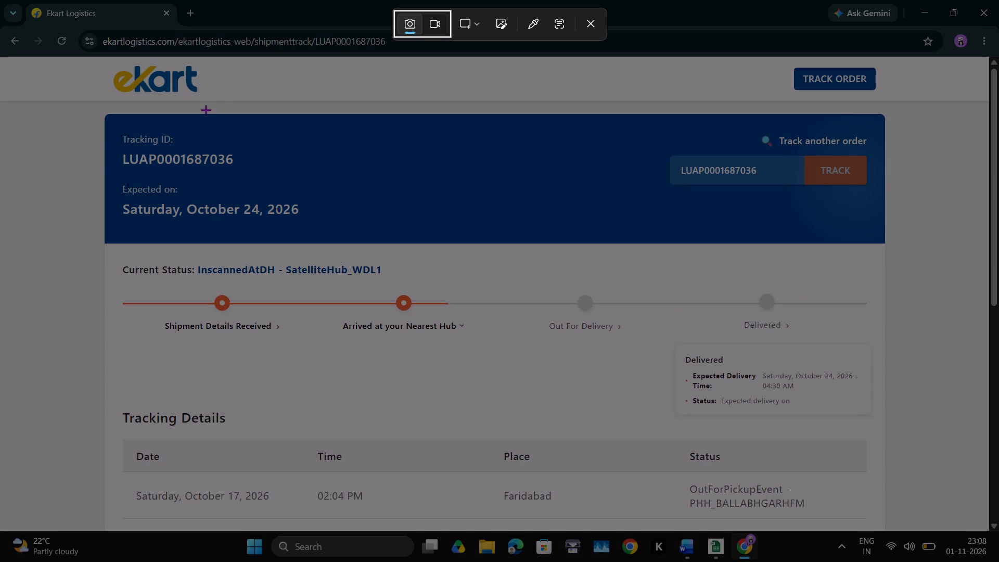
{"action": "left_click_drag", "start_coordinate": [84, 60], "coordinate": [277, 183]}
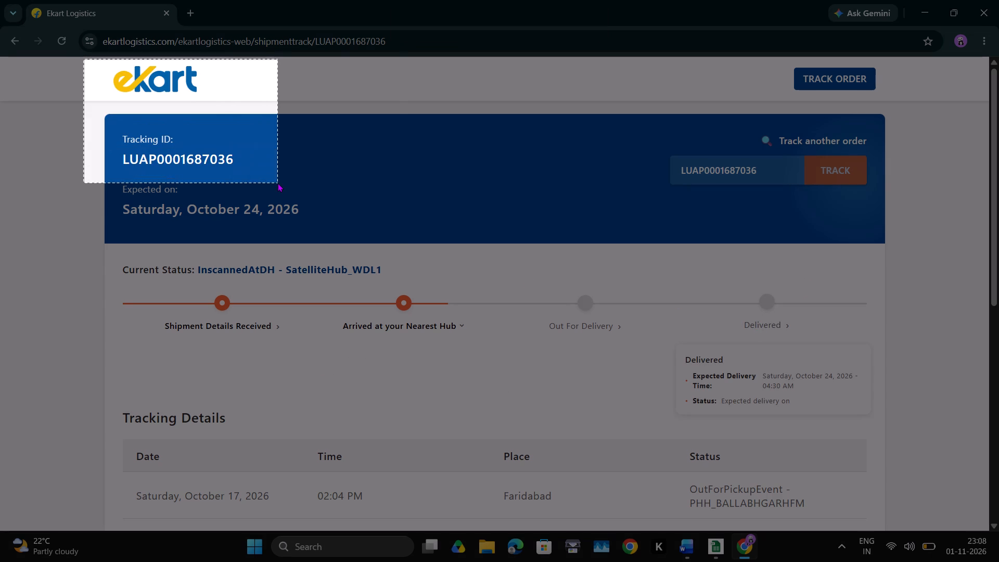
{"action": "left_click_drag", "start_coordinate": [277, 183], "coordinate": [901, 518]}
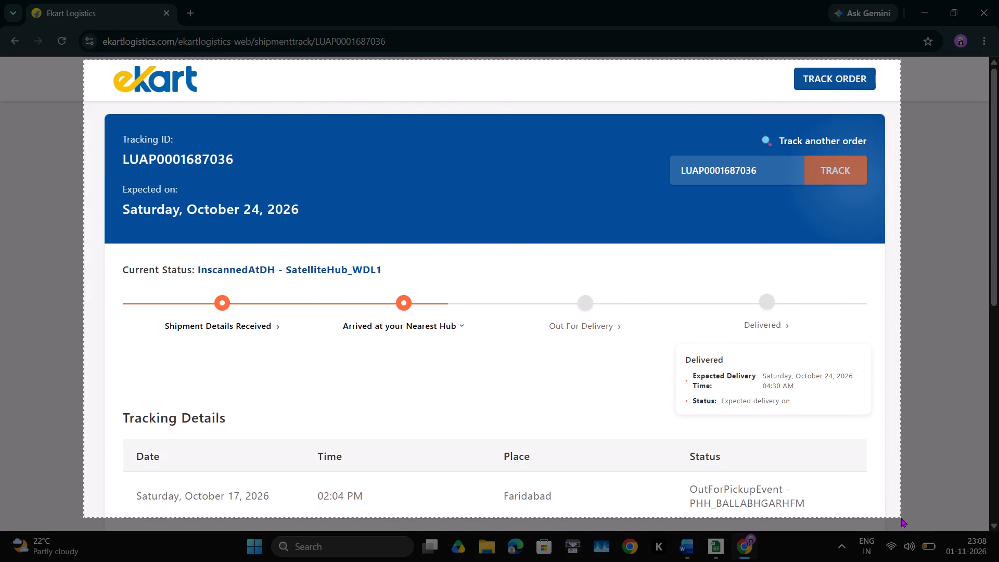
{"action": "left_click_drag", "start_coordinate": [901, 518], "coordinate": [914, 523]}
{"action": "key", "text": "alt+Tab"}
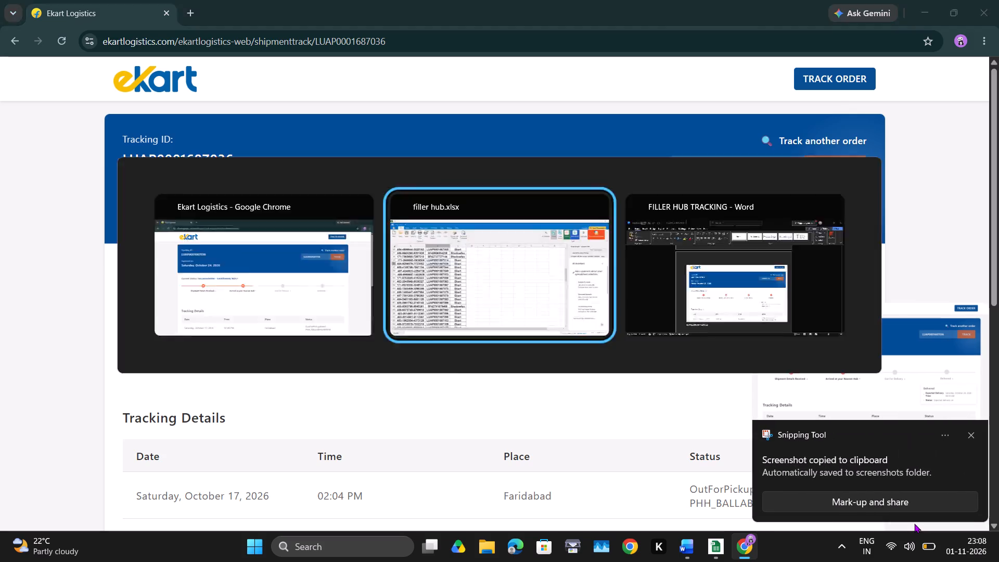
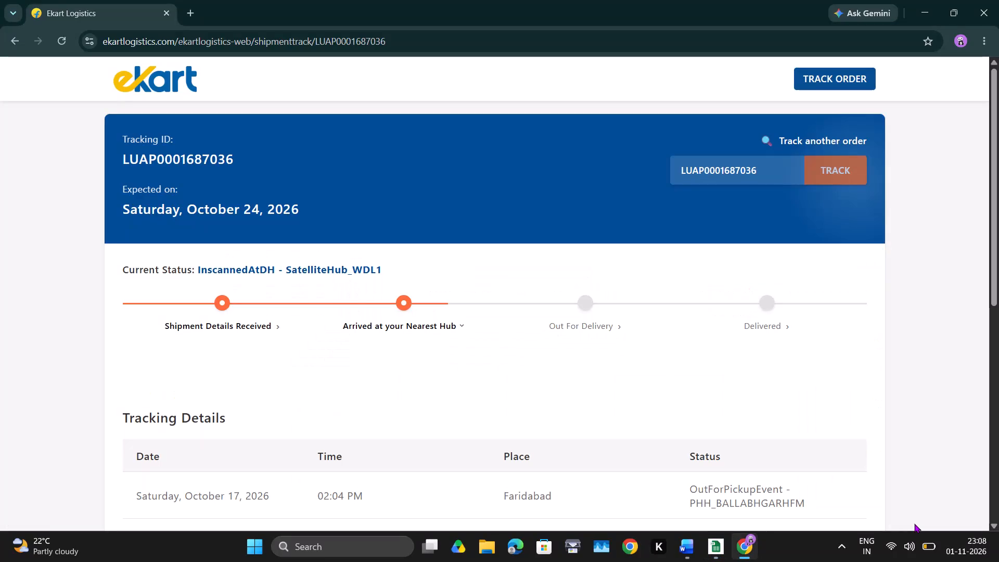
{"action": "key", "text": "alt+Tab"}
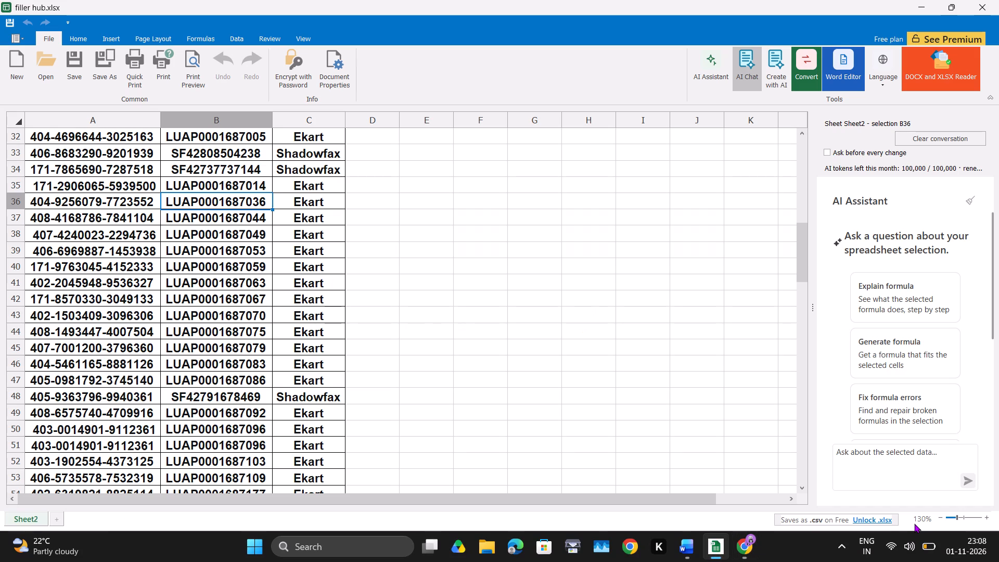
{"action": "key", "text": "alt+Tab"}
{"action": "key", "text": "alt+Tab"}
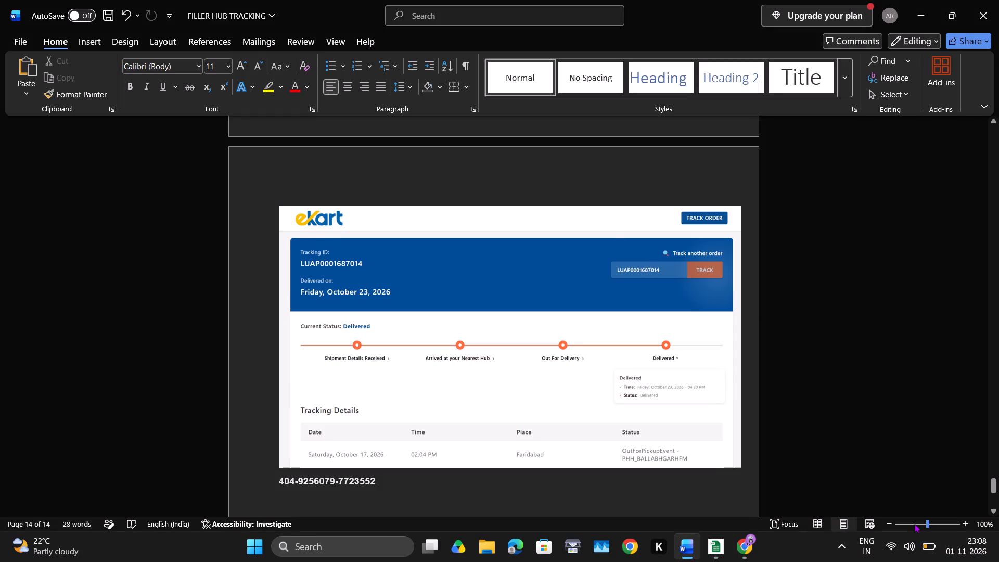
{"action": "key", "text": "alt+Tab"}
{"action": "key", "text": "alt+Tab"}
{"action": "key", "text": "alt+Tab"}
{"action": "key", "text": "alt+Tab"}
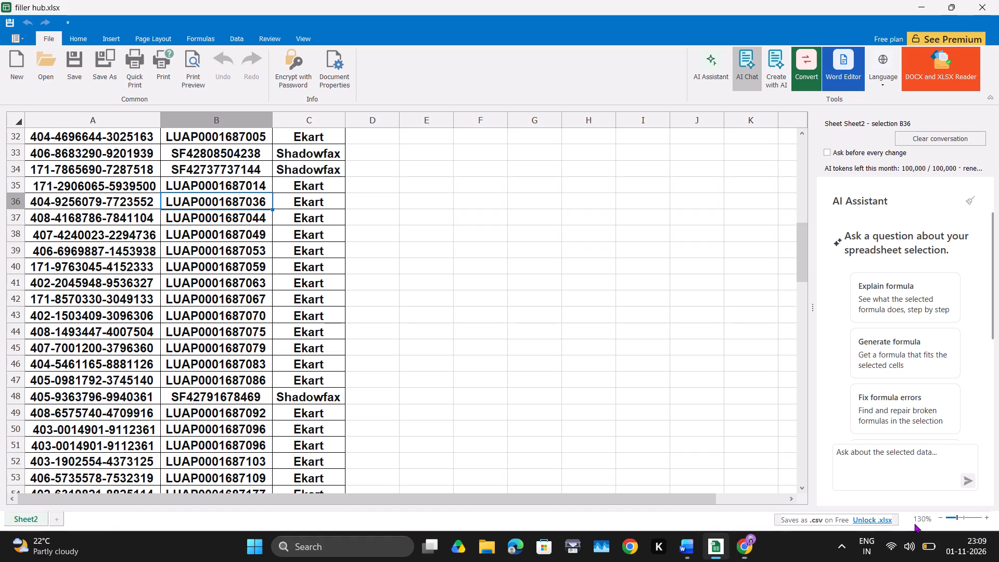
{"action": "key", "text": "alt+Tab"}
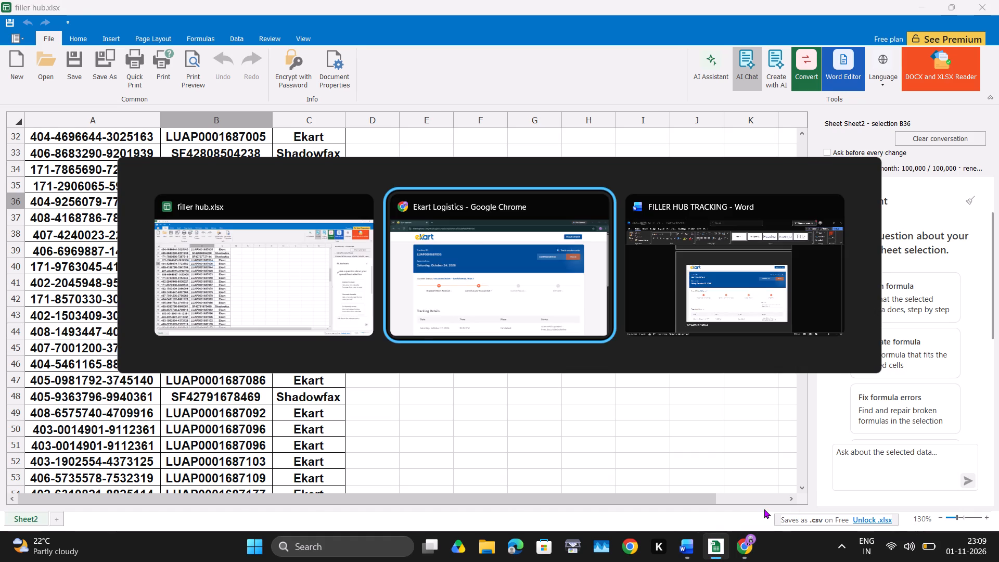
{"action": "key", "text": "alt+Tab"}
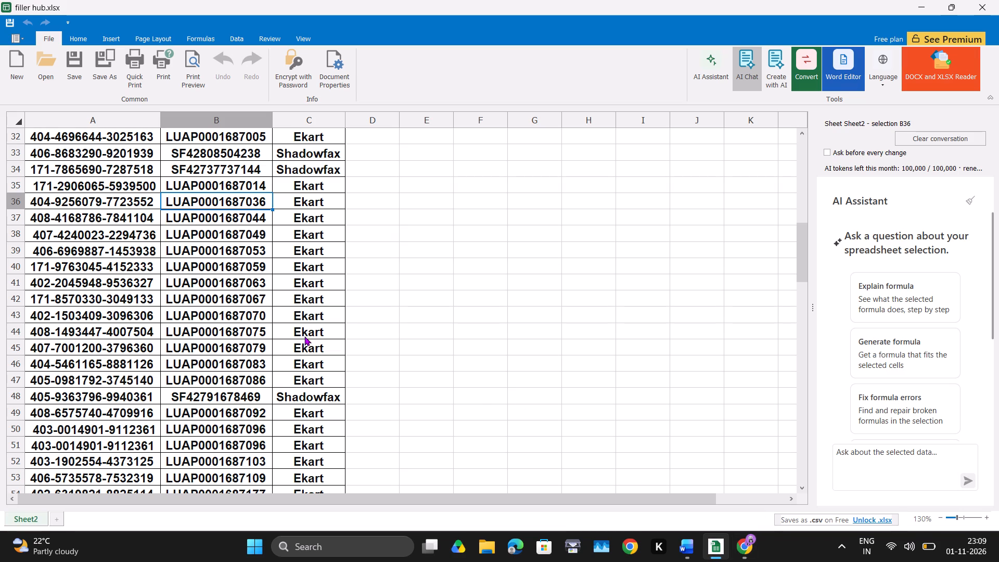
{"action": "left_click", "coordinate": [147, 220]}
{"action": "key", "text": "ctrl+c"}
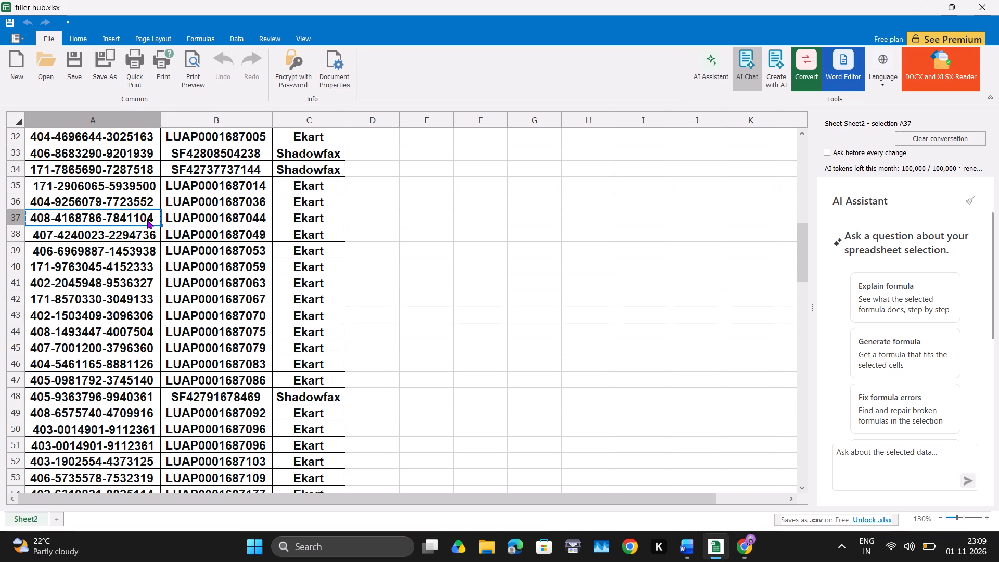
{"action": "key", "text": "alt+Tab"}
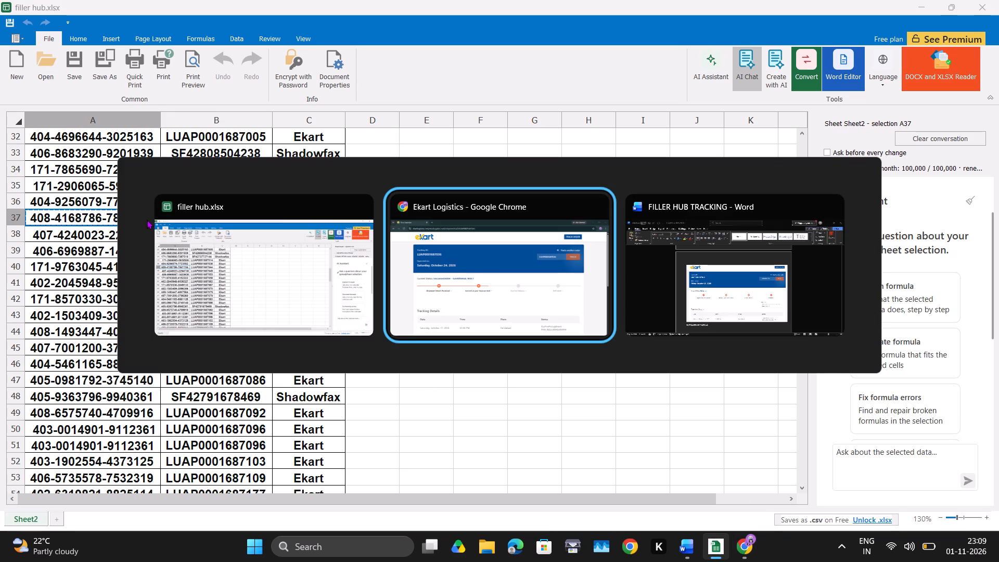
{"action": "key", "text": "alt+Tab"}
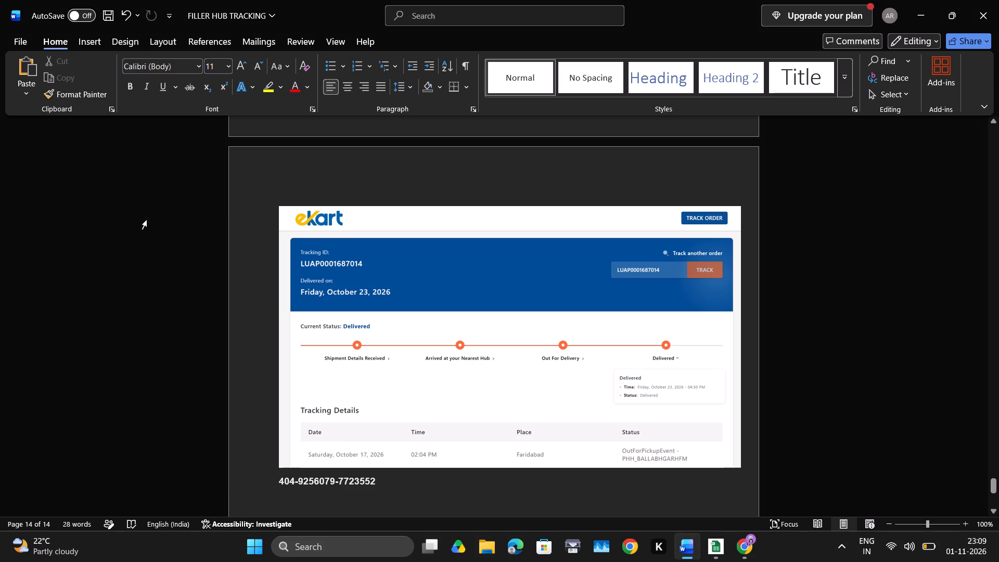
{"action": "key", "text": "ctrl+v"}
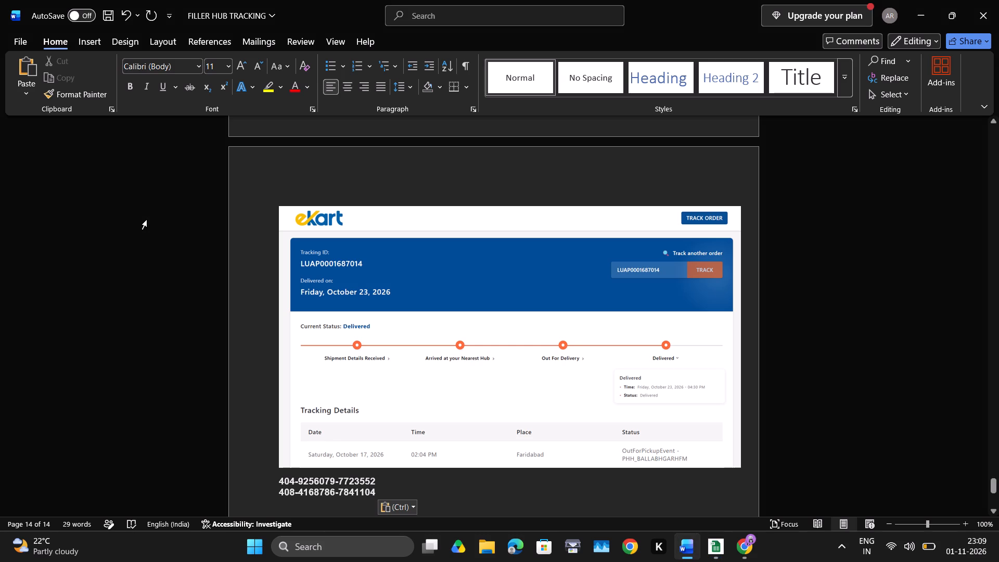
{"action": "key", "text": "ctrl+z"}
{"action": "key", "text": "alt+Tab"}
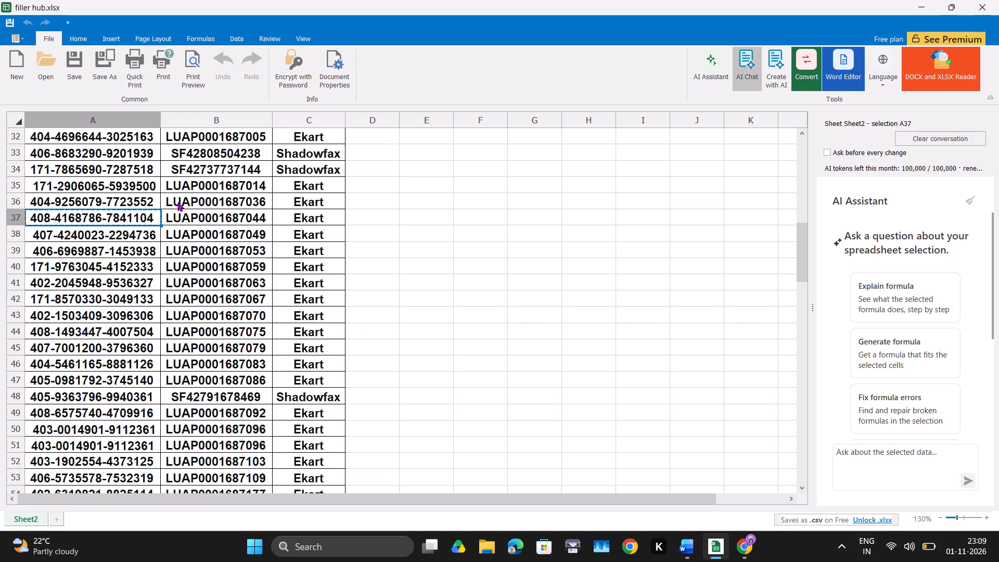
{"action": "key", "text": "alt+Tab"}
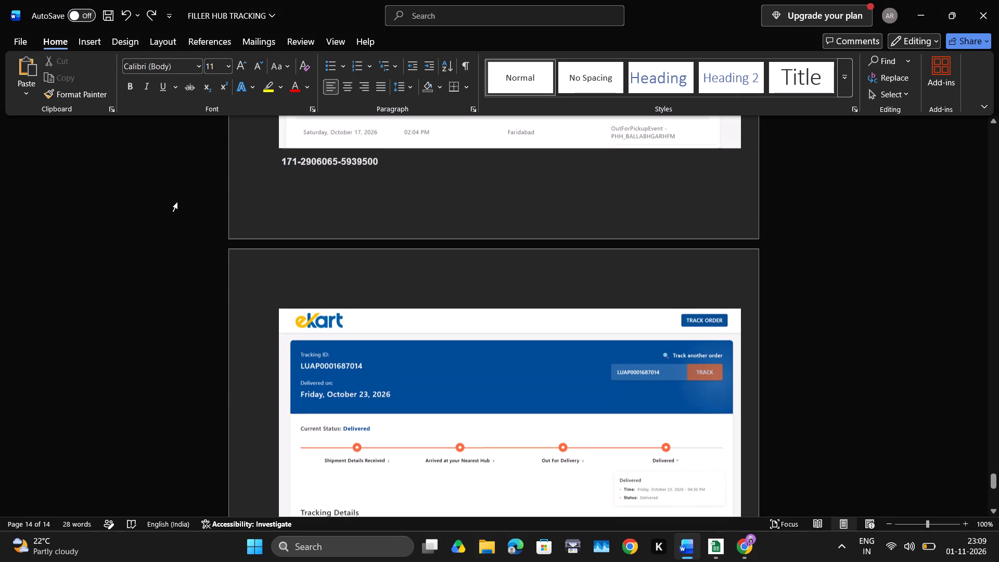
{"action": "scroll", "coordinate": [177, 202], "scroll_direction": "down", "scroll_amount": 2}
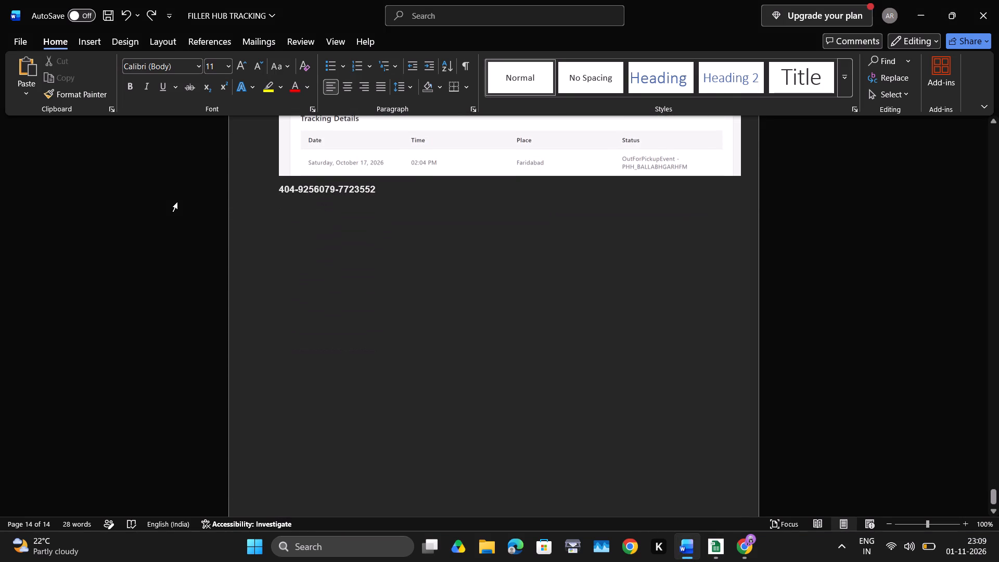
{"action": "scroll", "coordinate": [177, 202], "scroll_direction": "down", "scroll_amount": 1}
{"action": "scroll", "coordinate": [177, 202], "scroll_direction": "up", "scroll_amount": 1}
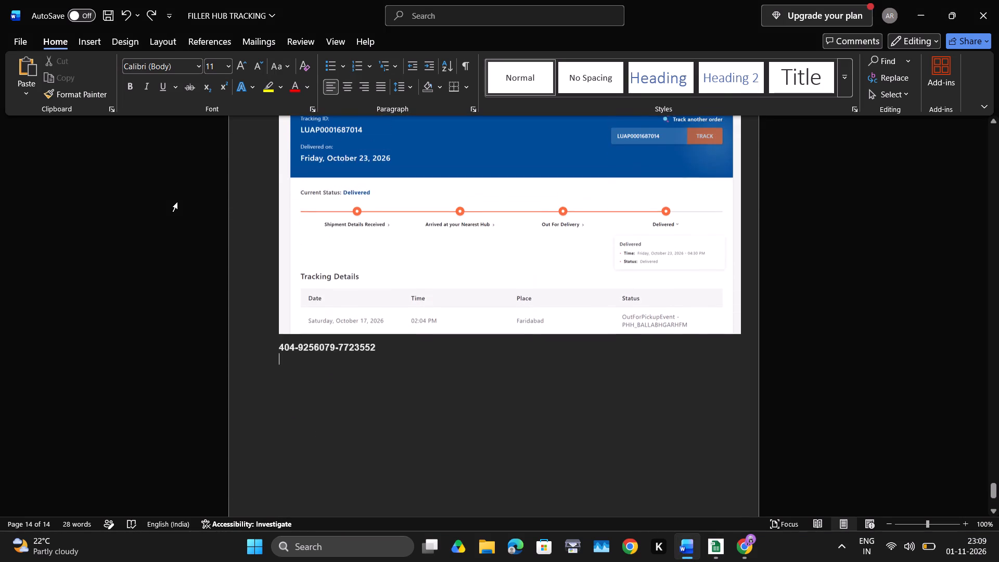
{"action": "scroll", "coordinate": [177, 202], "scroll_direction": "up", "scroll_amount": 2}
{"action": "key", "text": "alt+Tab"}
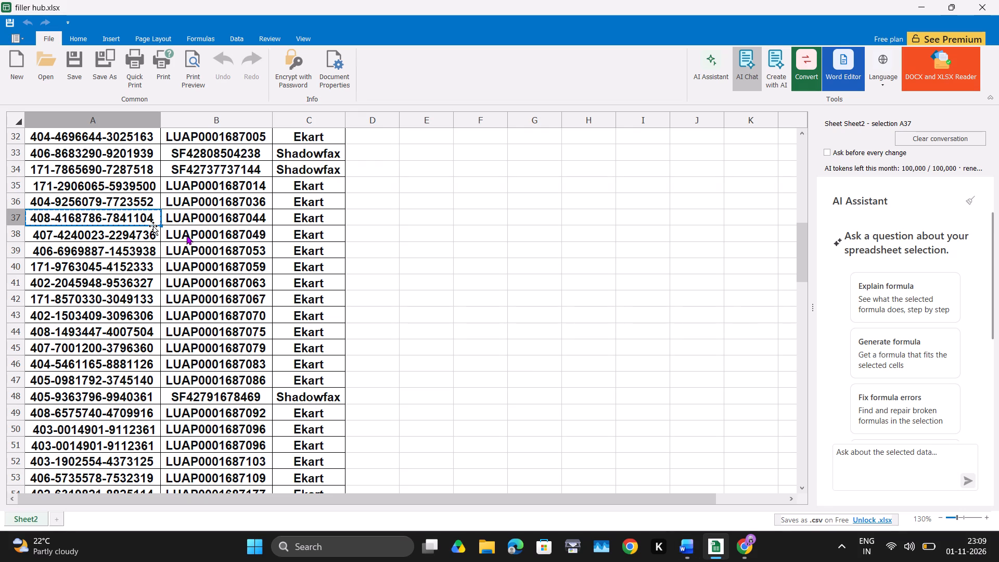
{"action": "left_click", "coordinate": [158, 235]}
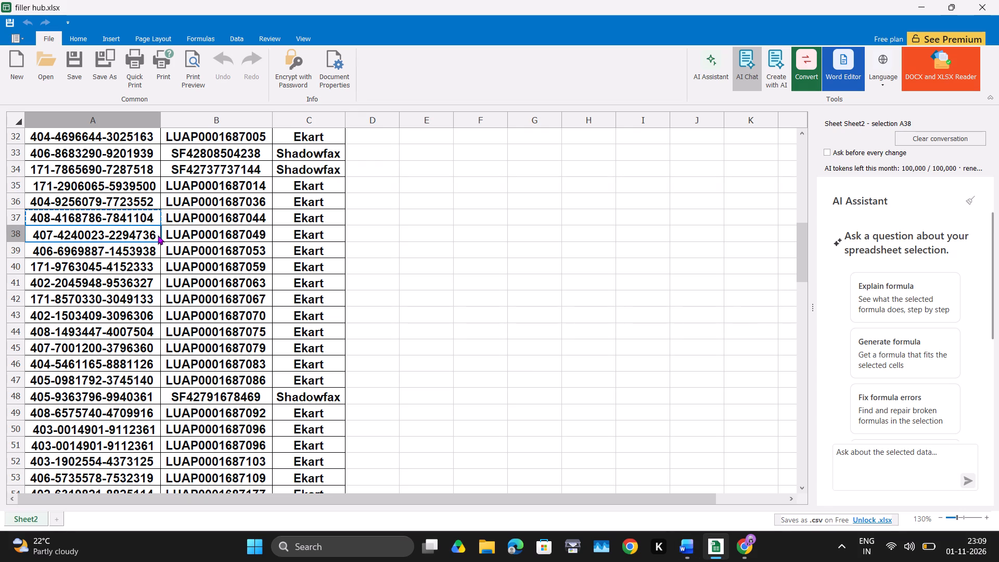
{"action": "key", "text": "ctrl+c"}
{"action": "key", "text": "alt+Tab"}
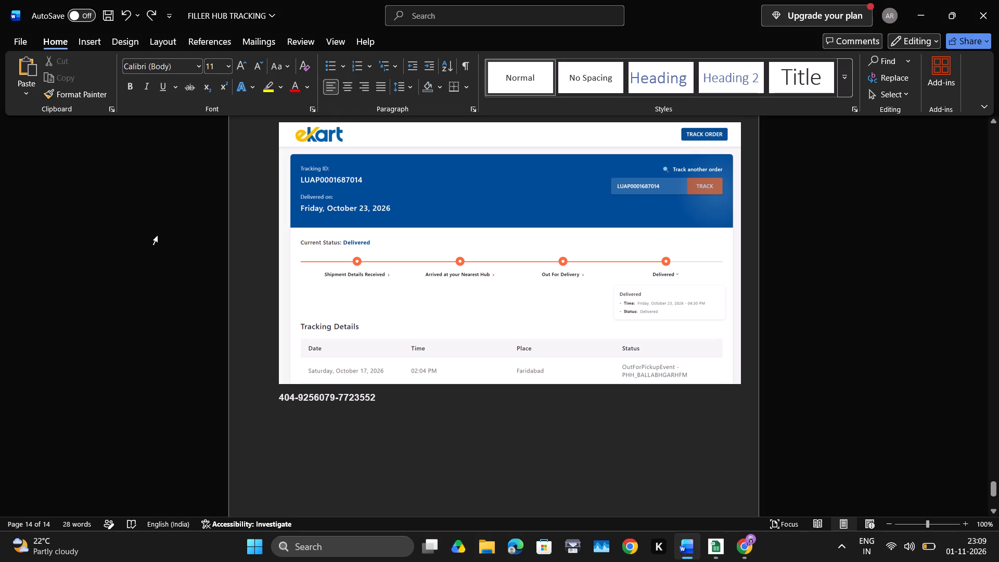
{"action": "triple_click", "coordinate": [311, 394]}
{"action": "key", "text": "ctrl+v"}
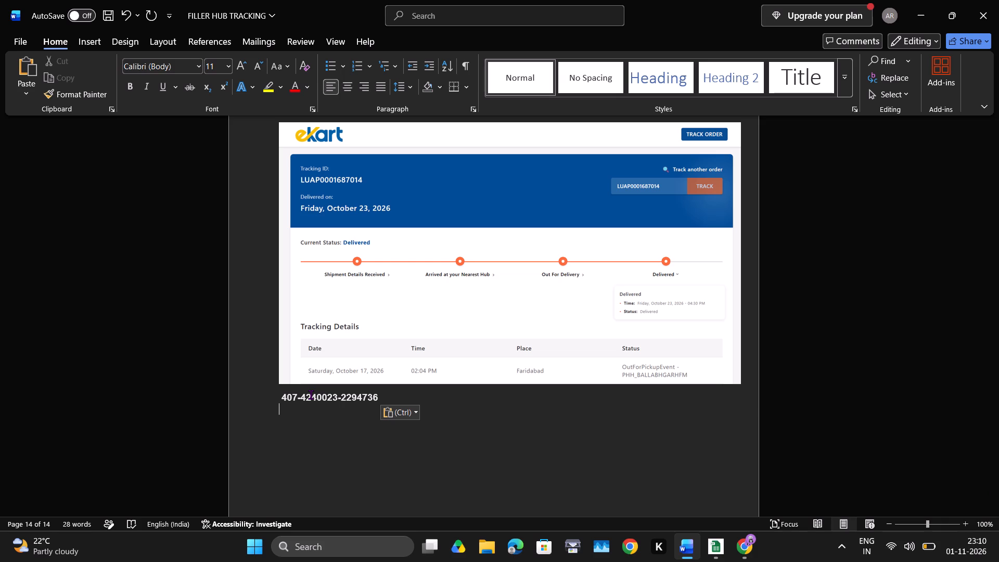
{"action": "key", "text": "alt+Tab"}
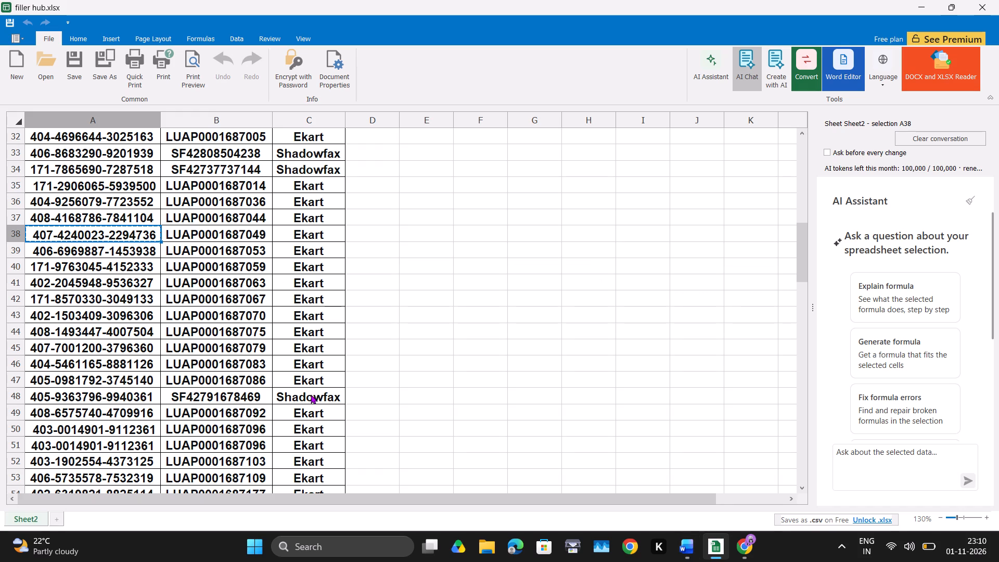
{"action": "left_click", "coordinate": [250, 236]}
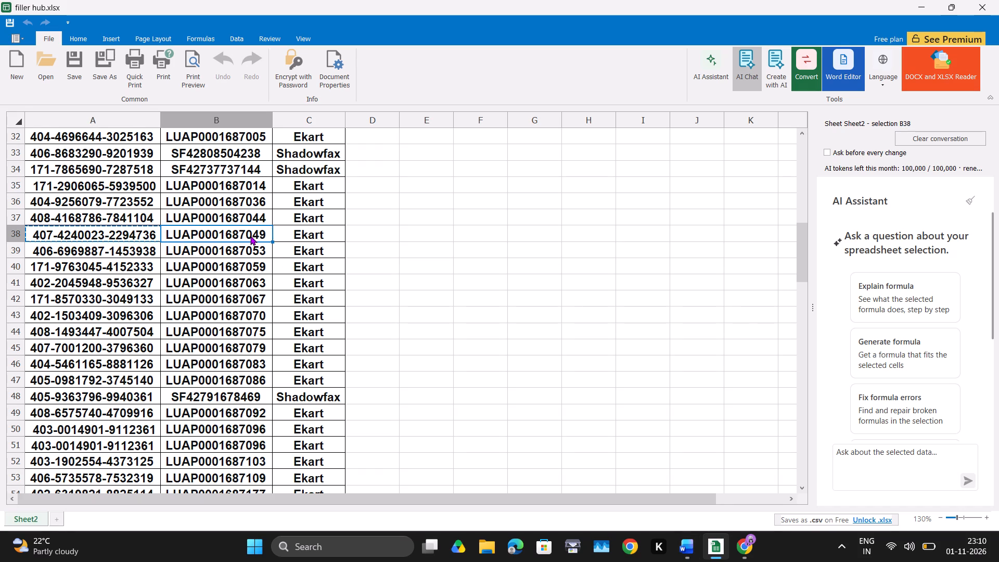
{"action": "key", "text": "ctrl+c"}
{"action": "key", "text": "alt+Tab"}
{"action": "key", "text": "alt+Tab"}
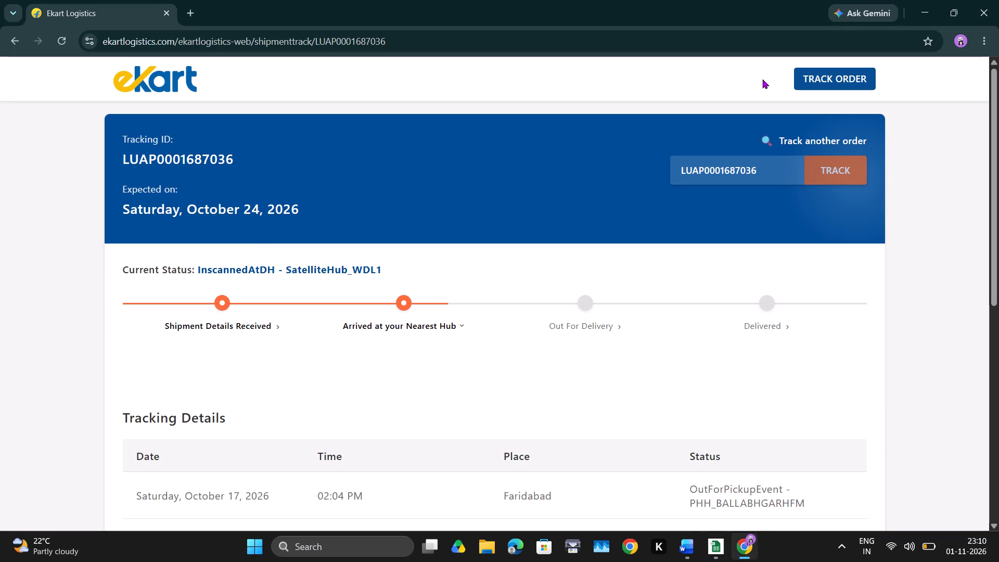
{"action": "triple_click", "coordinate": [748, 166]}
{"action": "key", "text": "ctrl+v"}
{"action": "key", "text": "Return"}
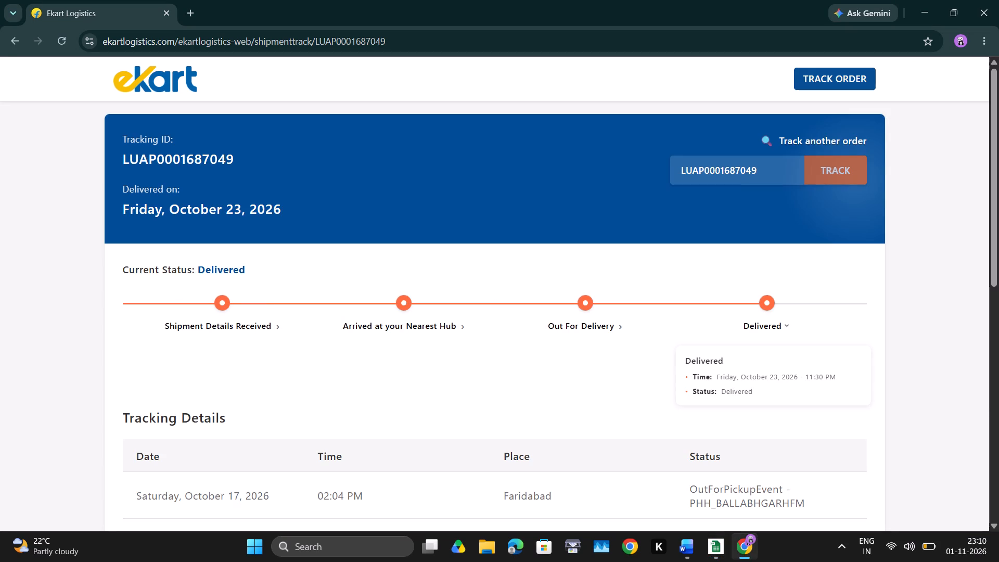
{"action": "key", "text": "shift+super+s"}
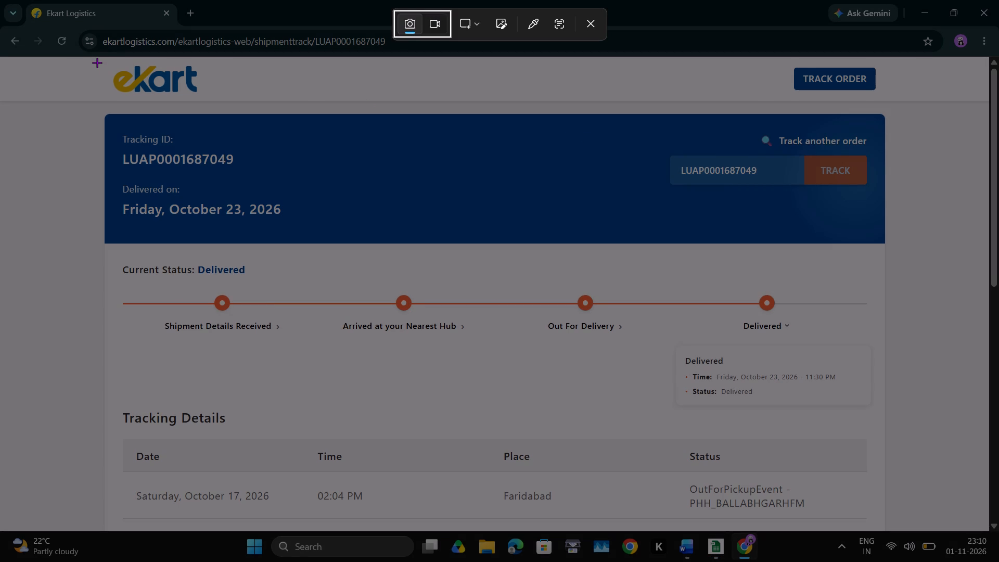
{"action": "left_click_drag", "start_coordinate": [91, 61], "coordinate": [639, 429]}
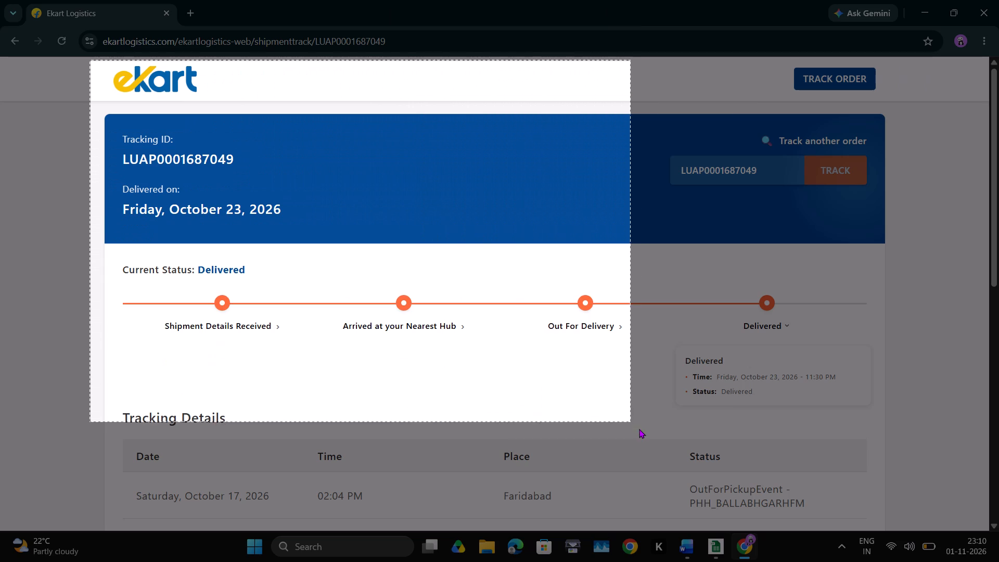
{"action": "left_click_drag", "start_coordinate": [639, 429], "coordinate": [892, 540]}
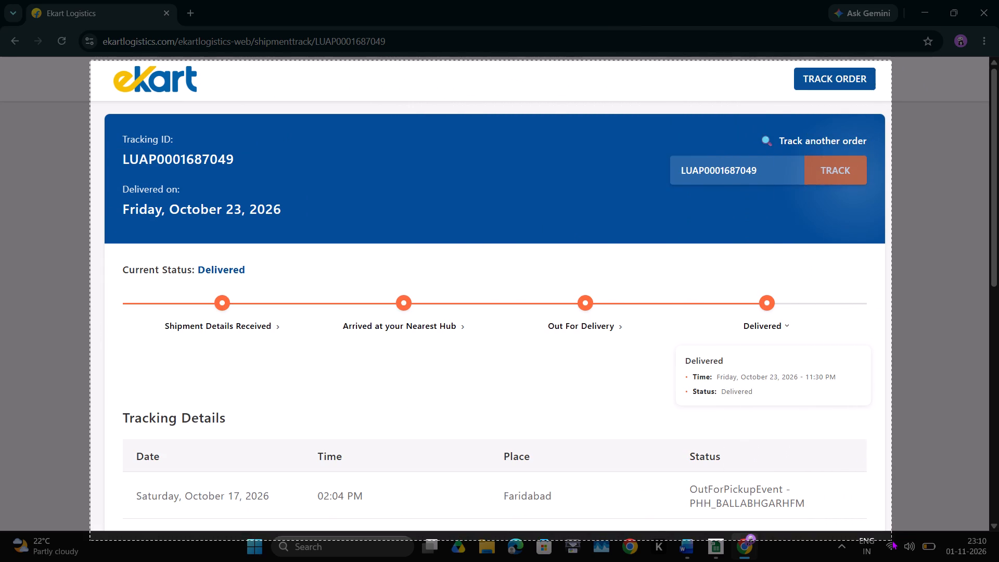
{"action": "left_click_drag", "start_coordinate": [892, 540], "coordinate": [895, 530]}
{"action": "key", "text": "alt+Tab"}
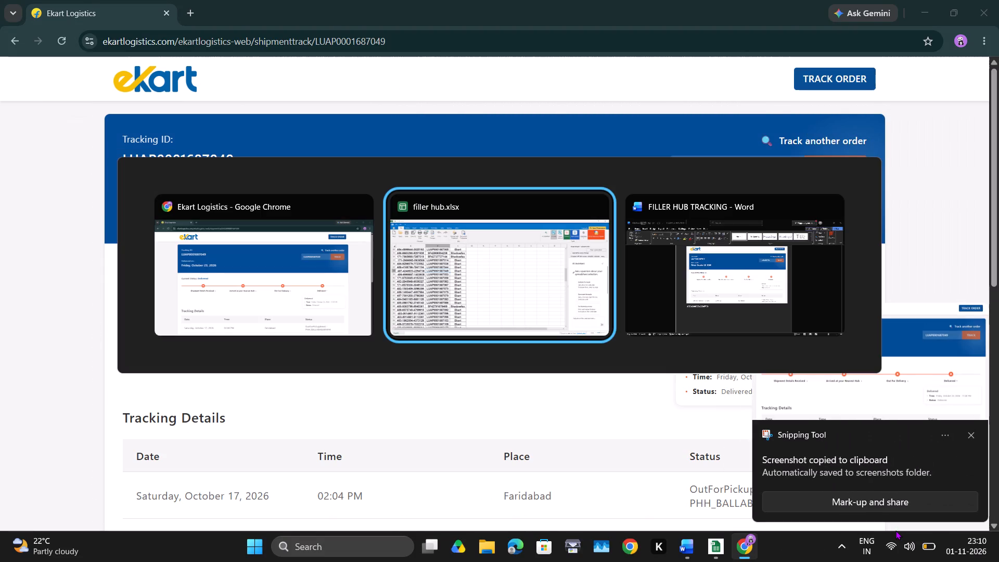
{"action": "key", "text": "alt+Tab"}
{"action": "key", "text": "ctrl+v"}
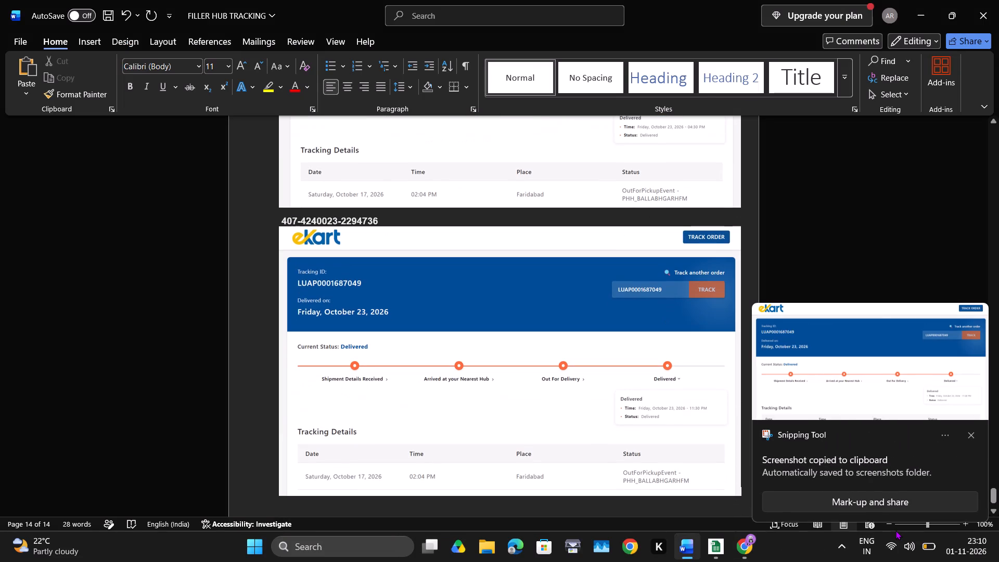
{"action": "key", "text": "Return"}
{"action": "key", "text": "alt+Tab"}
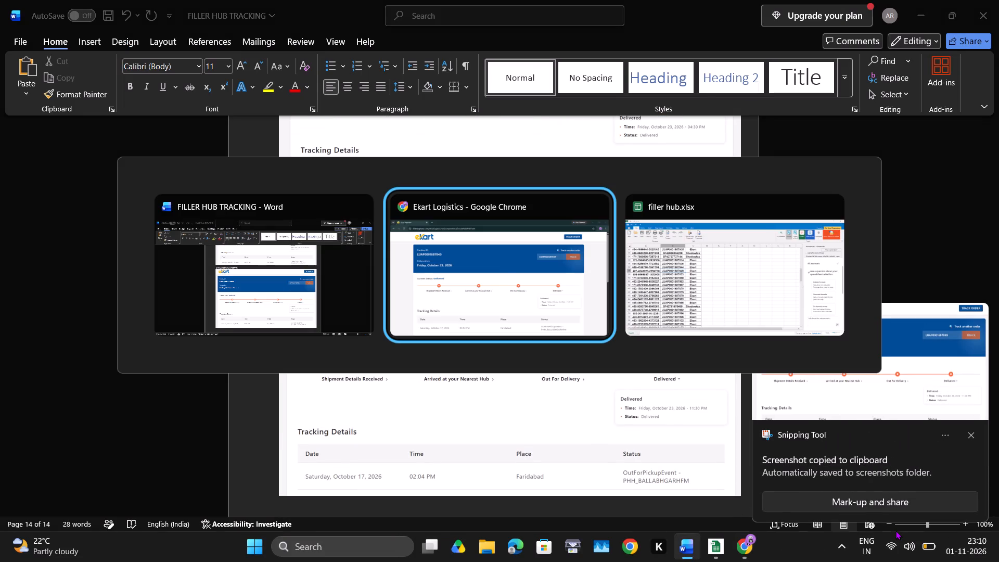
{"action": "key", "text": "alt+Tab"}
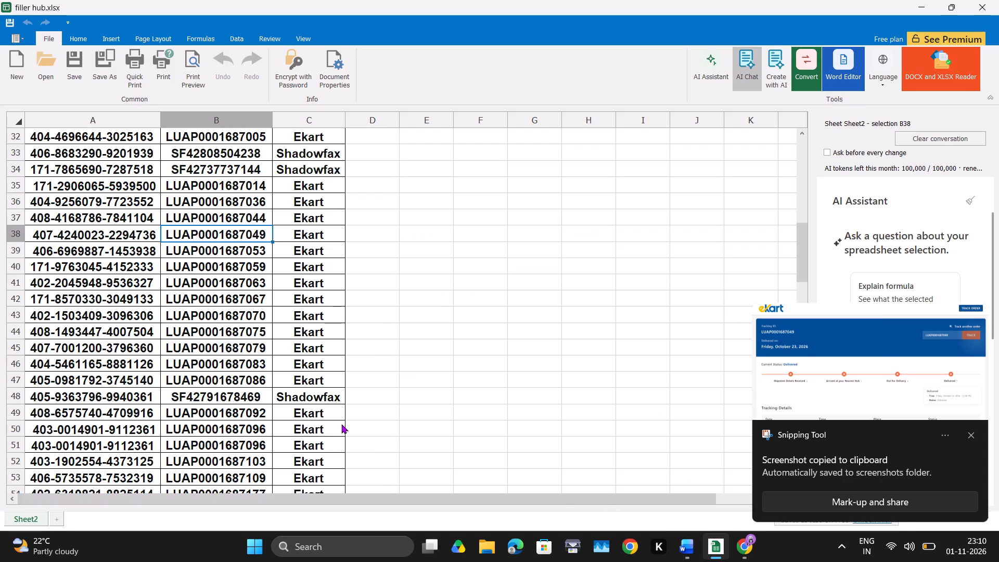
{"action": "left_click", "coordinate": [144, 253]}
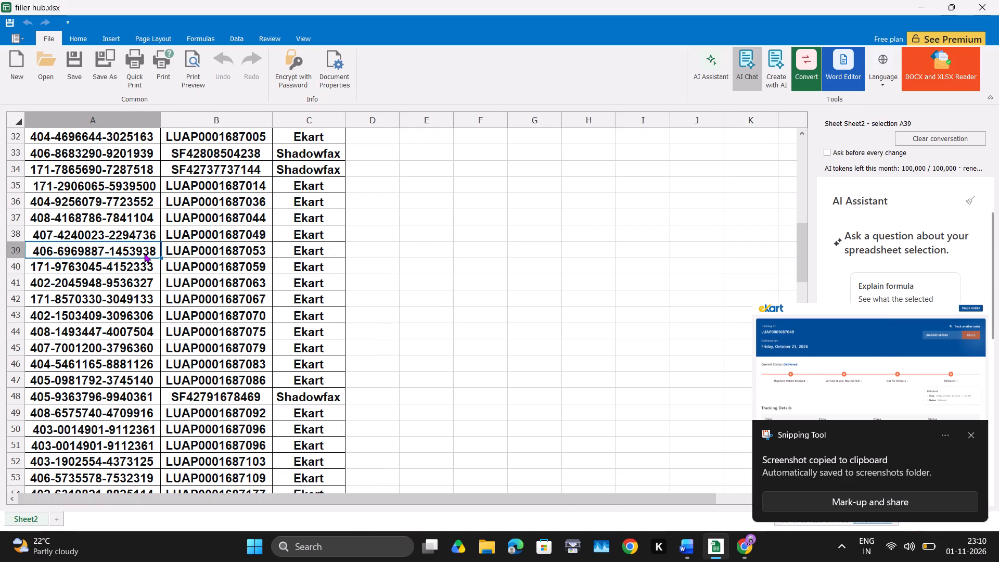
{"action": "key", "text": "ctrl+c"}
{"action": "key", "text": "alt+Tab"}
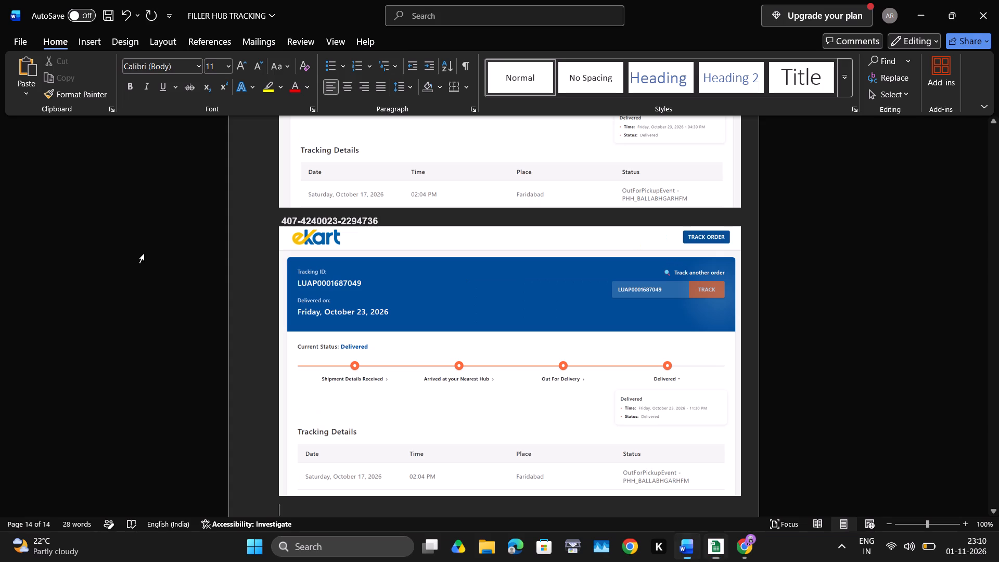
{"action": "key", "text": "ctrl+v"}
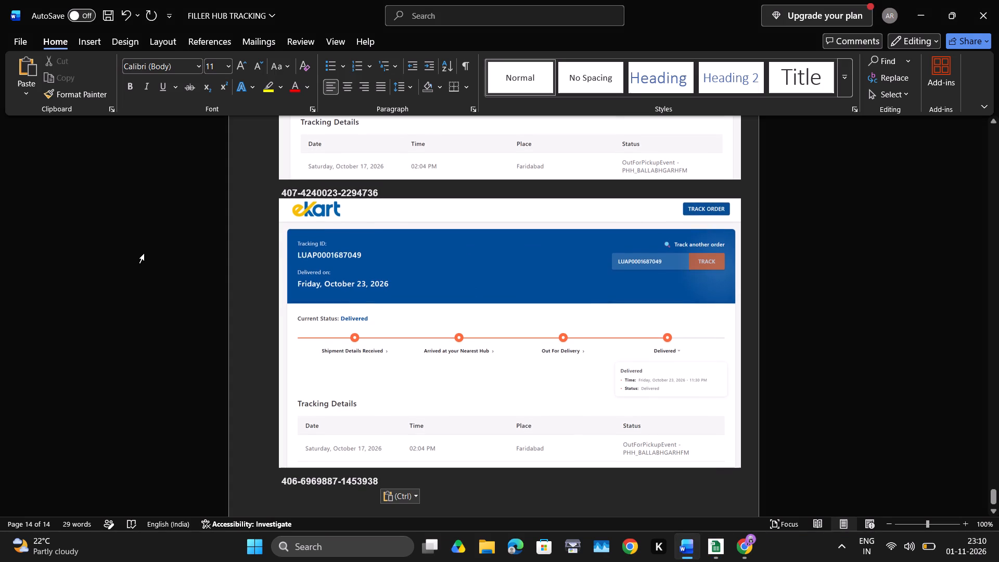
{"action": "key", "text": "alt+Tab"}
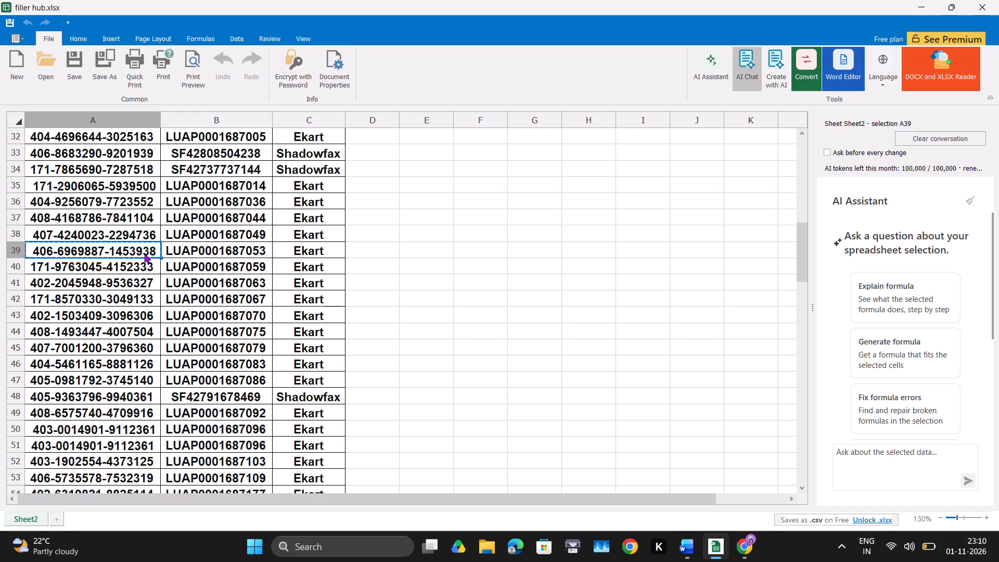
{"action": "left_click", "coordinate": [195, 243]}
{"action": "key", "text": "ctrl+c"}
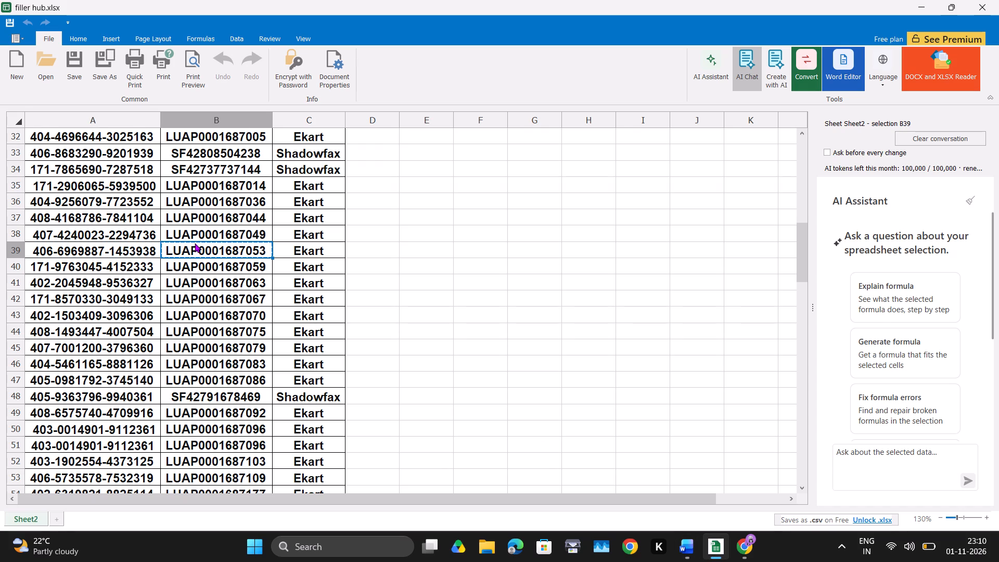
{"action": "key", "text": "alt+Tab"}
{"action": "key", "text": "alt+Tab"}
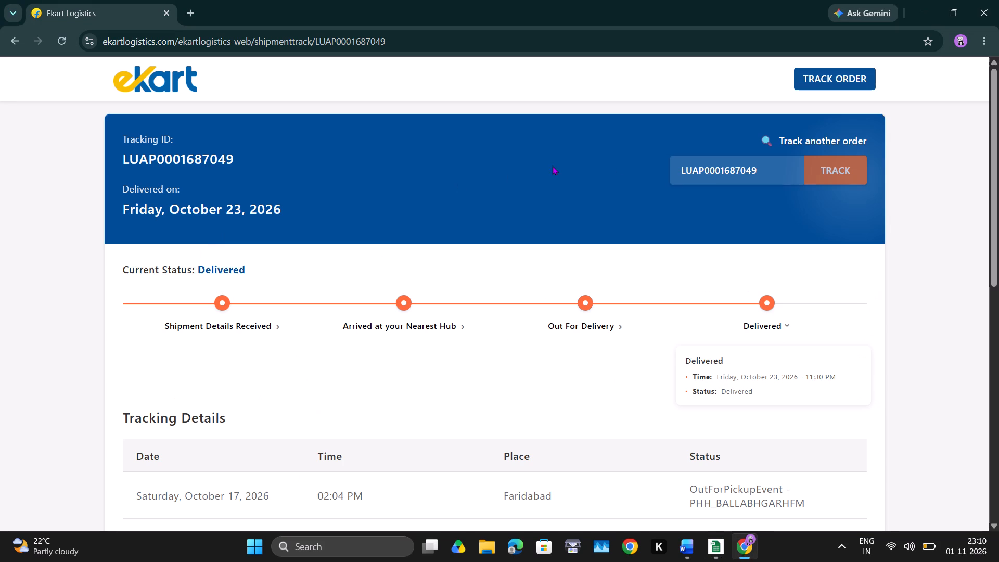
{"action": "triple_click", "coordinate": [720, 169]}
{"action": "key", "text": "ctrl+v"}
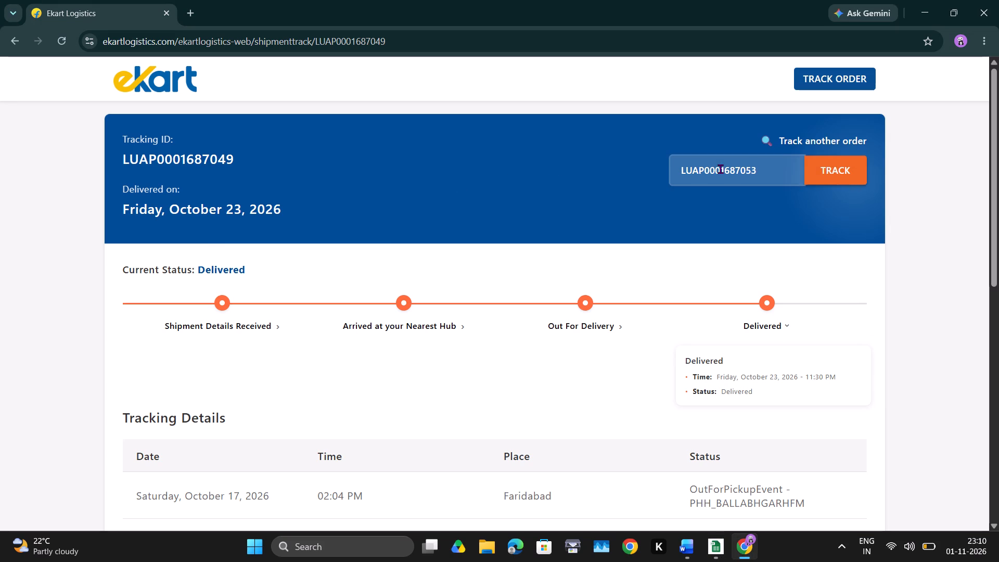
{"action": "left_click", "coordinate": [720, 169]}
{"action": "key", "text": "Return"}
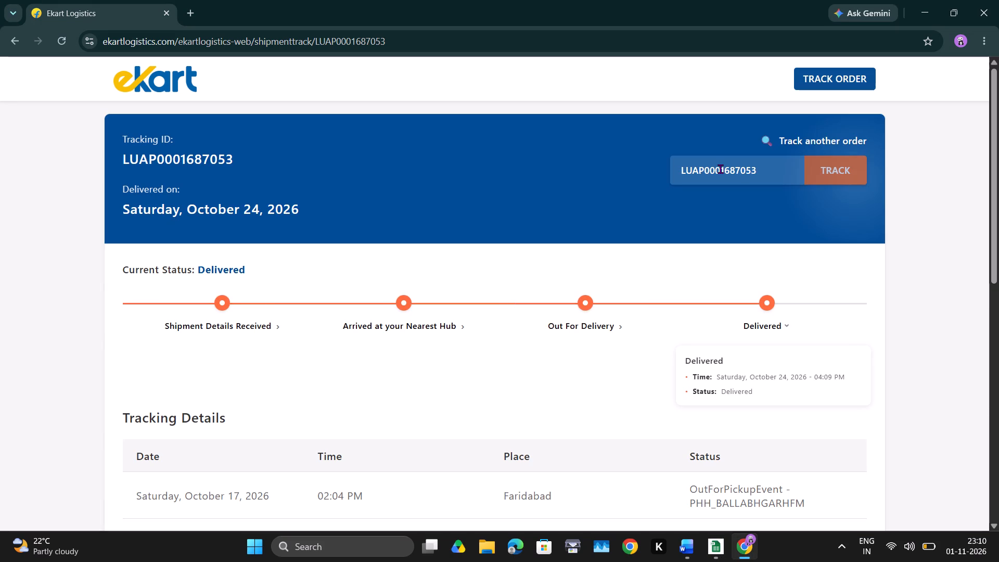
{"action": "key", "text": "shift+super+s"}
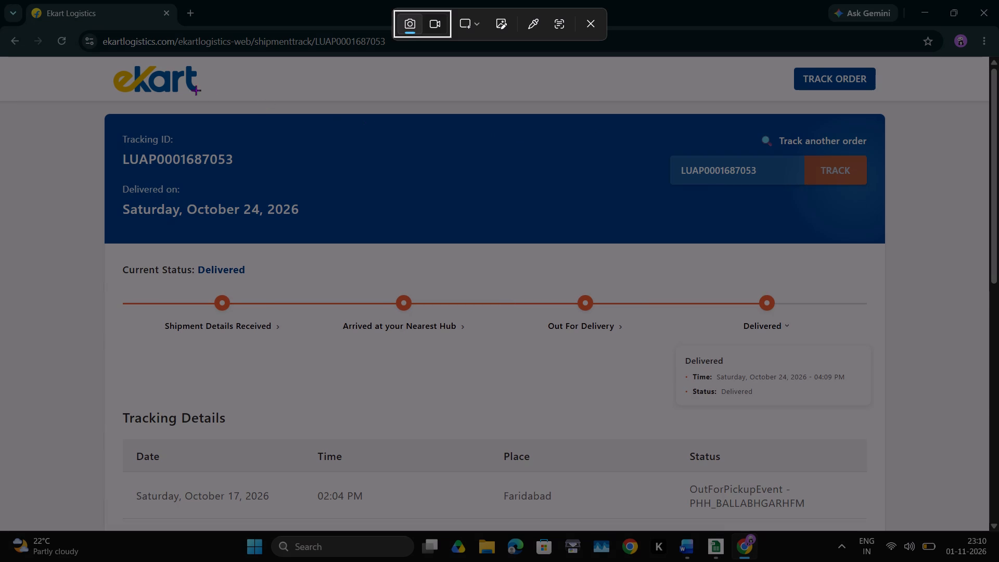
{"action": "left_click_drag", "start_coordinate": [95, 59], "coordinate": [790, 508]}
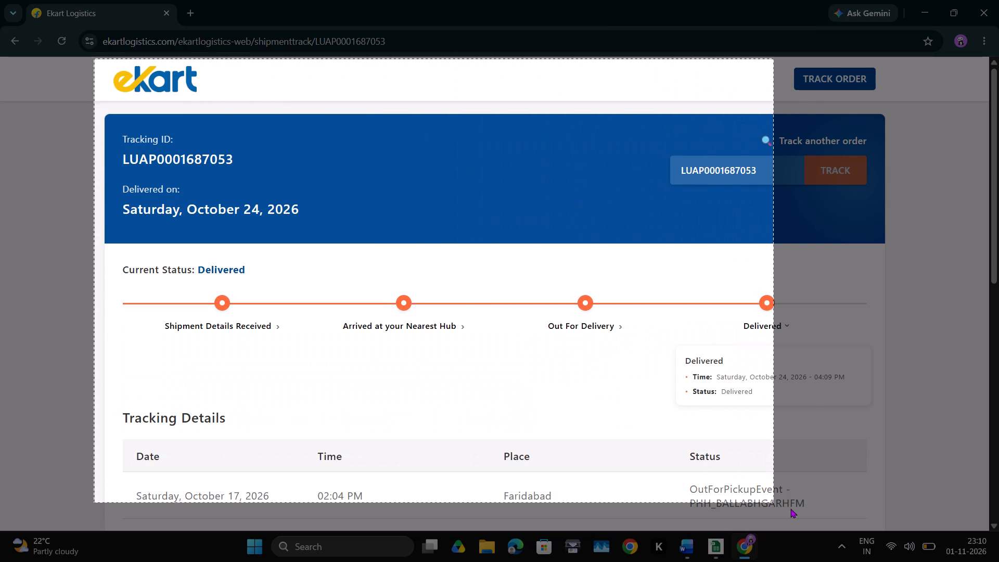
{"action": "left_click_drag", "start_coordinate": [790, 508], "coordinate": [898, 527]}
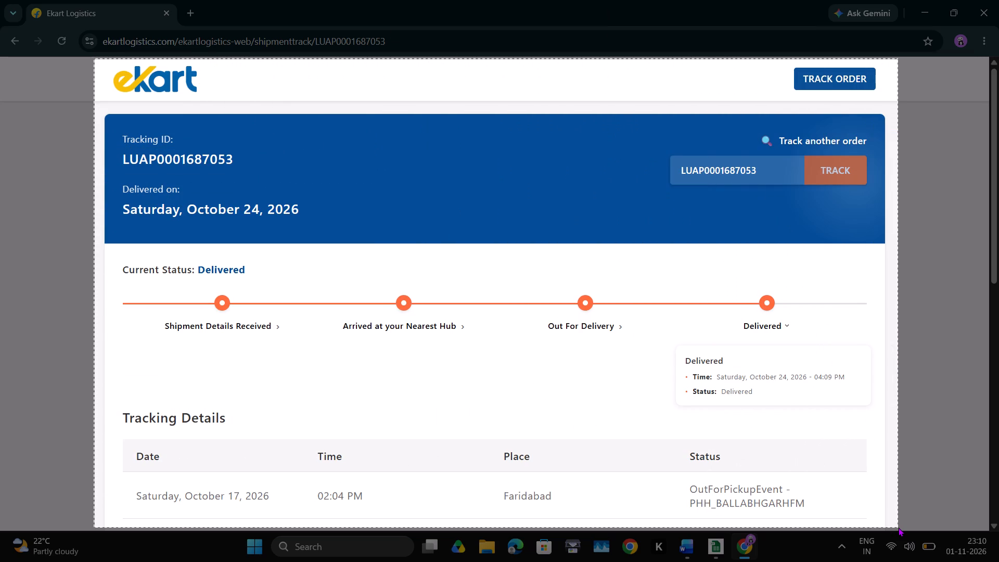
{"action": "left_click_drag", "start_coordinate": [898, 527], "coordinate": [896, 521]}
{"action": "key", "text": "ctrl+c"}
{"action": "key", "text": "alt+Tab"}
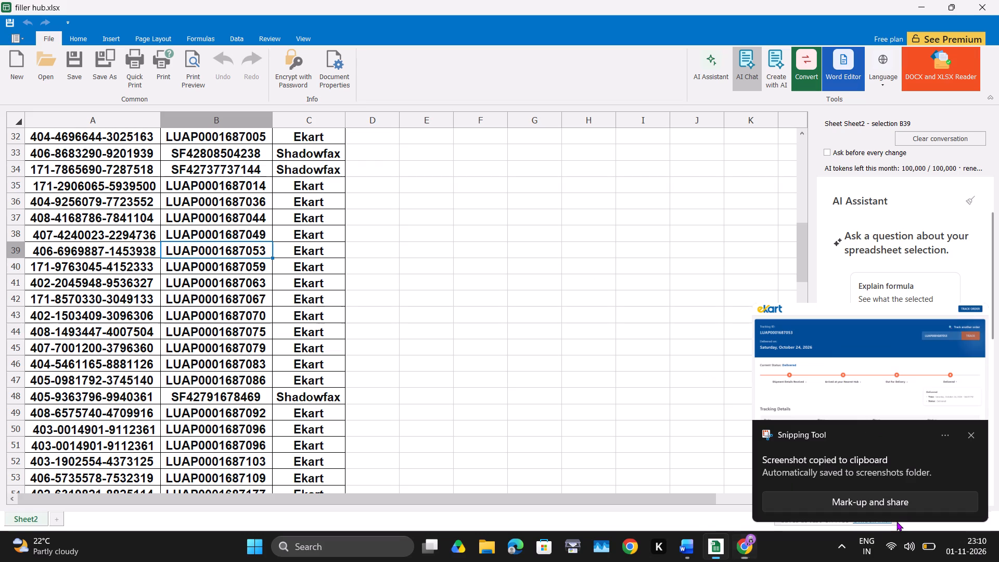
{"action": "key", "text": "alt+Tab"}
{"action": "key", "text": "alt+Tab"}
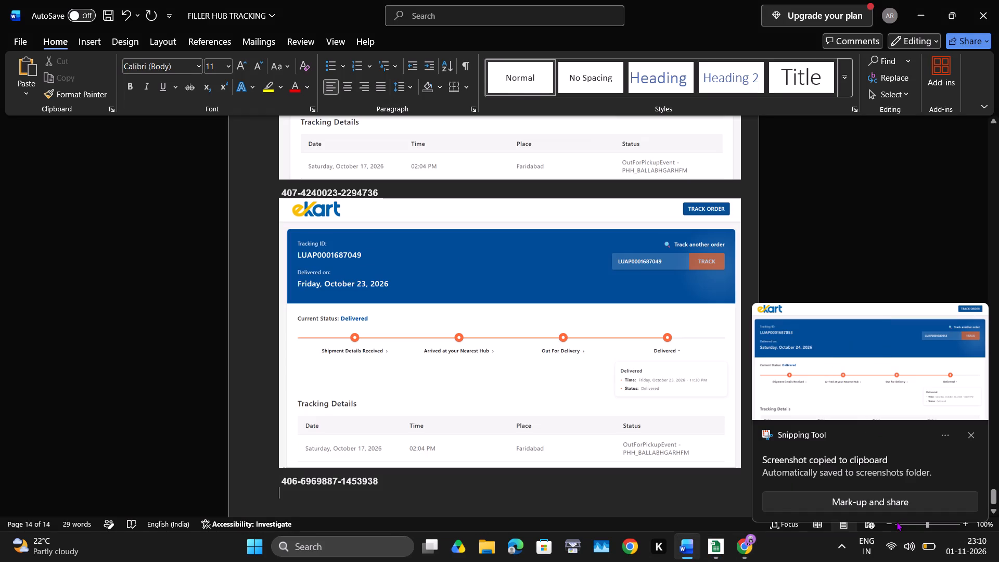
{"action": "key", "text": "ctrl+v"}
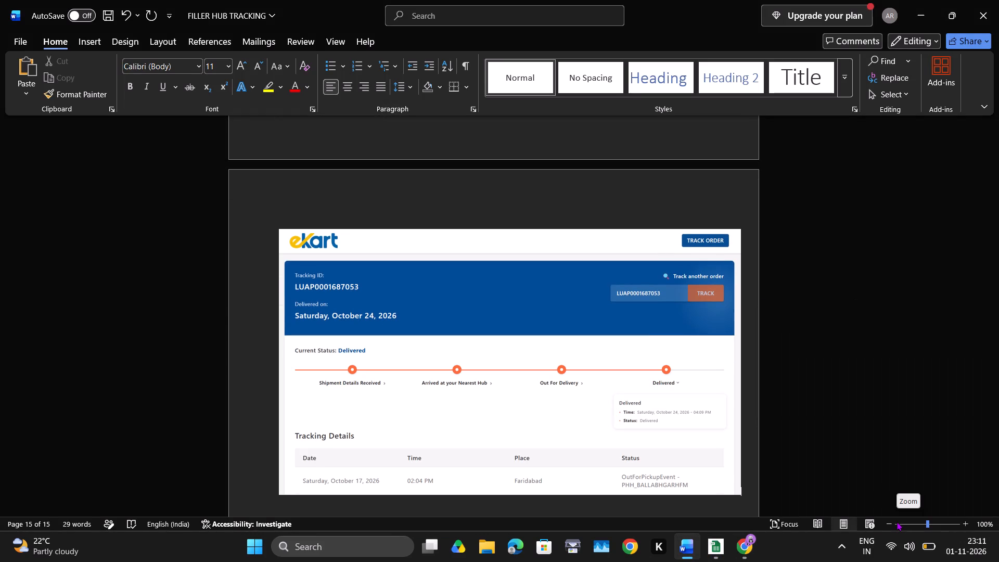
{"action": "key", "text": "Return"}
{"action": "key", "text": "alt+Tab"}
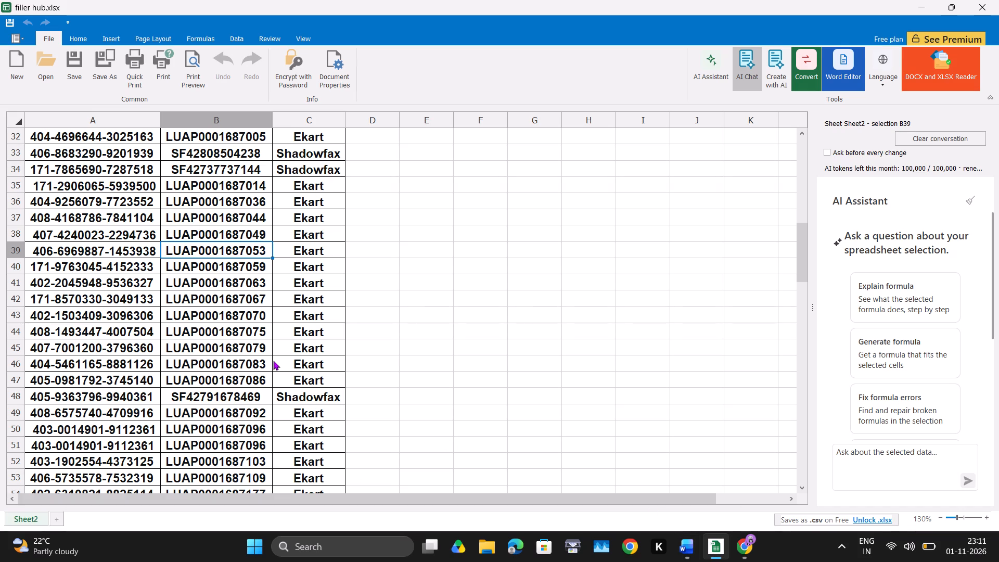
{"action": "left_click", "coordinate": [145, 268]}
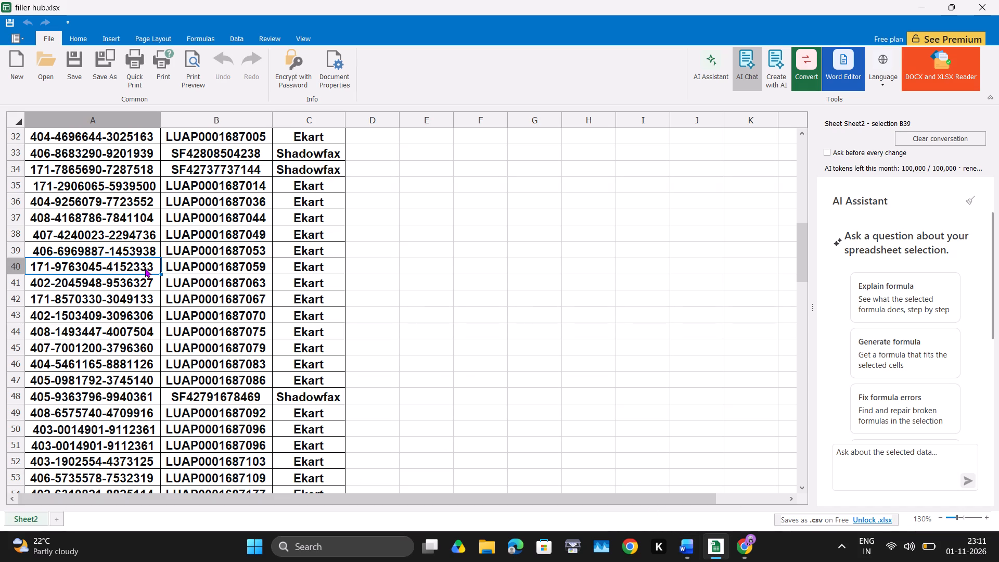
{"action": "key", "text": "ctrl+c"}
{"action": "key", "text": "alt+Tab"}
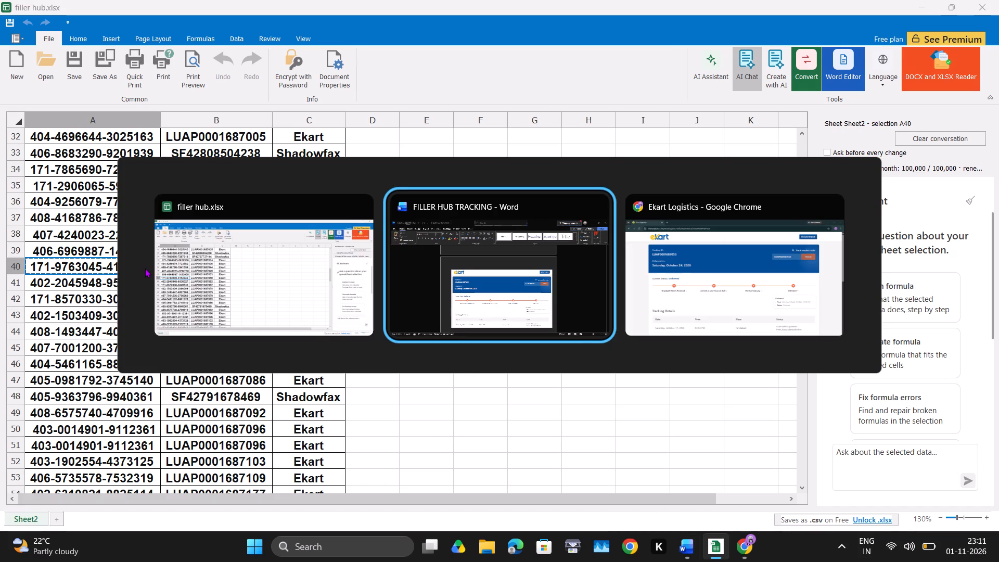
{"action": "key", "text": "alt+Tab"}
{"action": "key", "text": "alt+Tab"}
{"action": "key", "text": "alt+Tab"}
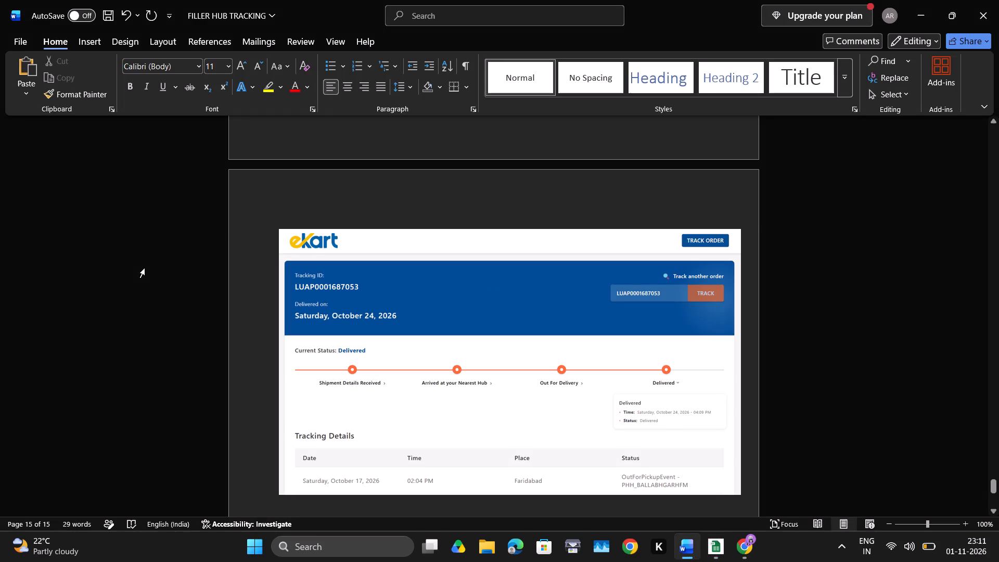
{"action": "key", "text": "alt+Tab"}
{"action": "key", "text": "alt+Tab"}
{"action": "key", "text": "ctrl+v"}
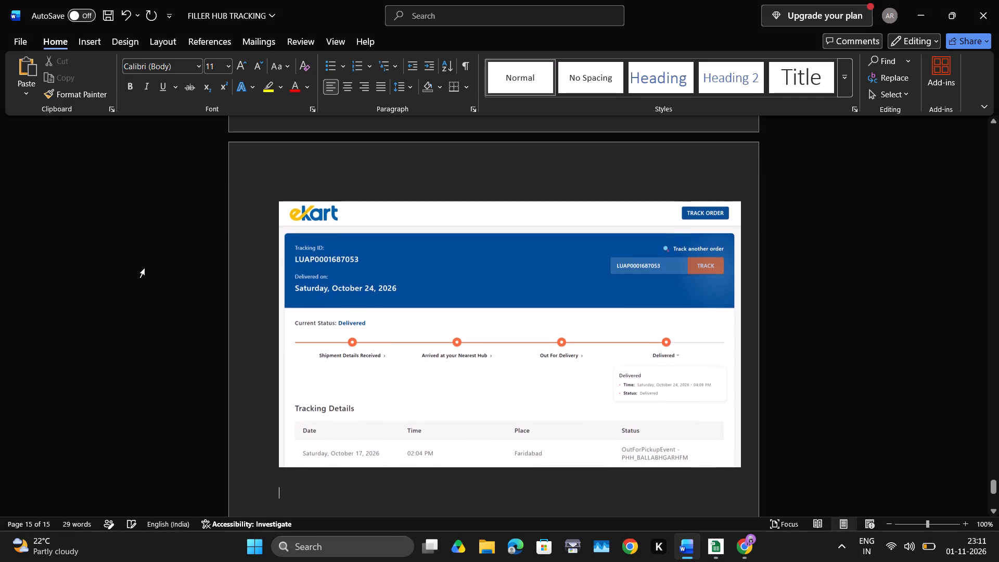
{"action": "key", "text": "alt+Tab"}
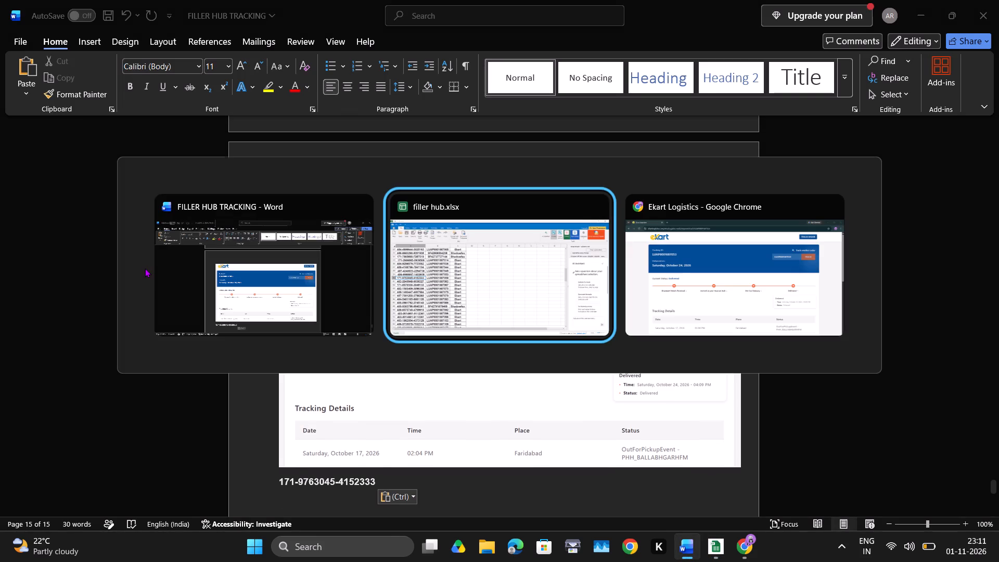
{"action": "left_click", "coordinate": [191, 262]}
{"action": "key", "text": "ctrl+c"}
{"action": "key", "text": "alt+Tab"}
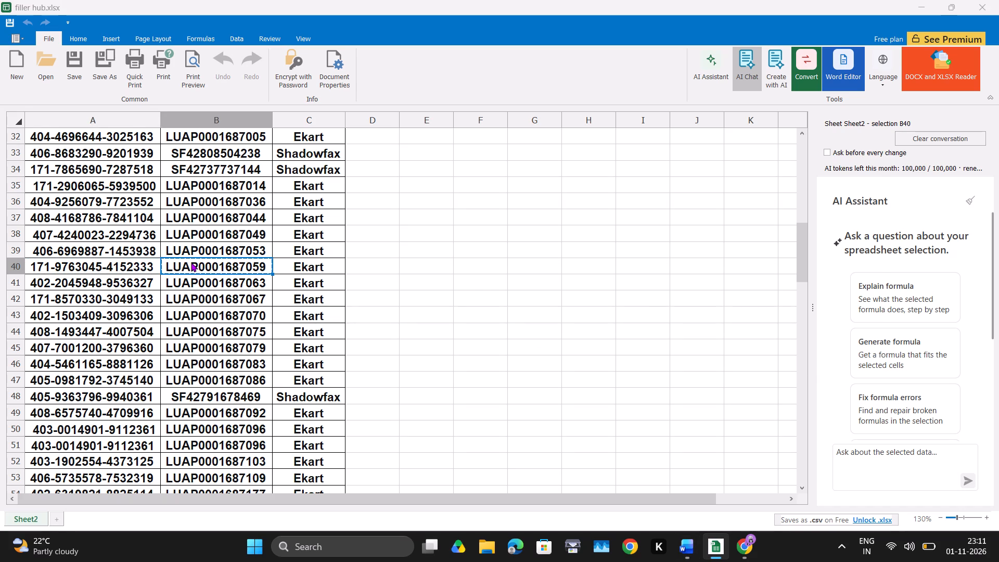
{"action": "key", "text": "alt+Tab"}
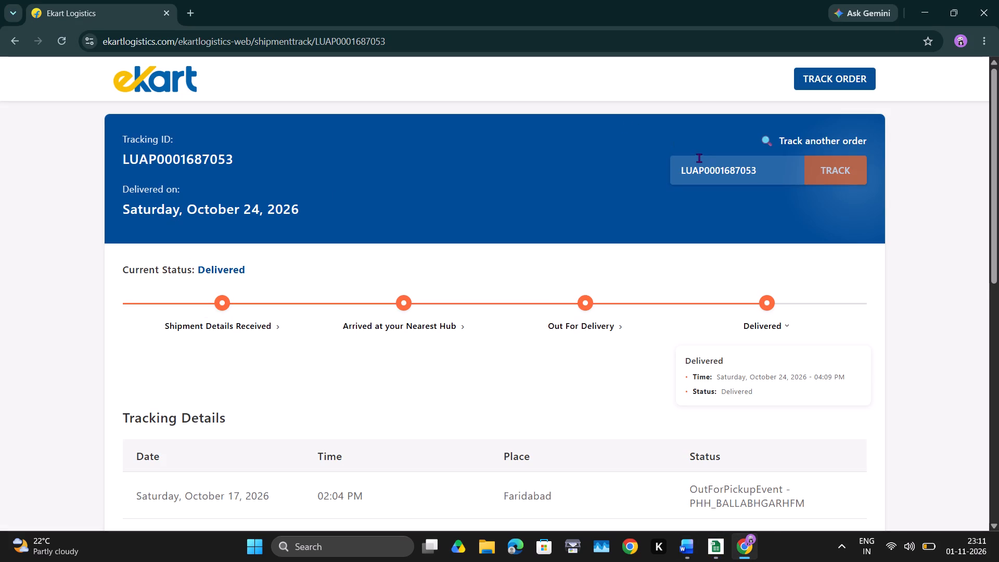
{"action": "triple_click", "coordinate": [693, 171]}
{"action": "key", "text": "ctrl+v"}
{"action": "key", "text": "Return"}
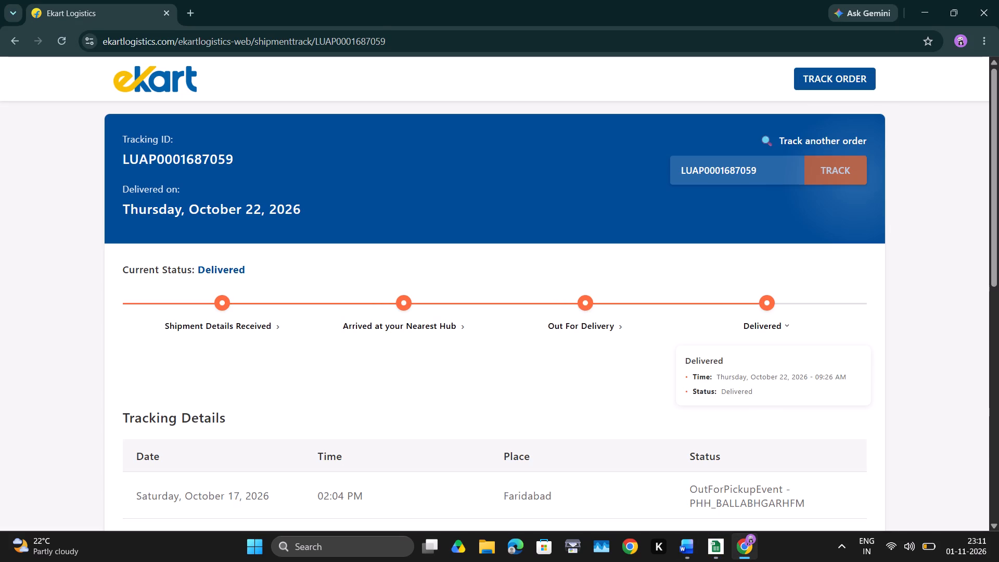
{"action": "key", "text": "shift+super+s"}
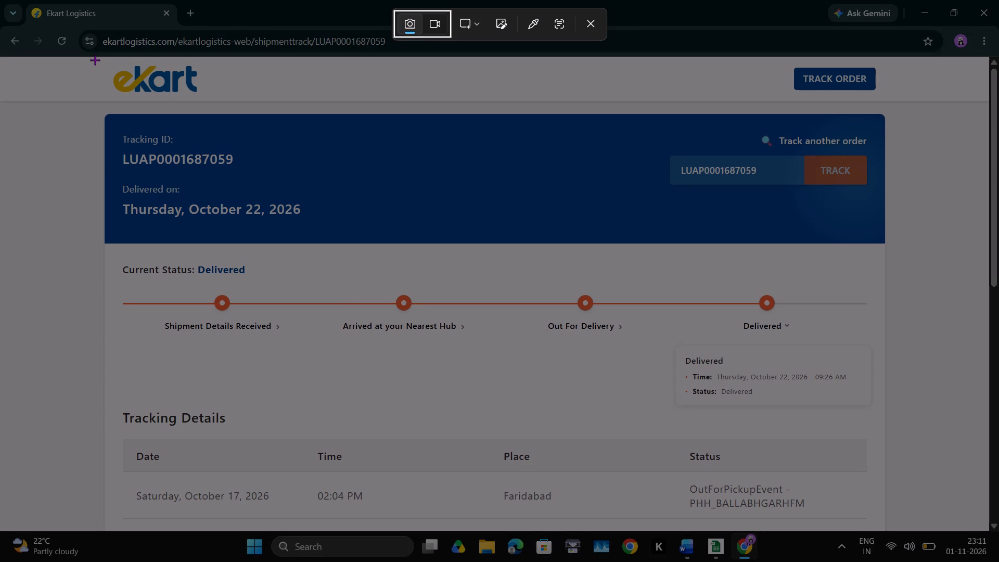
{"action": "left_click_drag", "start_coordinate": [95, 60], "coordinate": [694, 423]}
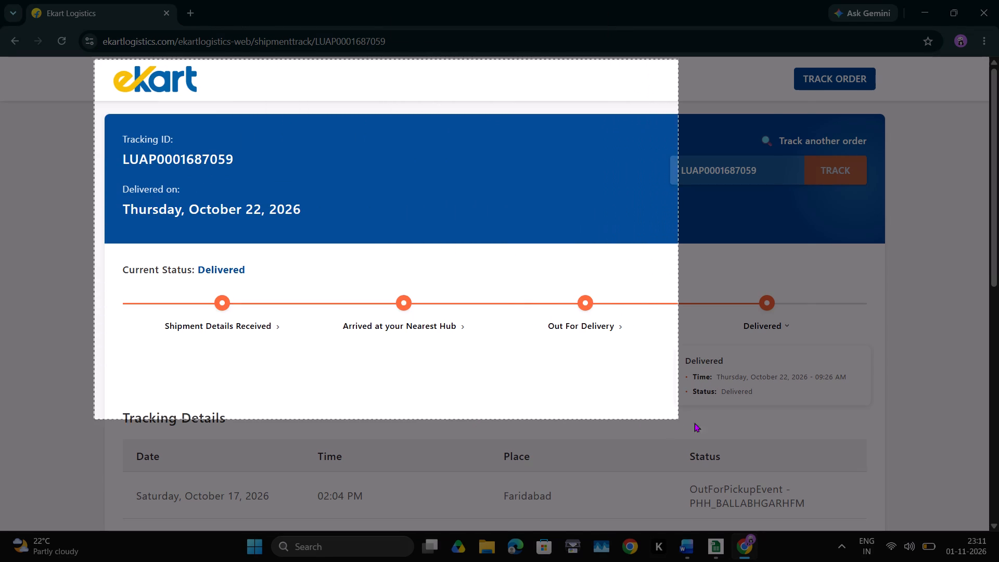
{"action": "left_click_drag", "start_coordinate": [694, 423], "coordinate": [900, 525]}
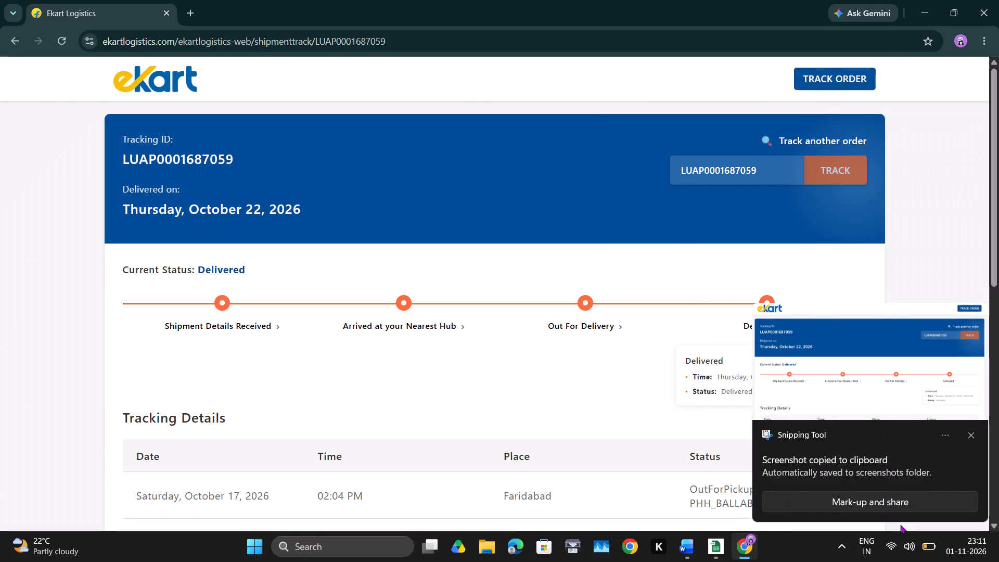
{"action": "key", "text": "alt+Tab"}
{"action": "key", "text": "alt+Tab"}
{"action": "key", "text": "alt+Tab"}
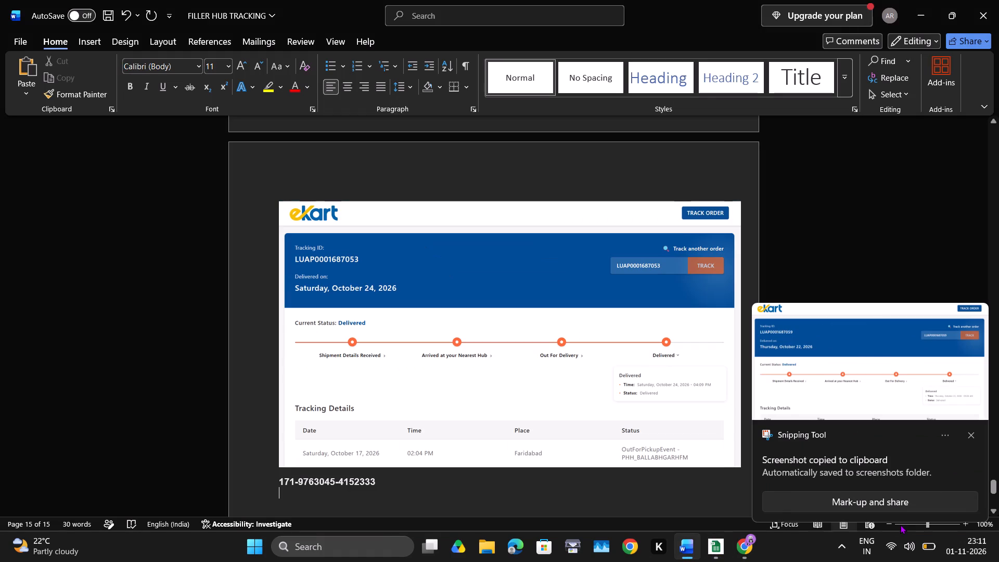
{"action": "key", "text": "ctrl+v"}
{"action": "key", "text": "Return"}
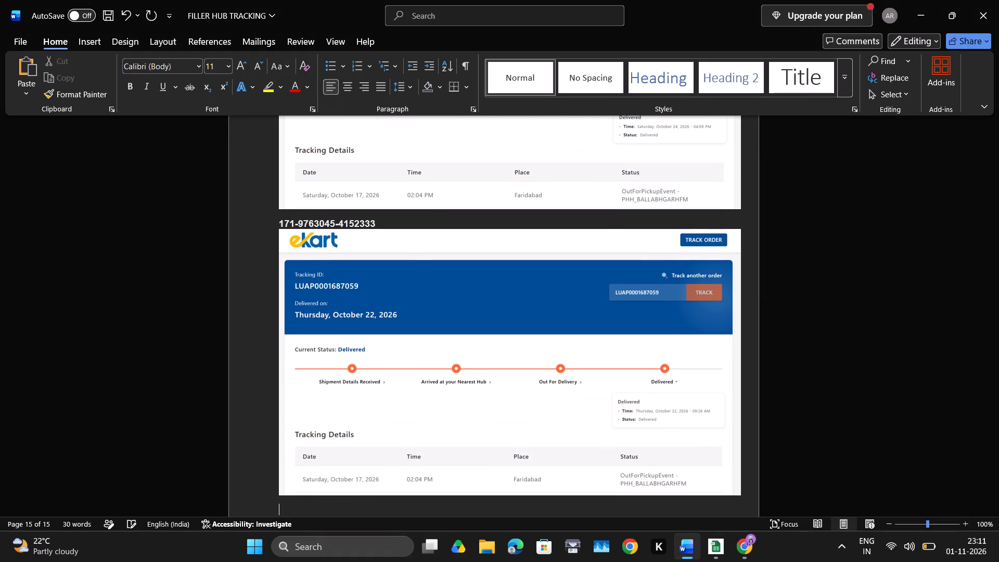
{"action": "key", "text": "alt+Tab"}
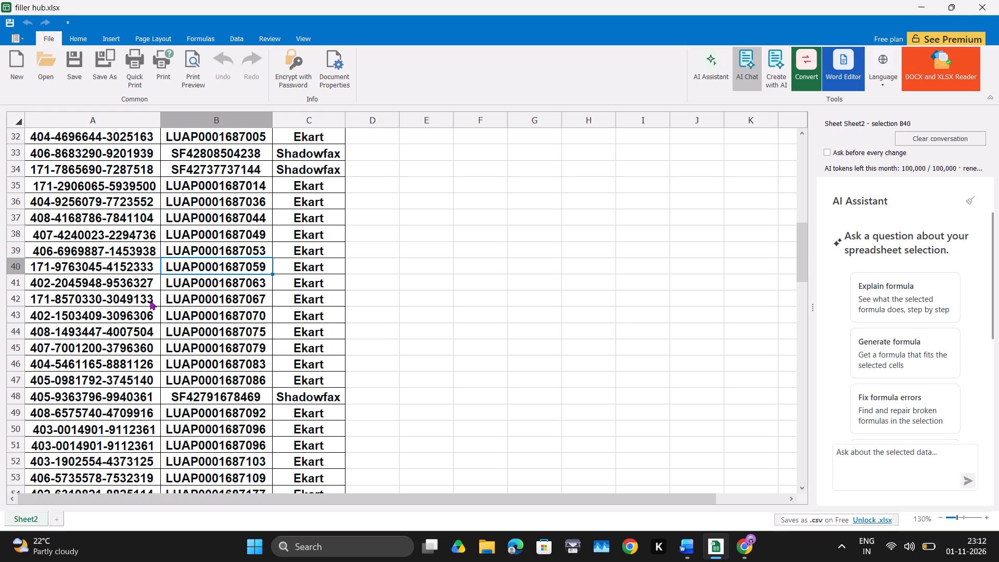
{"action": "left_click", "coordinate": [149, 281]}
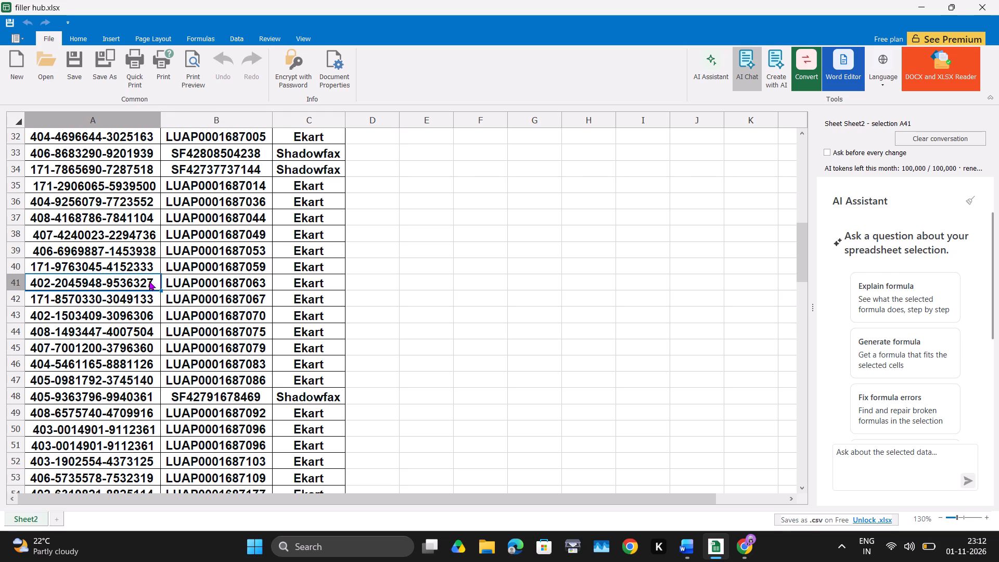
{"action": "key", "text": "ctrl+c"}
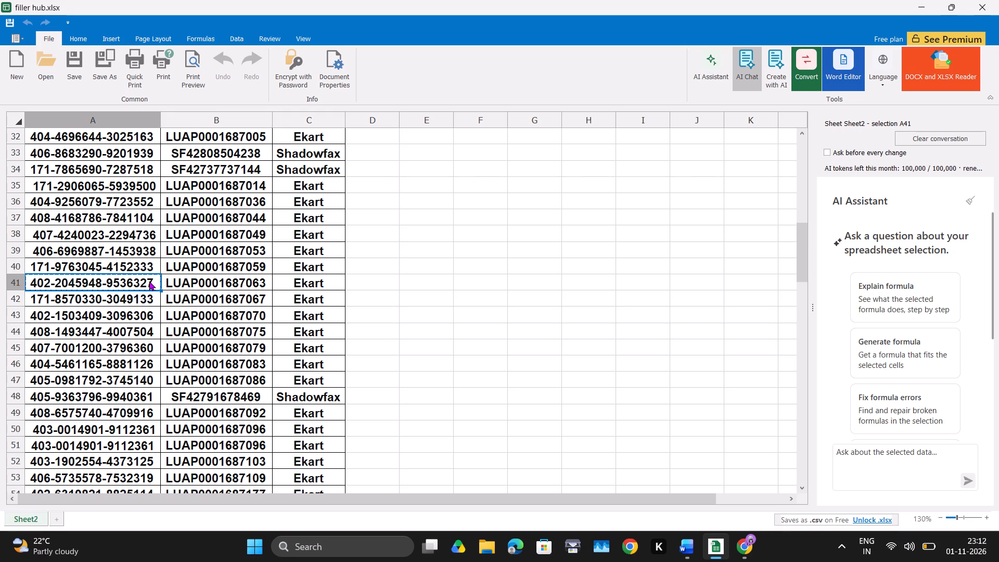
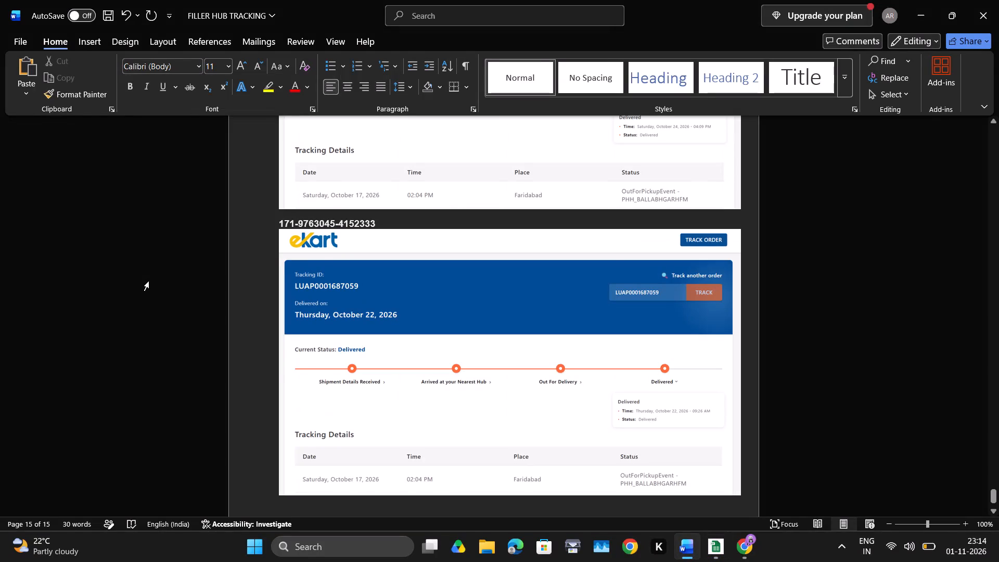
{"action": "key", "text": "alt+Tab"}
{"action": "key", "text": "alt+Tab"}
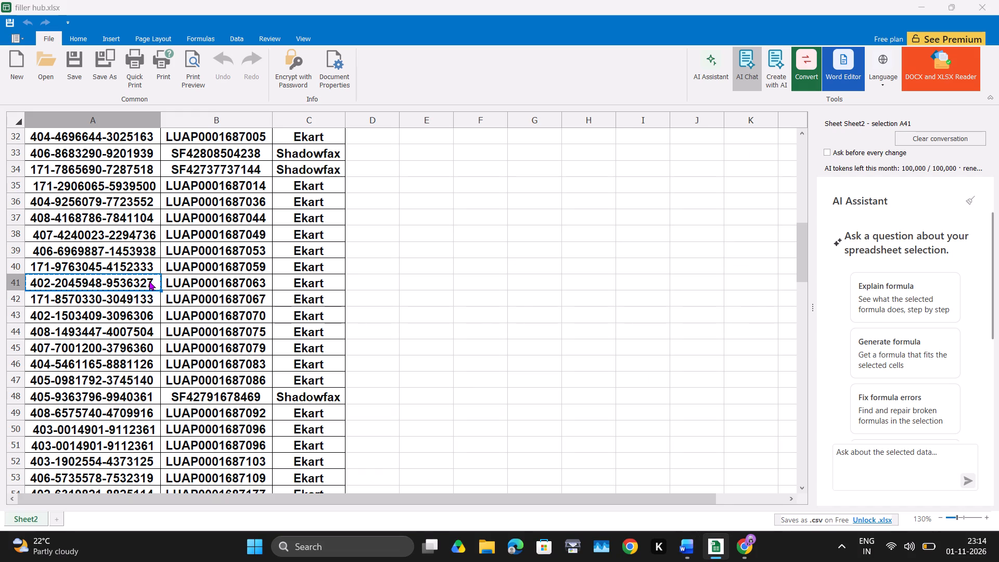
{"action": "key", "text": "alt+Tab"}
{"action": "key", "text": "ctrl+c"}
{"action": "key", "text": "alt+Tab"}
{"action": "key", "text": "ctrl+v"}
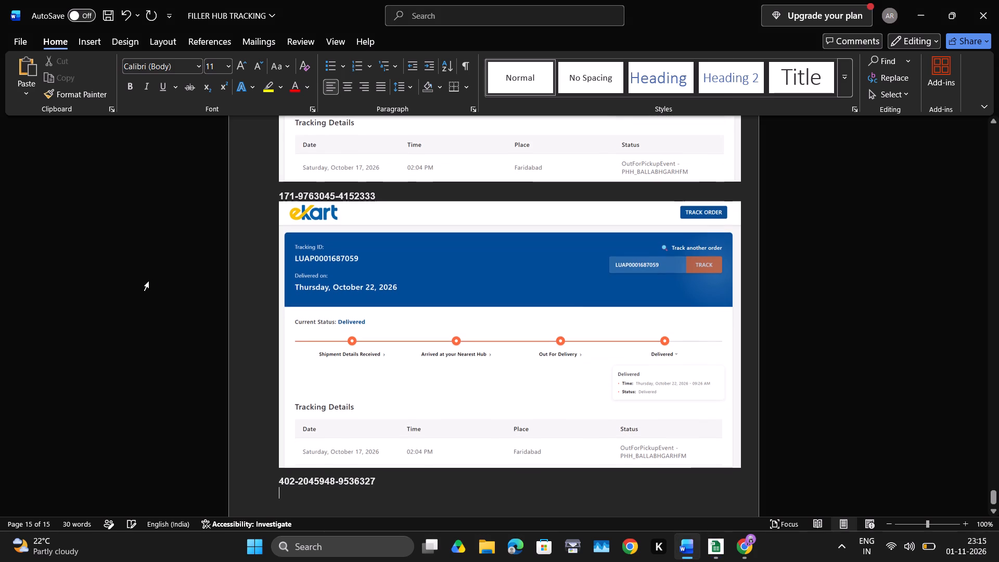
{"action": "key", "text": "alt+Tab"}
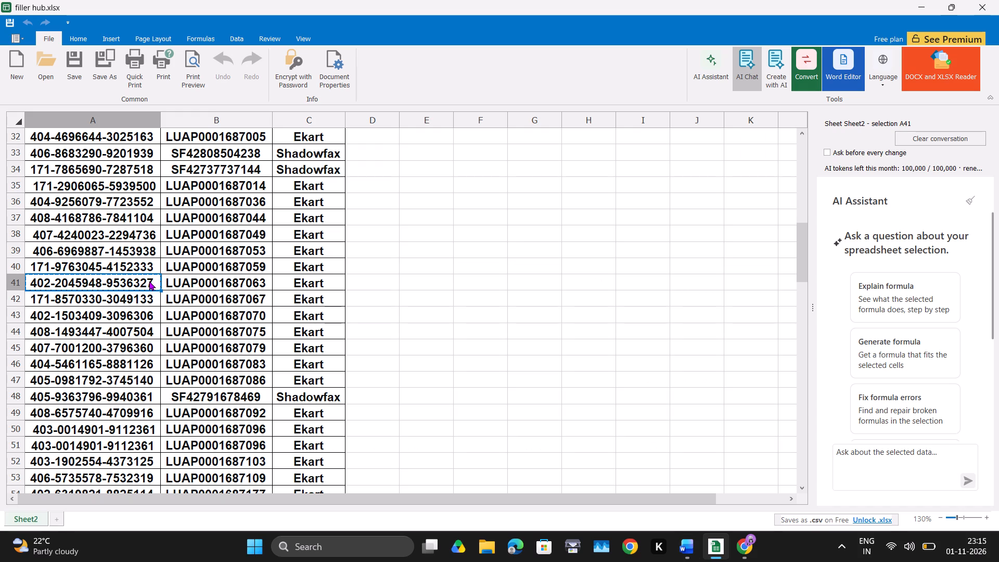
{"action": "left_click", "coordinate": [191, 279]}
{"action": "key", "text": "ctrl+c"}
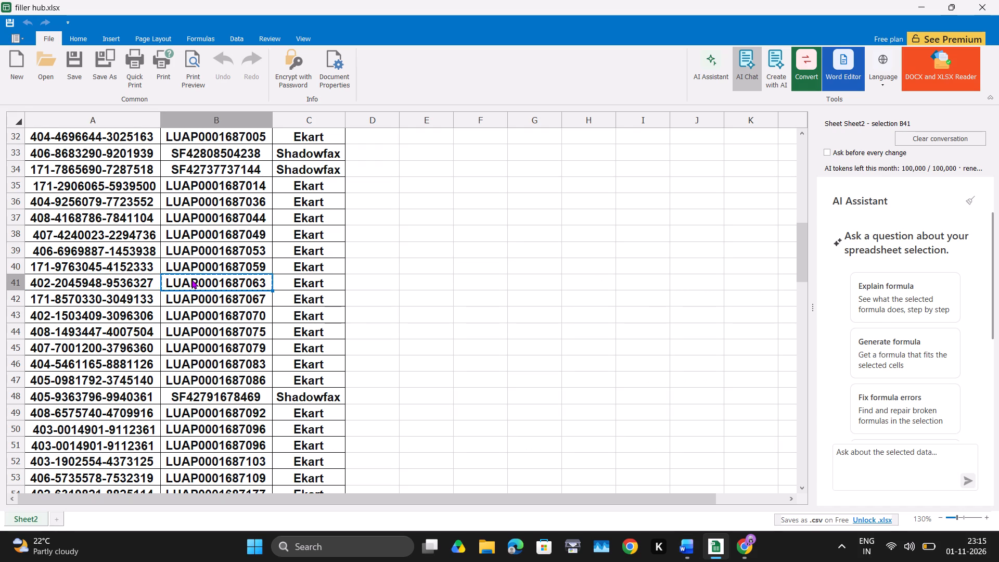
{"action": "key", "text": "alt+Tab"}
{"action": "key", "text": "alt+Tab"}
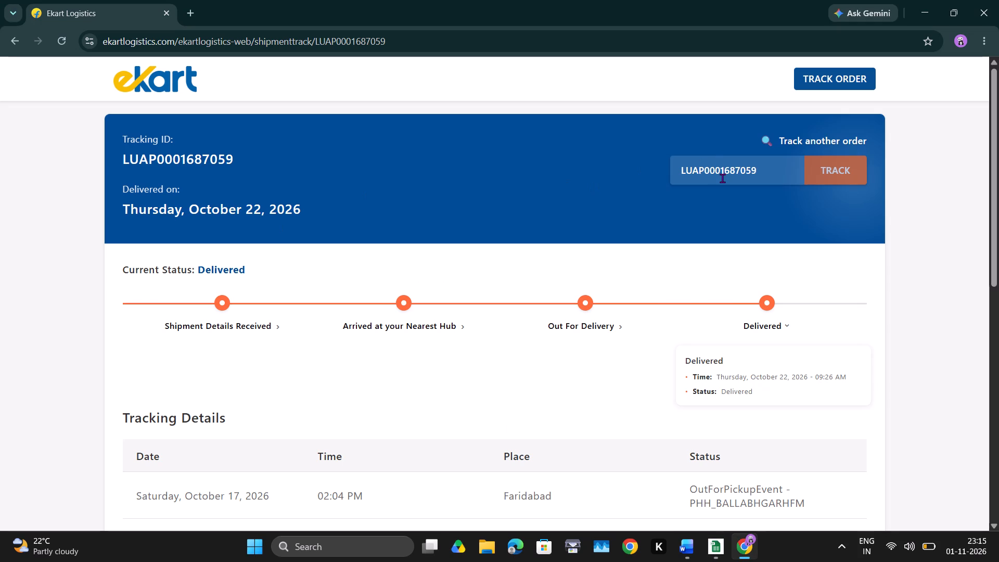
{"action": "triple_click", "coordinate": [722, 178]}
{"action": "key", "text": "ctrl+v"}
{"action": "key", "text": "Return"}
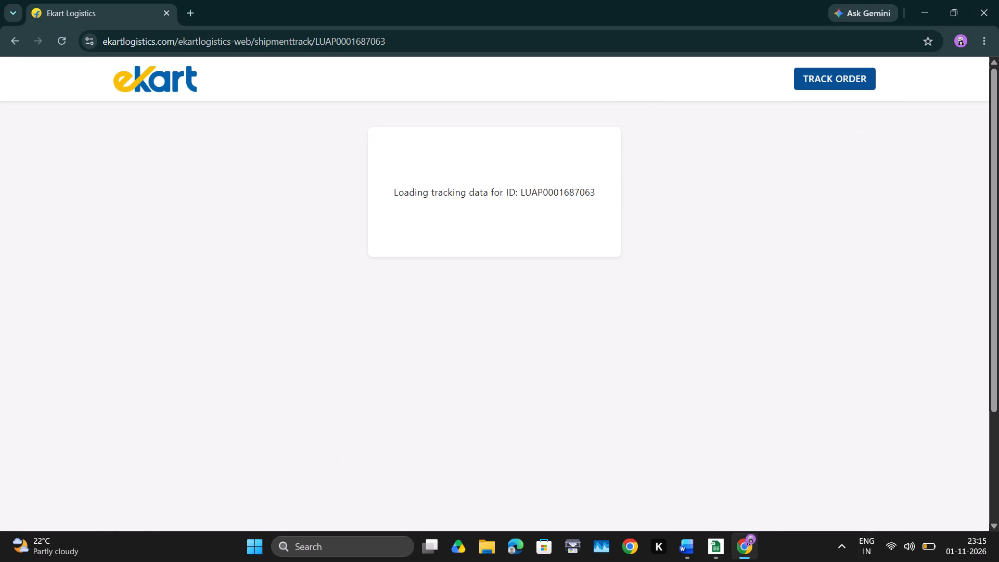
{"action": "key", "text": "shift+super+s"}
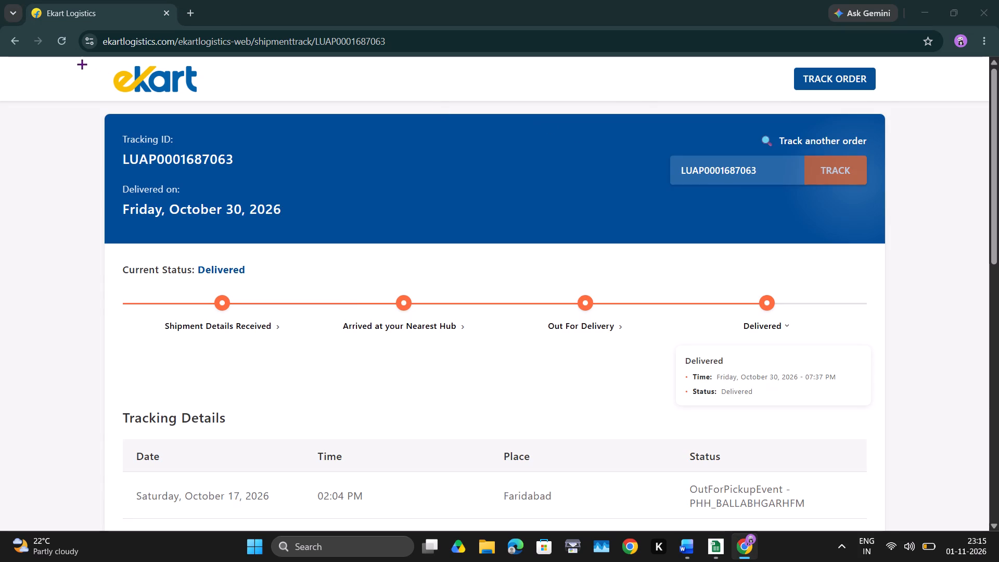
{"action": "left_click_drag", "start_coordinate": [82, 64], "coordinate": [711, 417]}
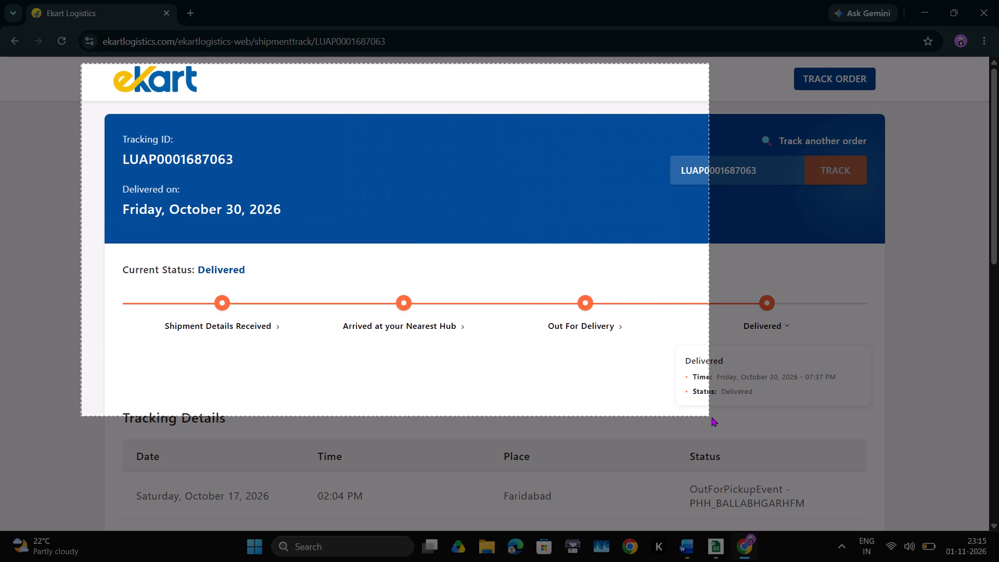
{"action": "left_click_drag", "start_coordinate": [711, 417], "coordinate": [890, 518]}
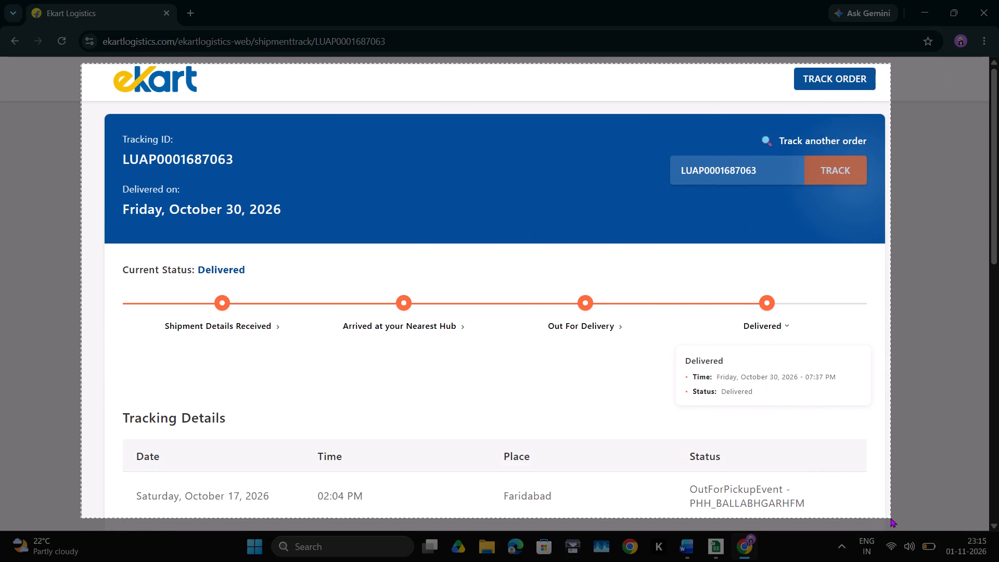
{"action": "left_click_drag", "start_coordinate": [890, 518], "coordinate": [890, 520]}
{"action": "key", "text": "alt+Tab"}
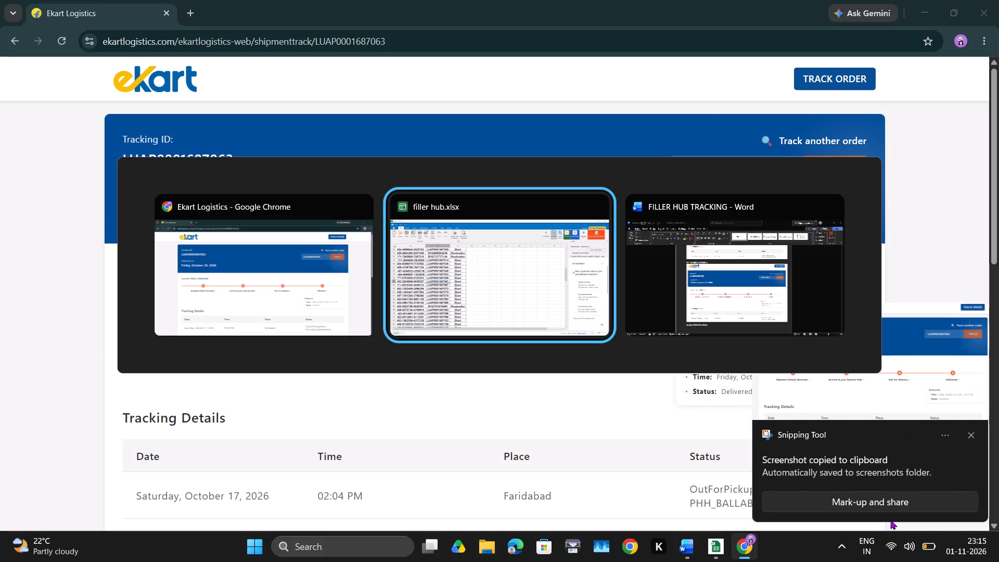
{"action": "key", "text": "alt+Tab"}
{"action": "key", "text": "ctrl+v"}
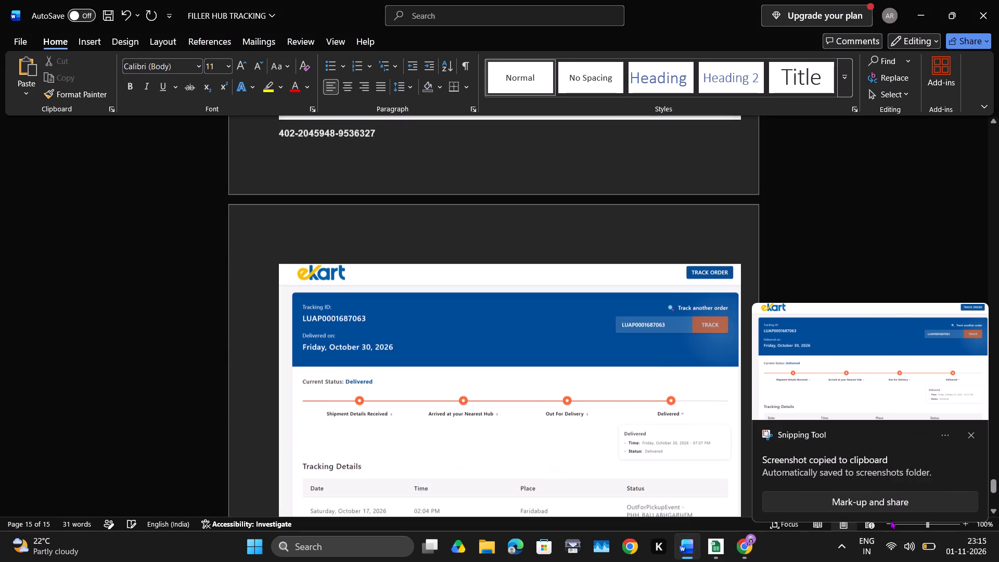
{"action": "key", "text": "Return"}
{"action": "key", "text": "alt+Tab"}
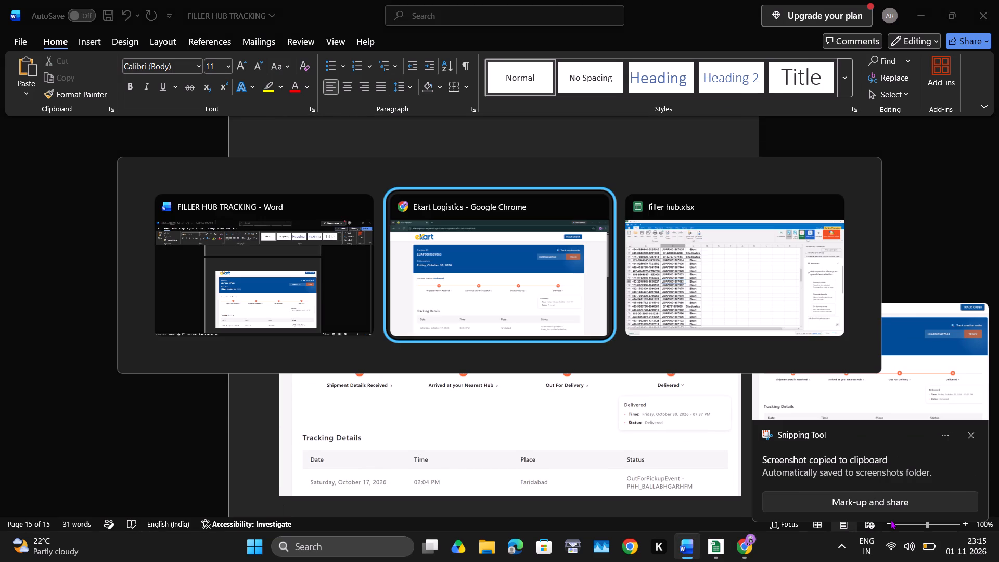
{"action": "key", "text": "alt+Tab"}
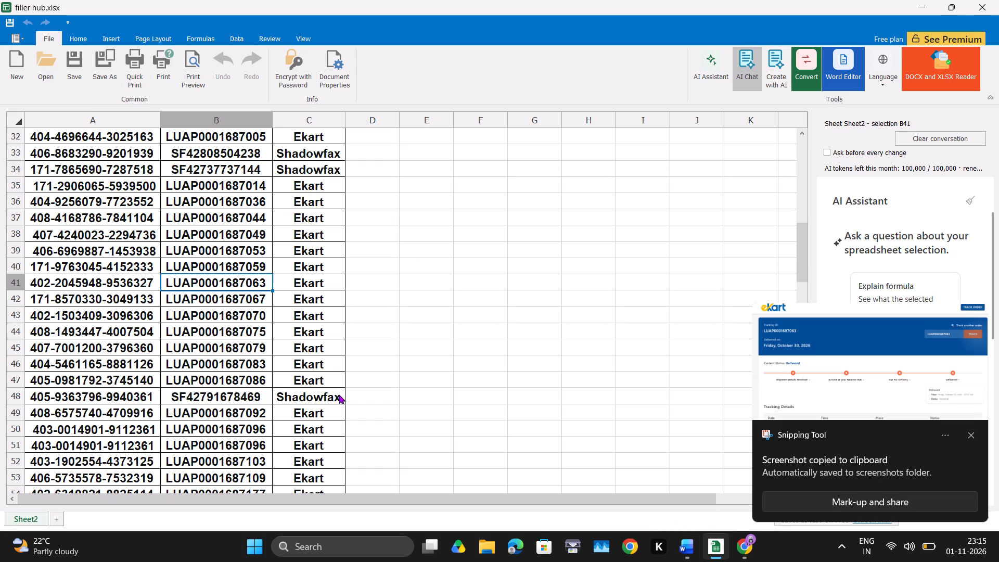
{"action": "left_click", "coordinate": [139, 301]}
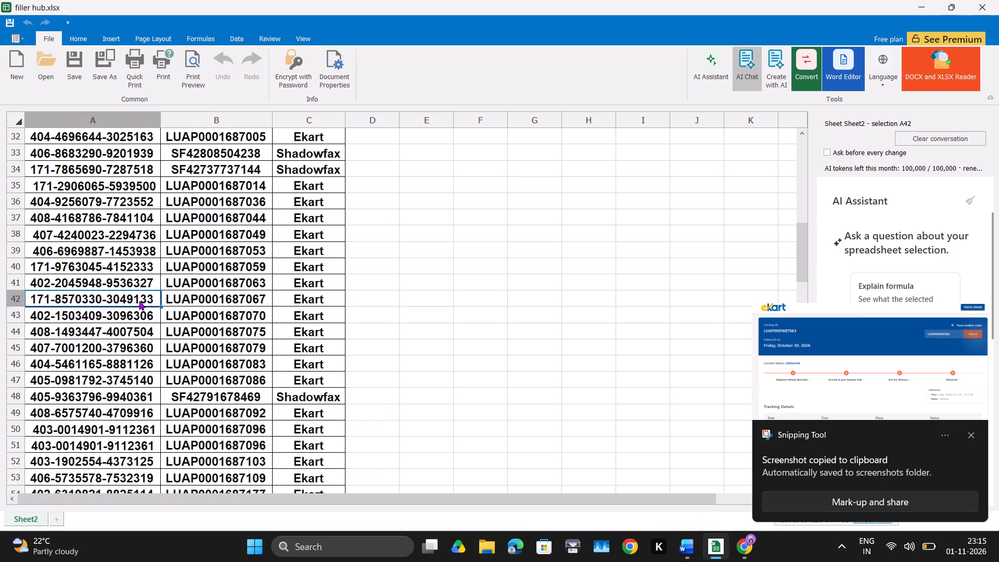
{"action": "key", "text": "ctrl+c"}
{"action": "key", "text": "alt+Tab"}
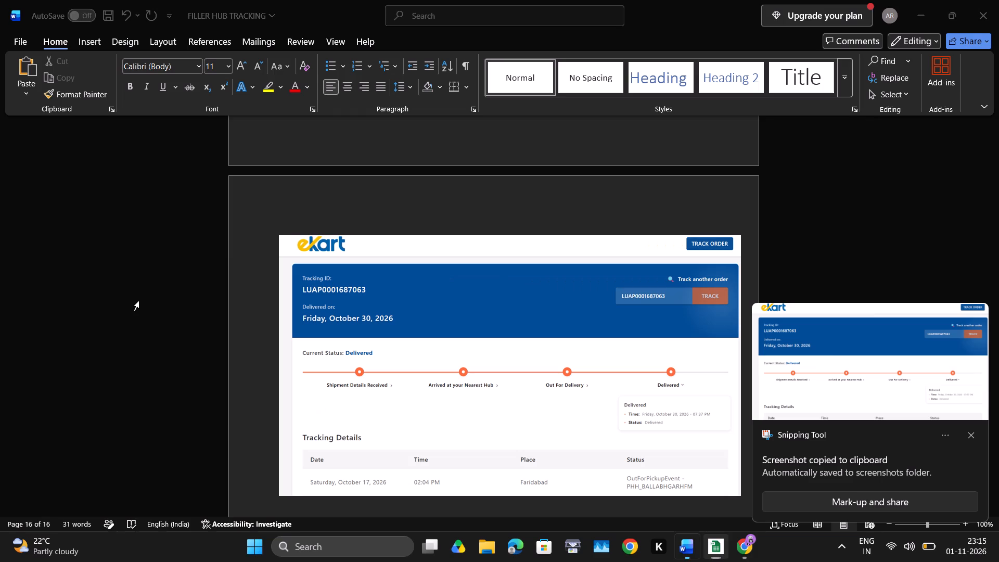
{"action": "key", "text": "ctrl+v"}
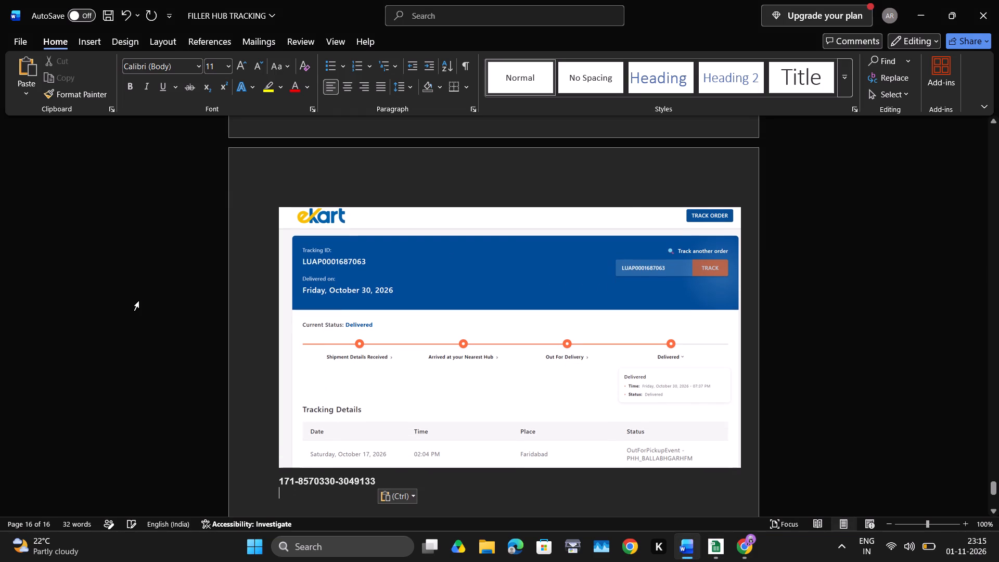
{"action": "key", "text": "alt+Tab"}
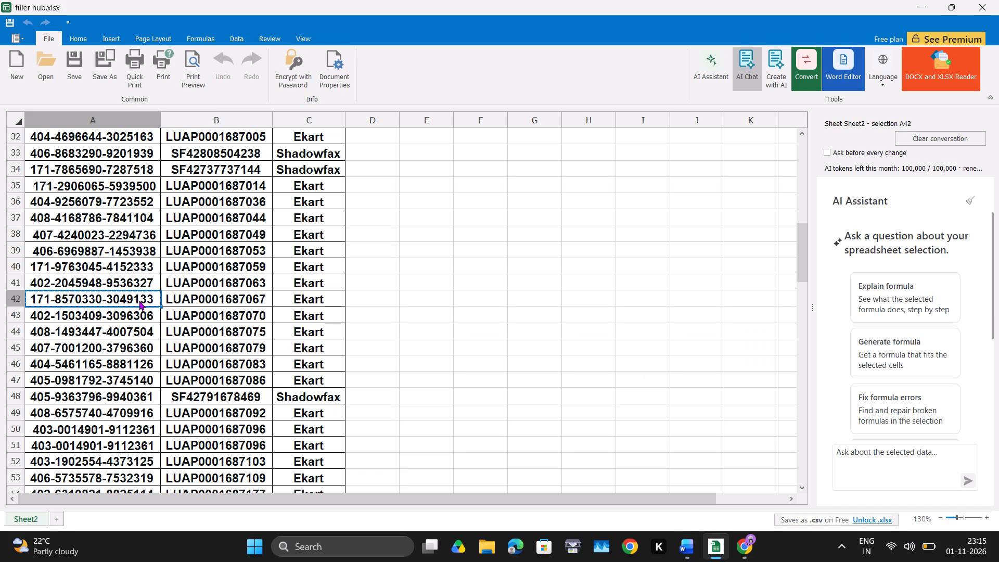
{"action": "left_click", "coordinate": [188, 299]}
{"action": "key", "text": "ctrl+c"}
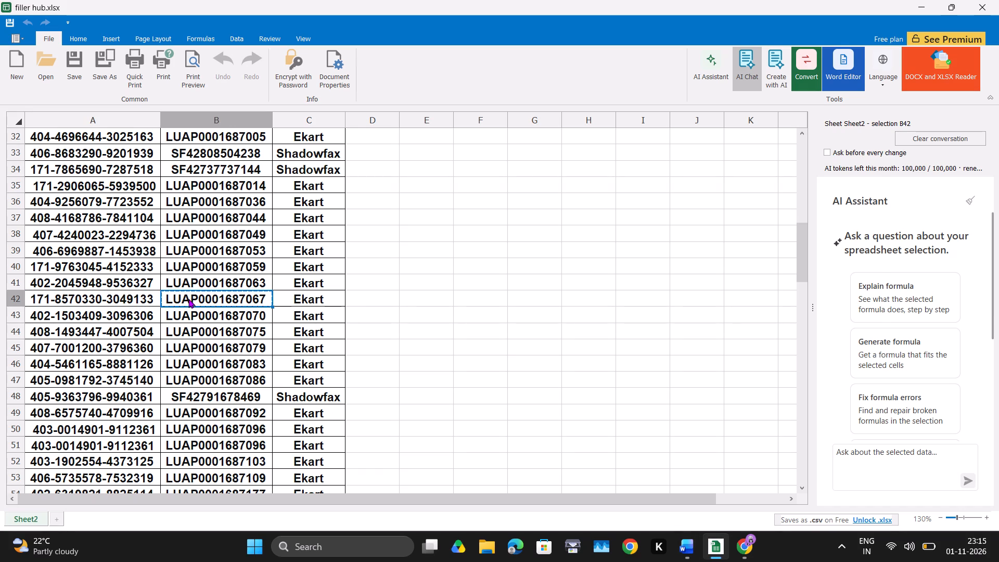
{"action": "key", "text": "alt+Tab"}
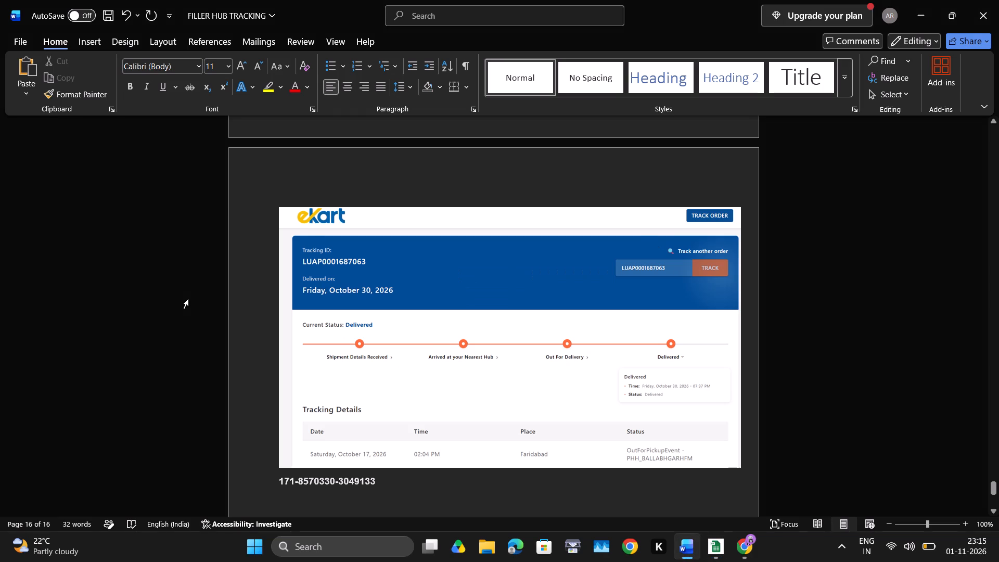
{"action": "key", "text": "alt+Tab"}
{"action": "key", "text": "alt+Tab"}
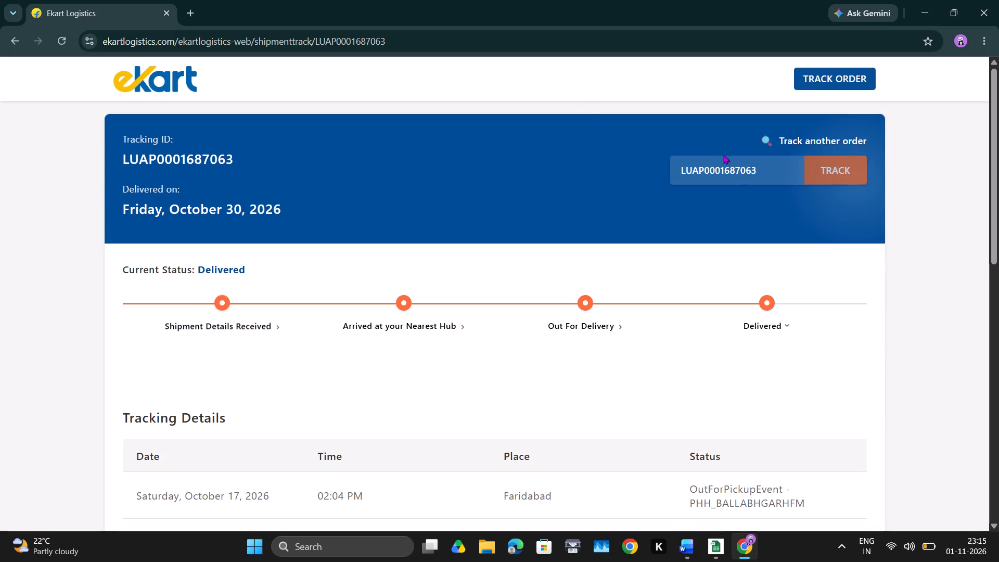
{"action": "triple_click", "coordinate": [719, 171]}
{"action": "key", "text": "ctrl+v"}
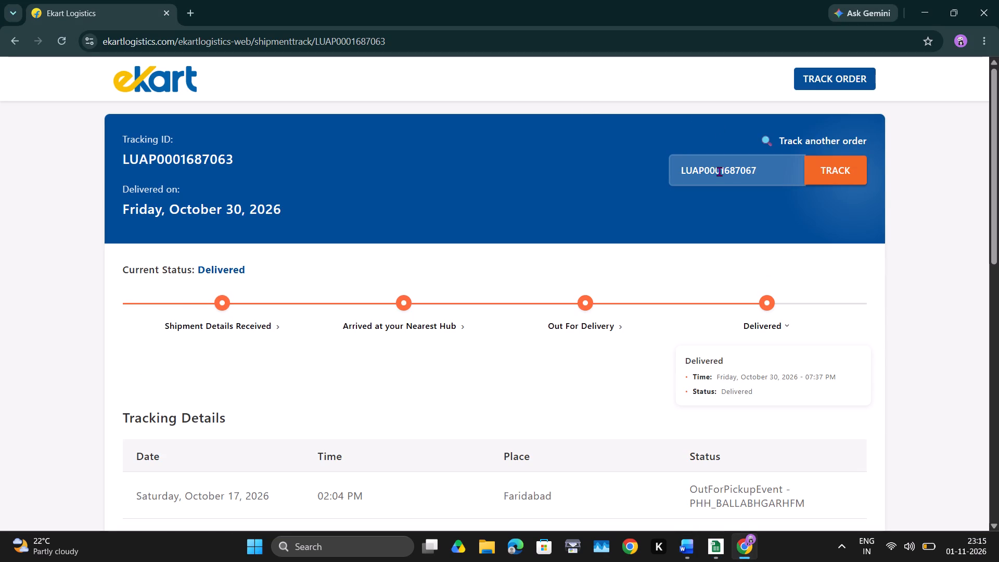
{"action": "key", "text": "Return"}
{"action": "key", "text": "shift+super+s"}
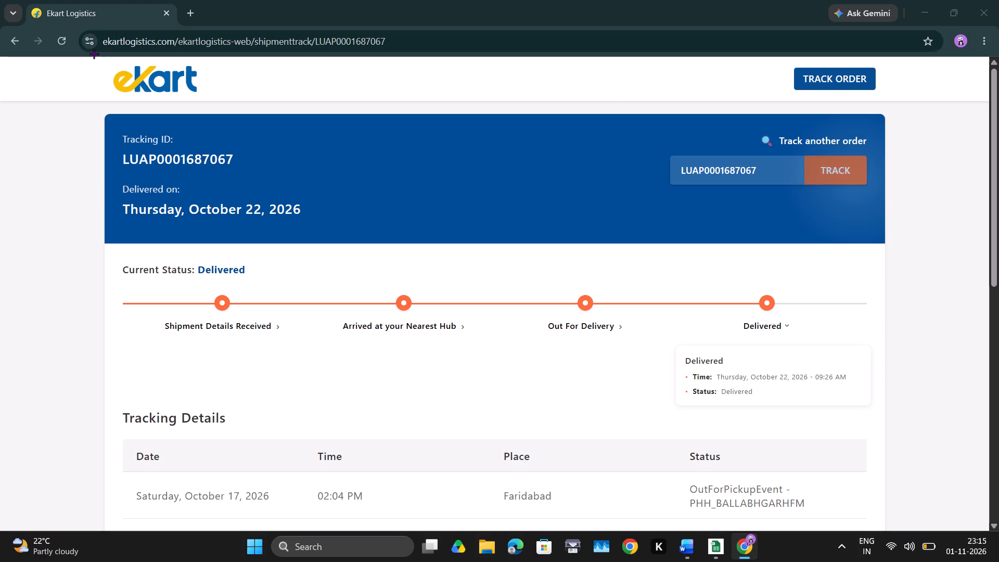
{"action": "left_click_drag", "start_coordinate": [89, 58], "coordinate": [408, 245]}
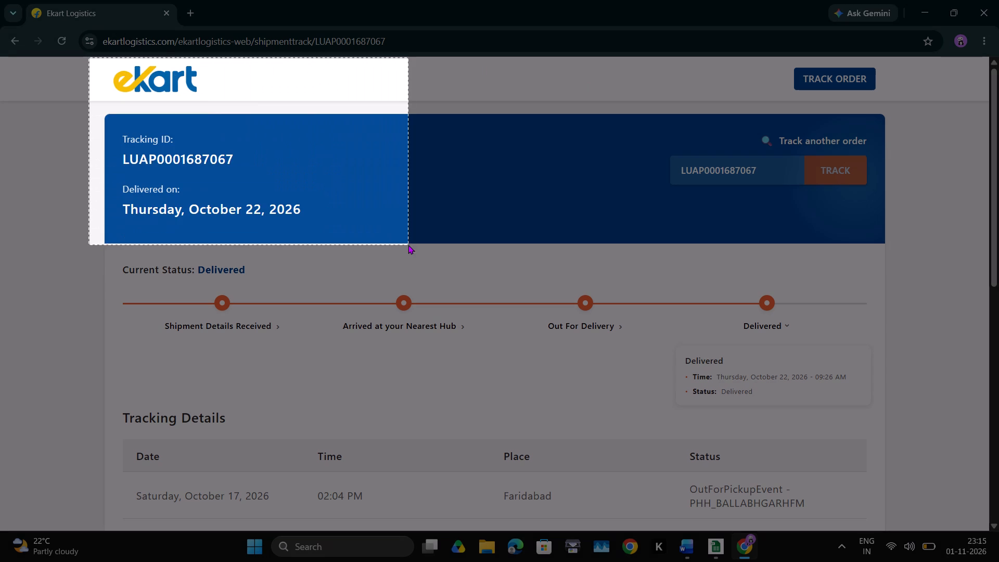
{"action": "left_click_drag", "start_coordinate": [408, 245], "coordinate": [851, 511]}
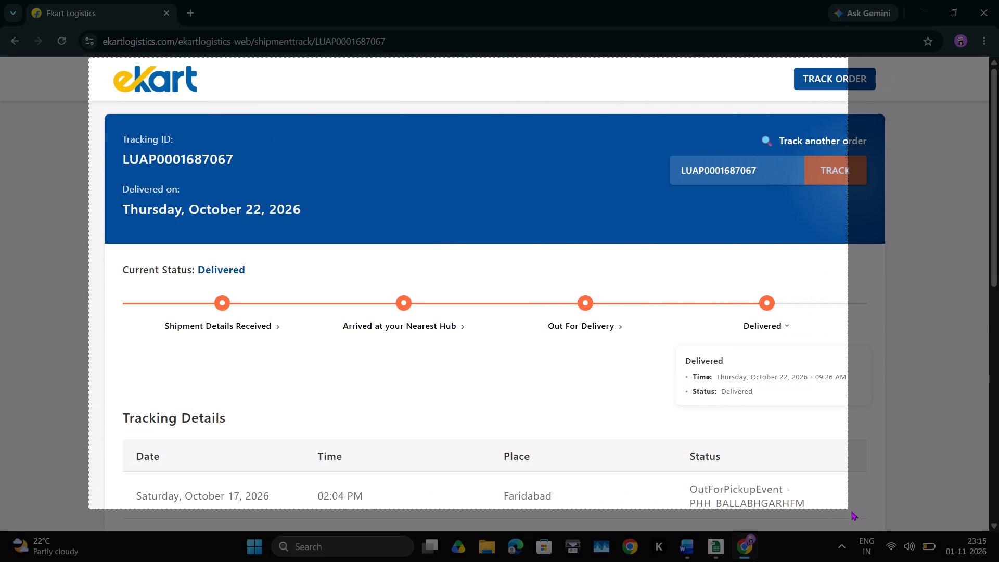
{"action": "left_click_drag", "start_coordinate": [851, 511], "coordinate": [902, 527]}
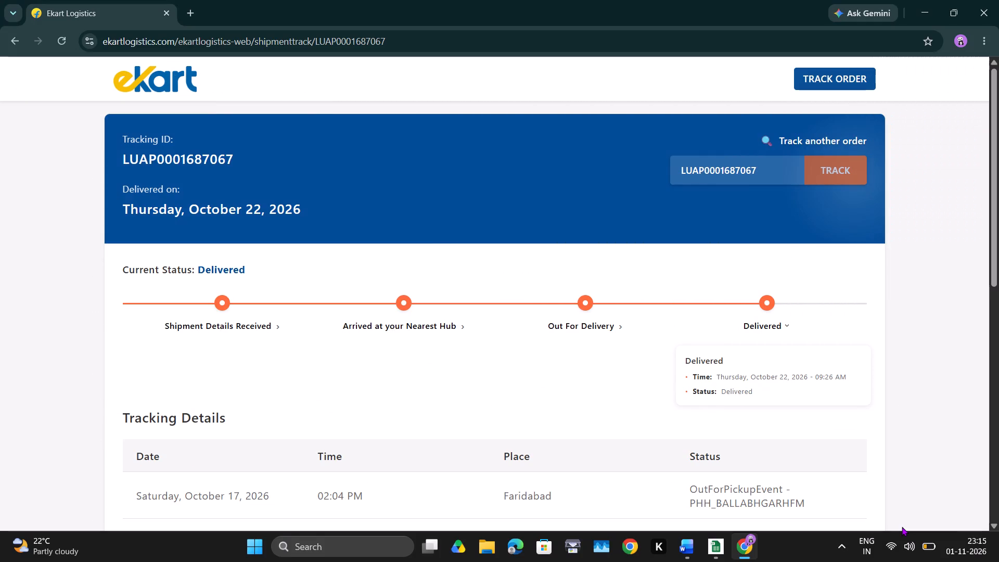
{"action": "key", "text": "alt+Tab"}
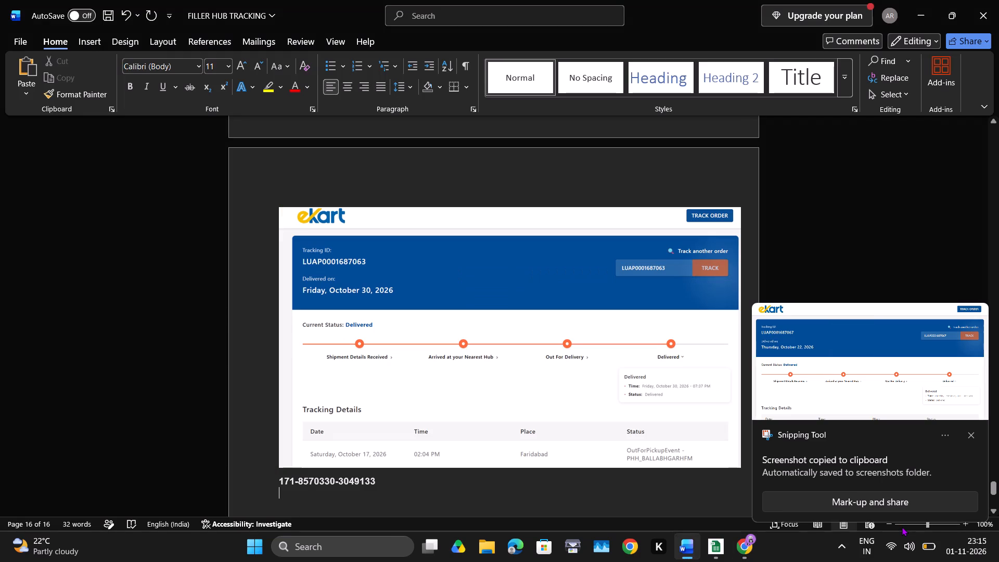
{"action": "key", "text": "ctrl+v"}
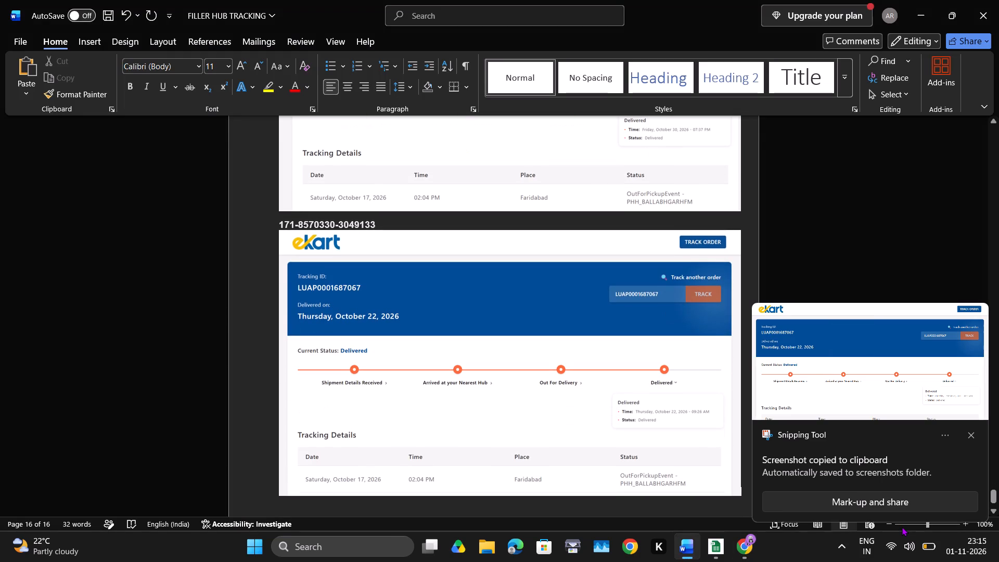
{"action": "key", "text": "Return"}
{"action": "key", "text": "alt+Tab"}
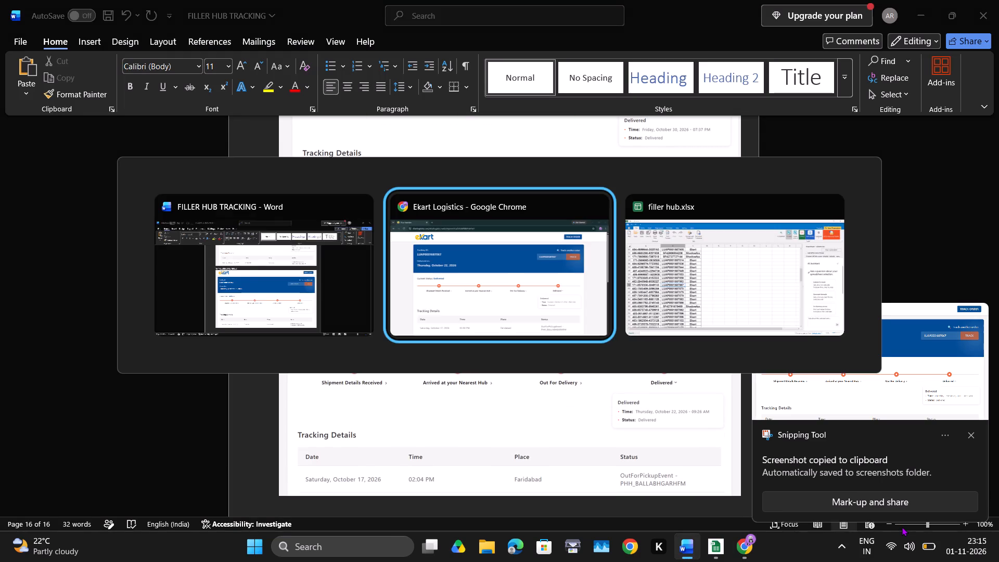
{"action": "key", "text": "alt+Tab"}
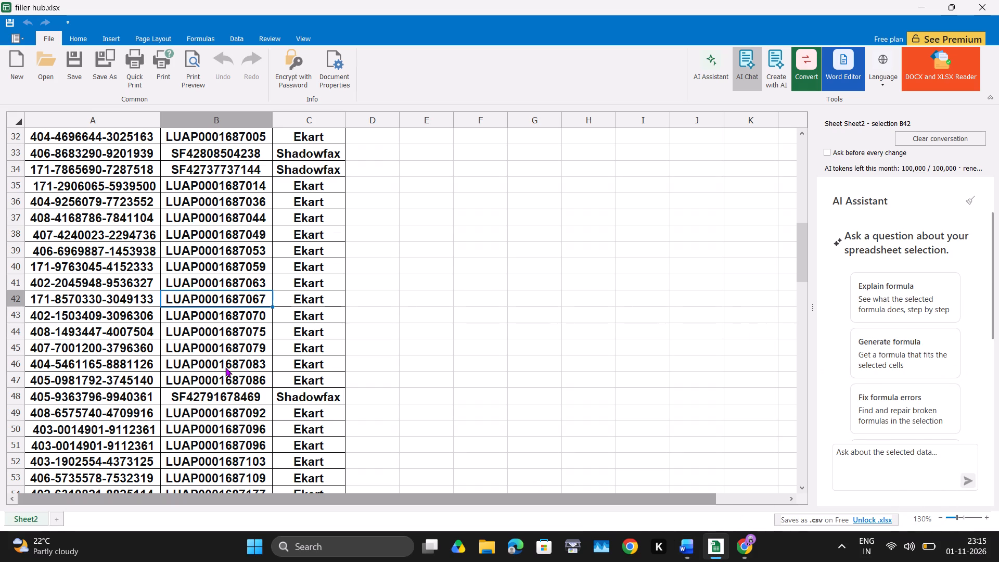
{"action": "left_click", "coordinate": [137, 316]}
{"action": "key", "text": "ctrl+c"}
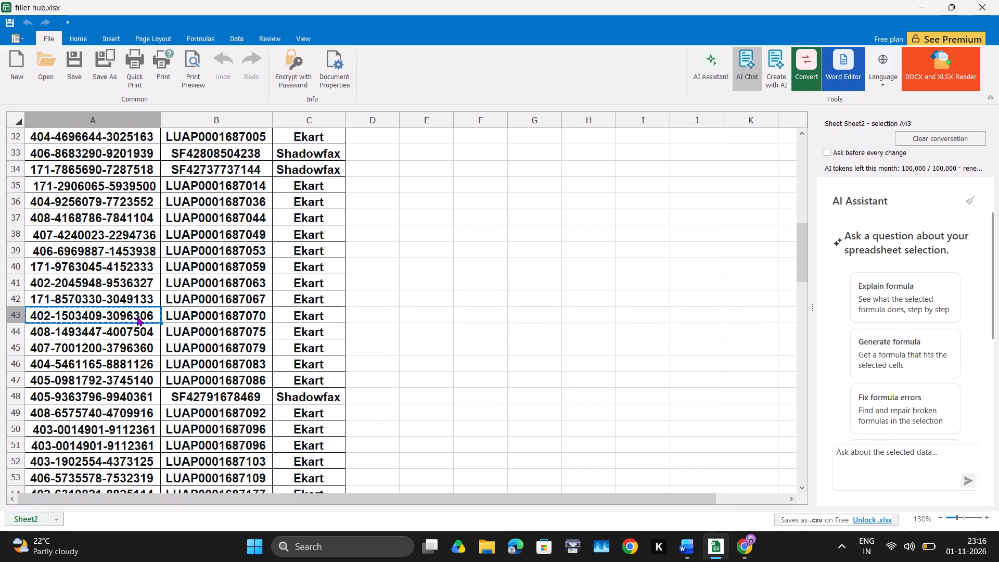
{"action": "key", "text": "alt+Tab"}
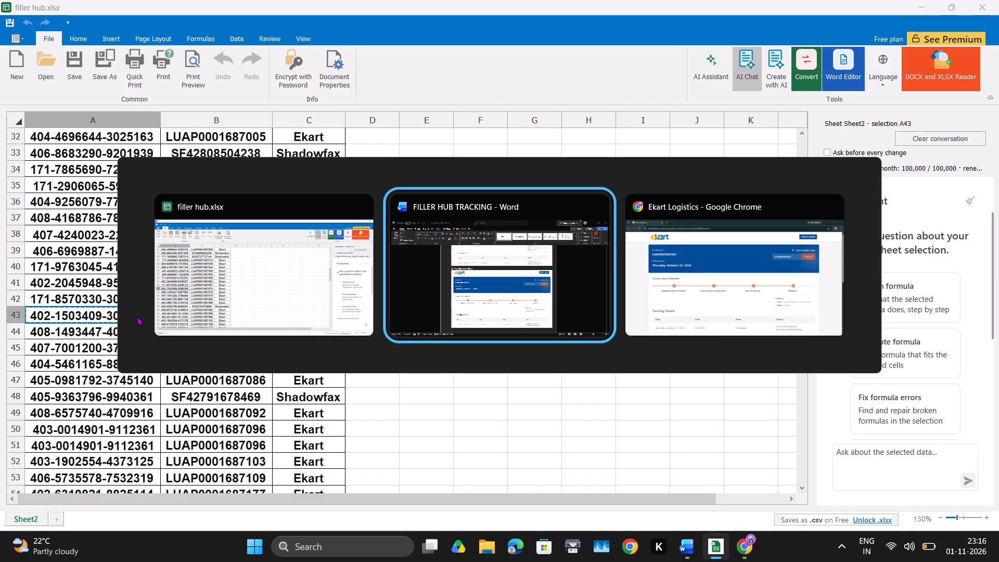
{"action": "key", "text": "ctrl+v"}
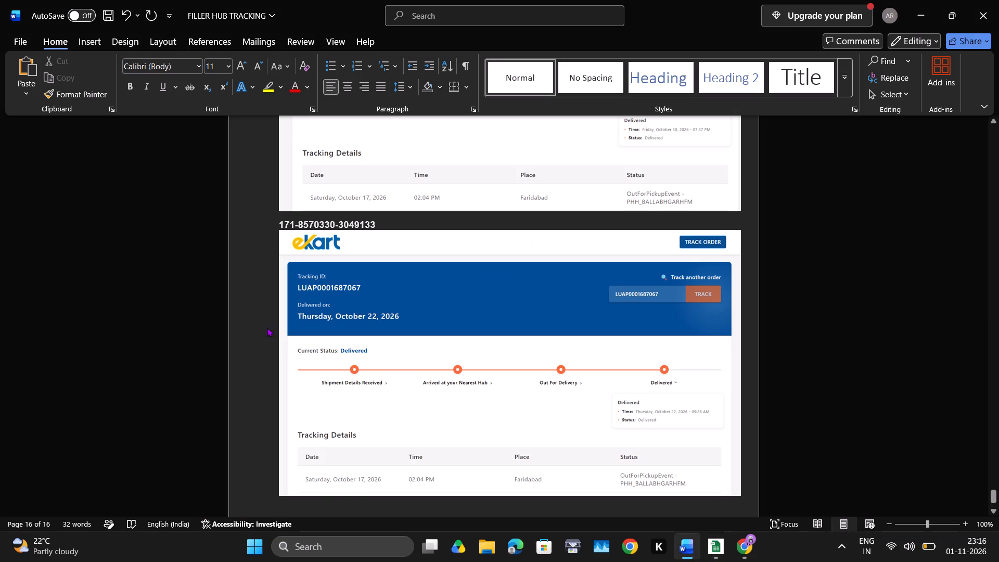
{"action": "key", "text": "alt+Tab"}
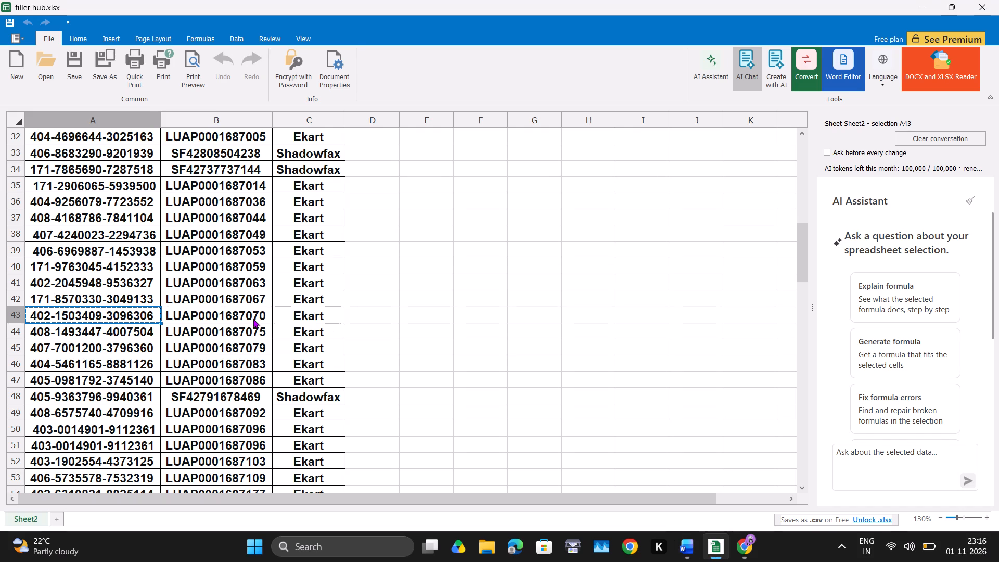
{"action": "left_click", "coordinate": [253, 318]}
{"action": "key", "text": "ctrl+c"}
{"action": "key", "text": "alt+Tab"}
{"action": "key", "text": "alt+Tab"}
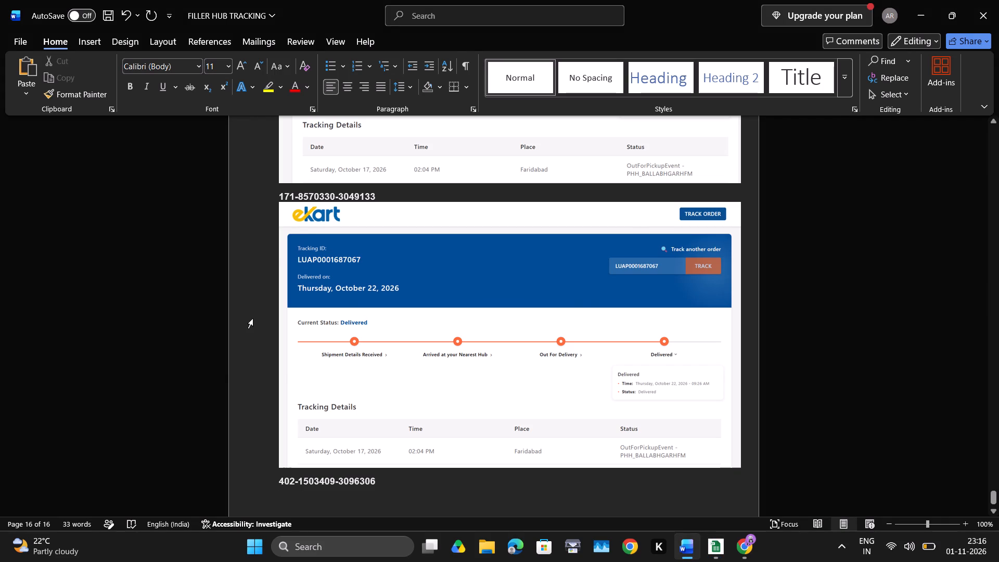
{"action": "key", "text": "alt+Tab"}
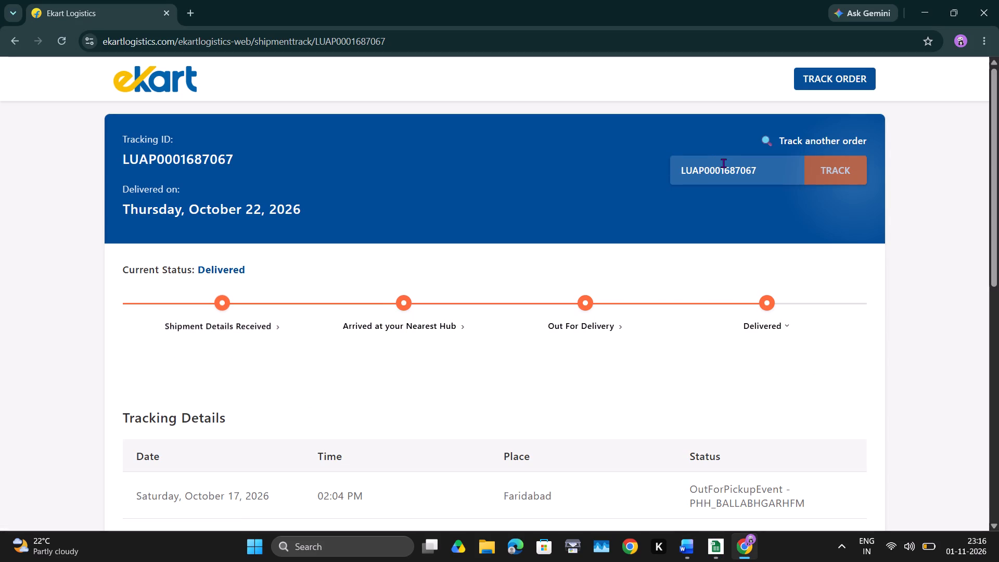
{"action": "double_click", "coordinate": [723, 163]}
{"action": "key", "text": "ctrl+v"}
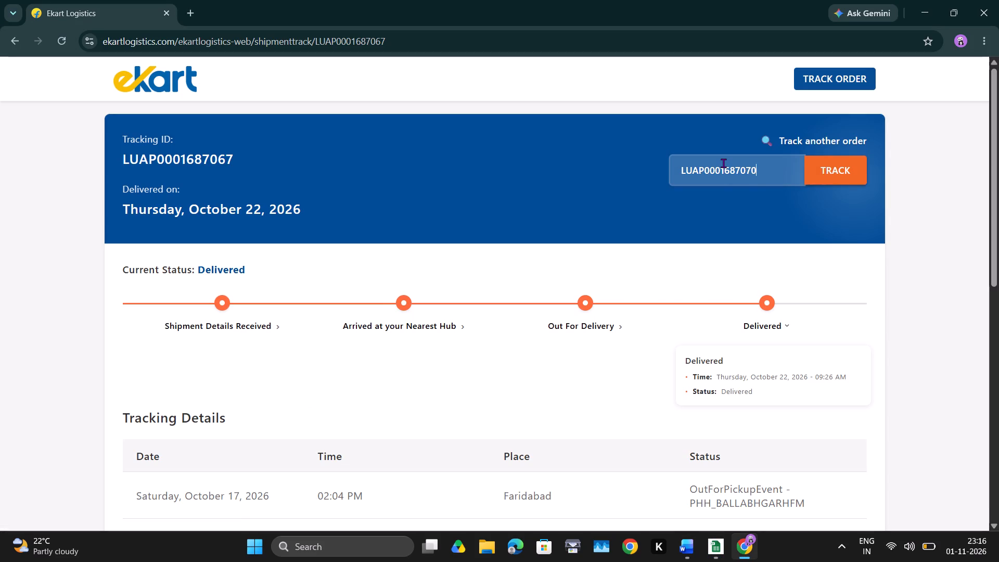
{"action": "key", "text": "Return"}
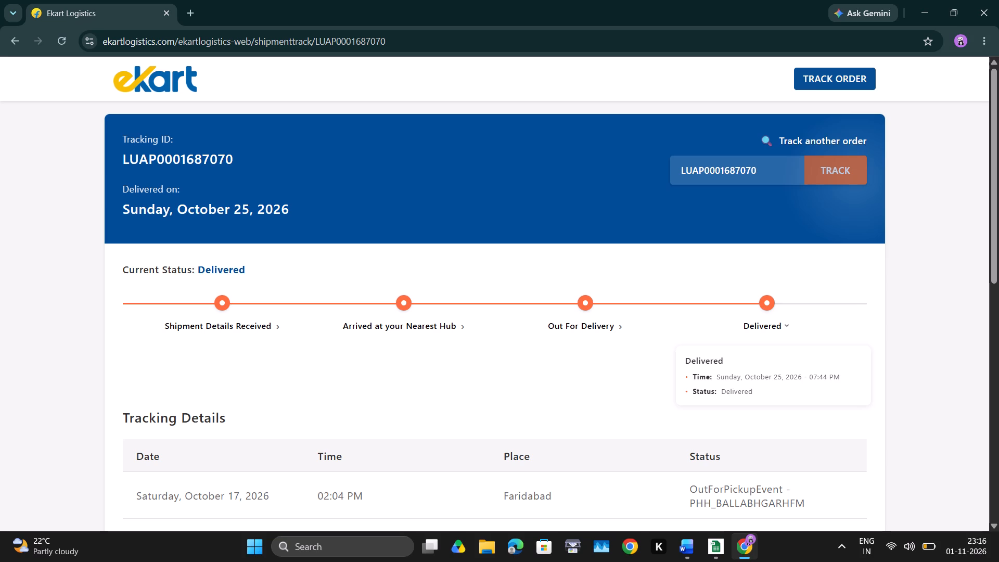
{"action": "key", "text": "shift+super+s"}
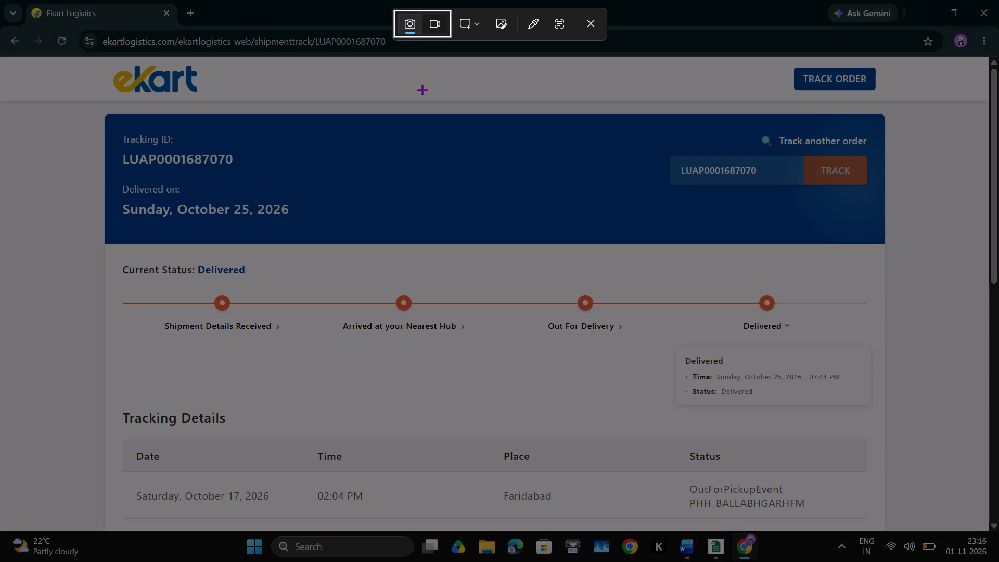
{"action": "left_click_drag", "start_coordinate": [93, 61], "coordinate": [265, 163]}
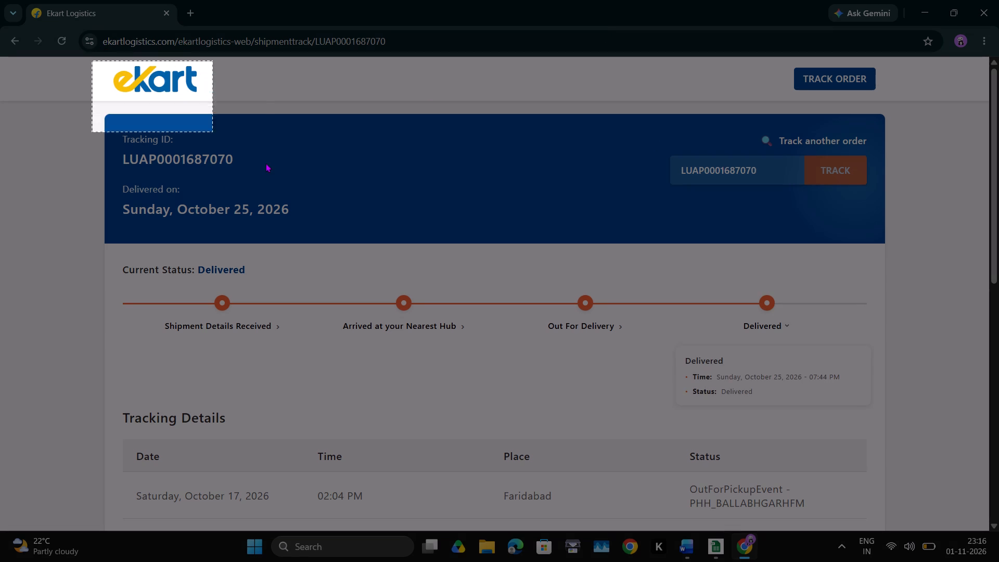
{"action": "left_click_drag", "start_coordinate": [265, 163], "coordinate": [897, 505]}
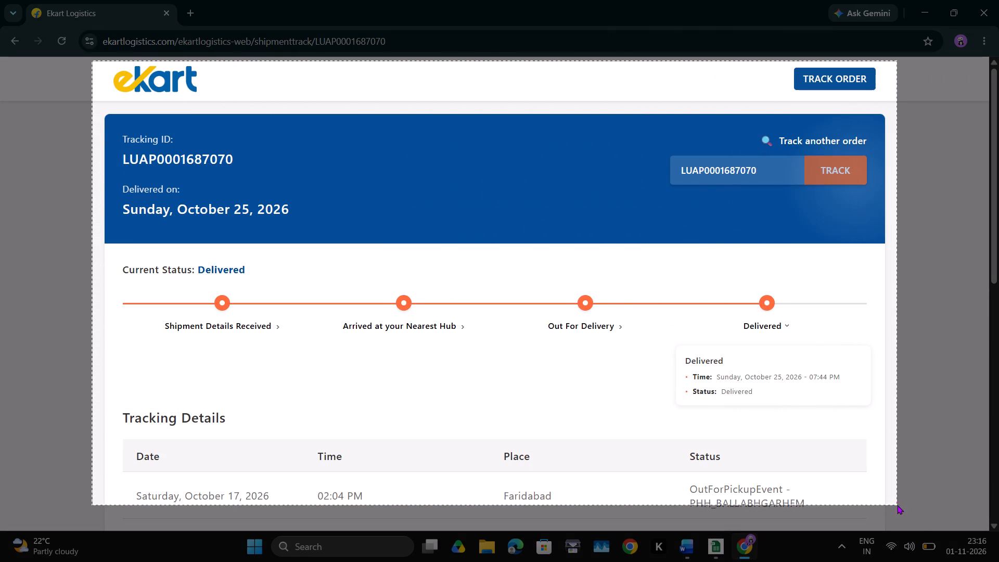
{"action": "left_click_drag", "start_coordinate": [897, 505], "coordinate": [918, 521]}
{"action": "key", "text": "alt+Tab"}
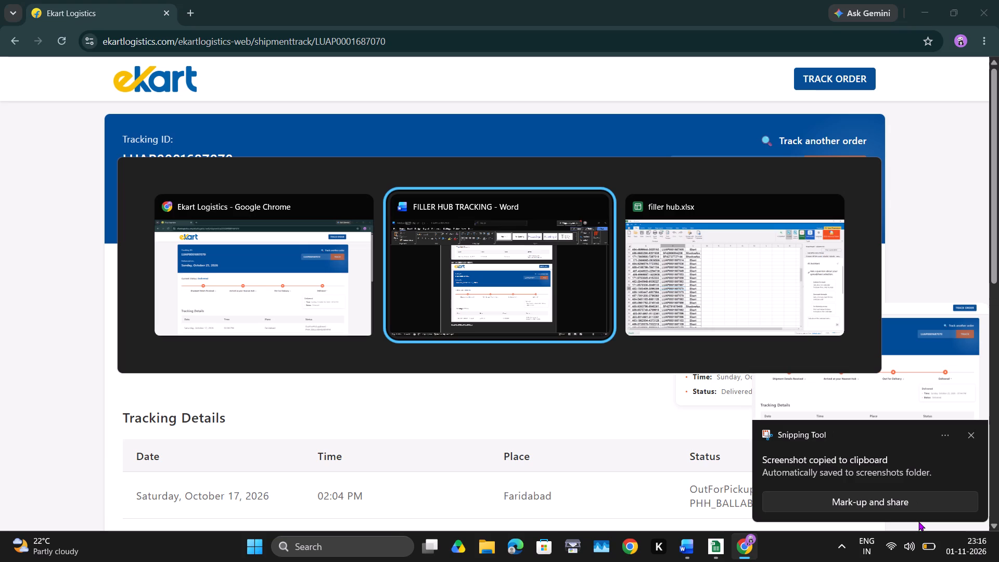
{"action": "key", "text": "ctrl+v"}
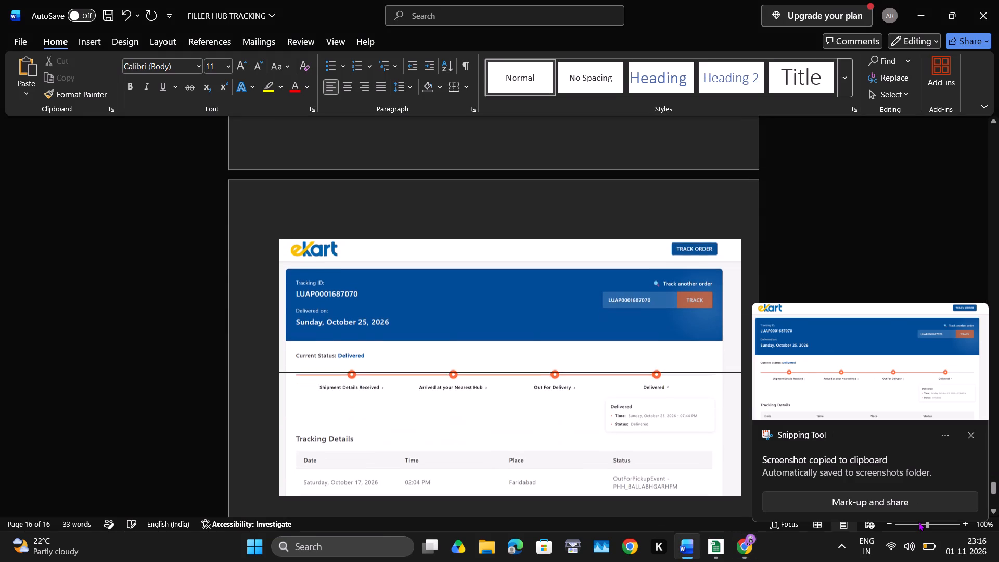
{"action": "key", "text": "Return"}
{"action": "key", "text": "alt+Tab"}
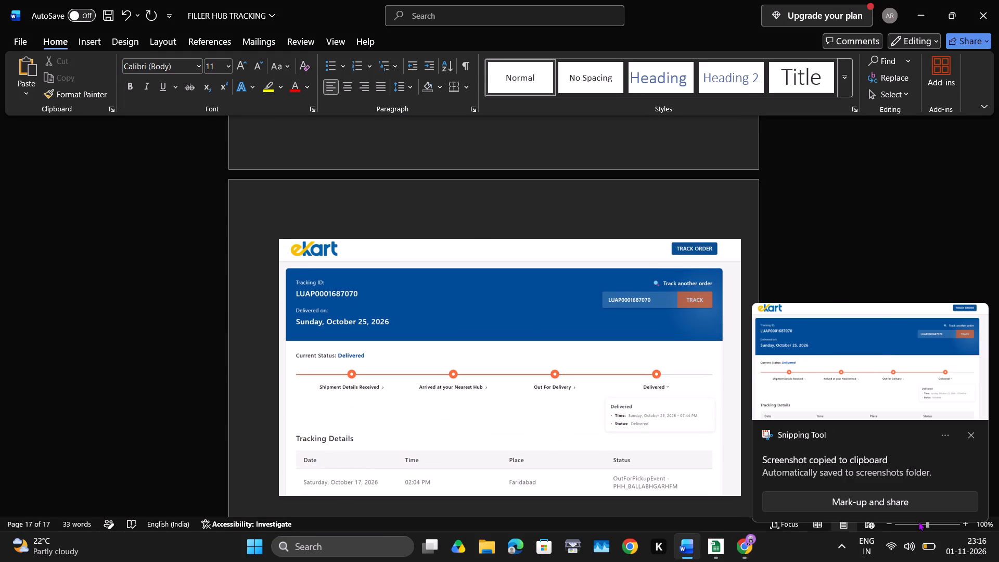
{"action": "key", "text": "alt+Tab"}
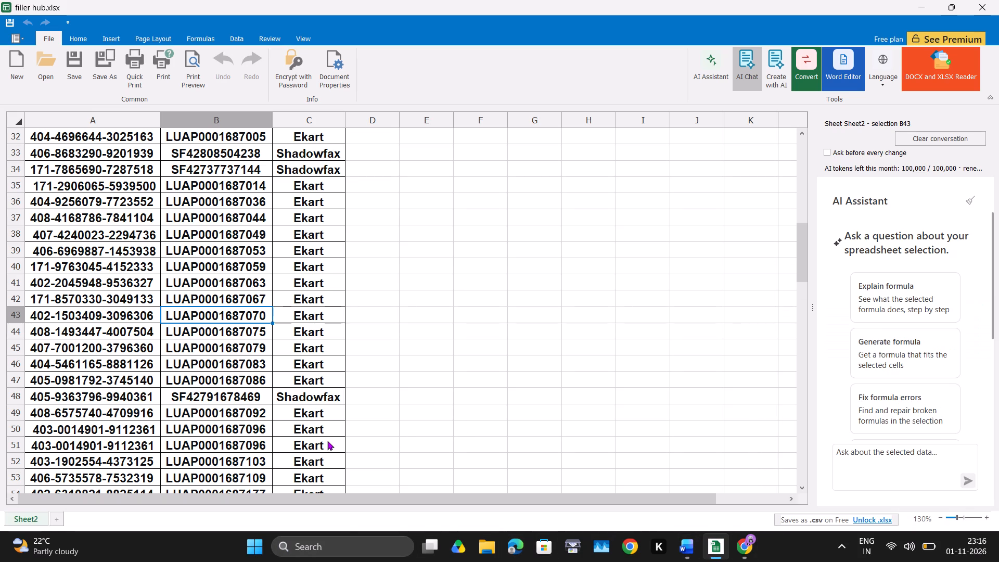
{"action": "left_click", "coordinate": [147, 337]}
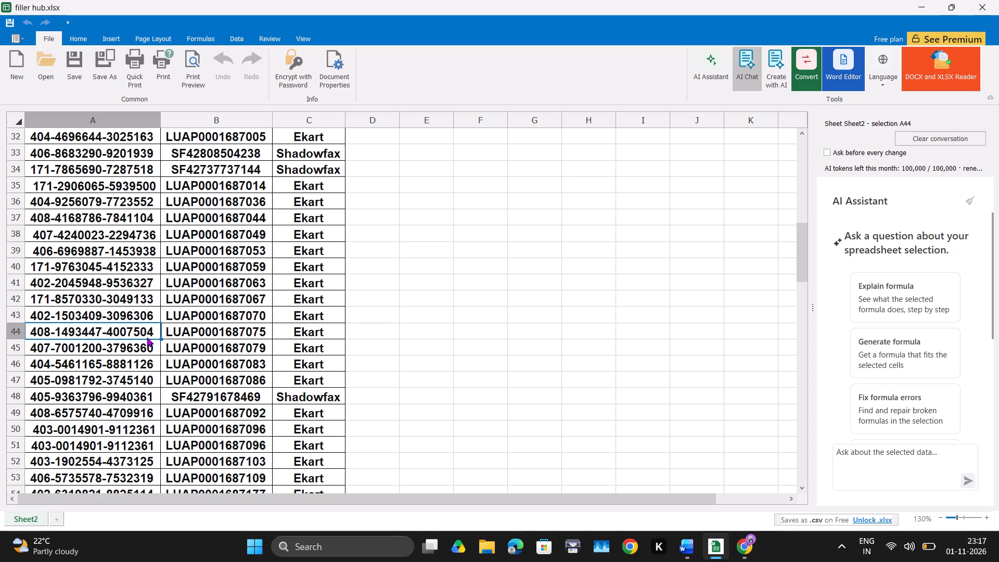
{"action": "key", "text": "alt+Tab"}
{"action": "key", "text": "alt+Tab"}
{"action": "key", "text": "alt+Tab"}
{"action": "key", "text": "alt+Tab"}
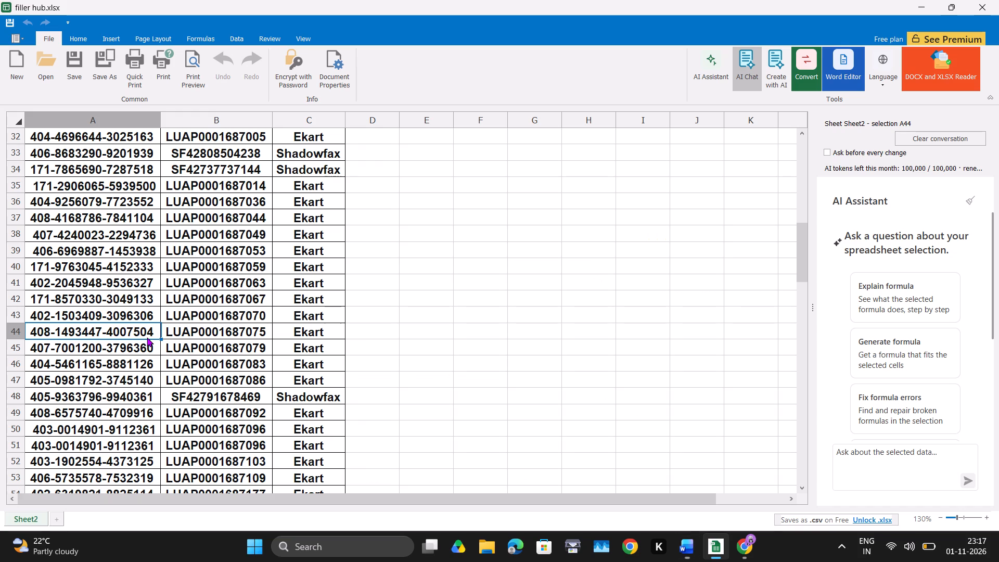
{"action": "key", "text": "alt+Tab"}
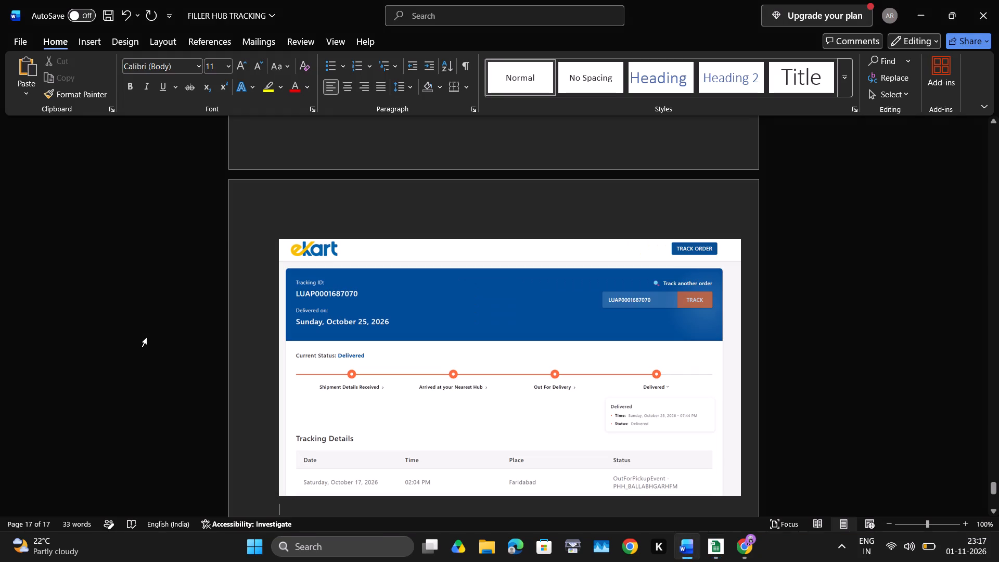
{"action": "key", "text": "alt+Tab"}
{"action": "key", "text": "ctrl+c"}
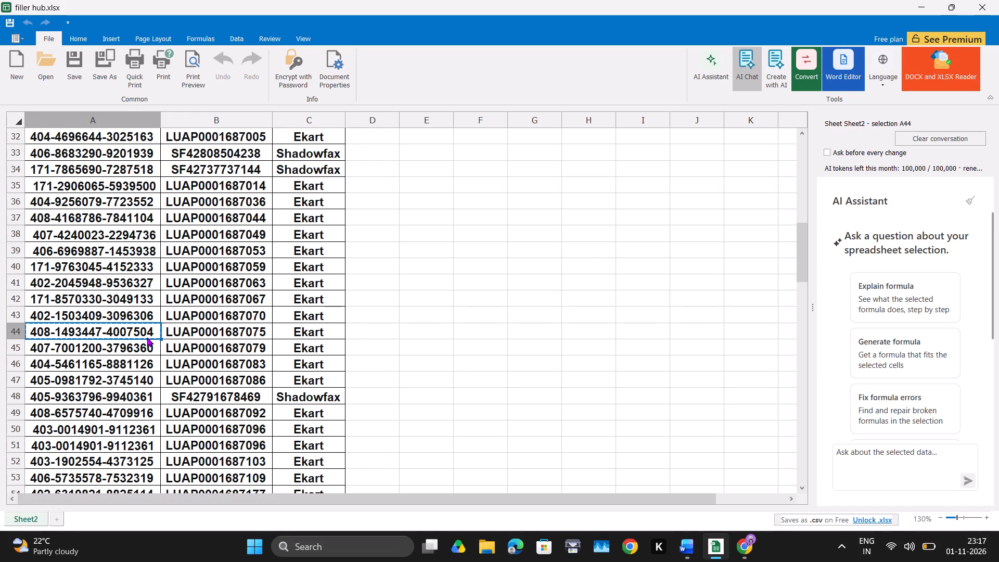
{"action": "key", "text": "alt+Tab"}
{"action": "key", "text": "ctrl+v"}
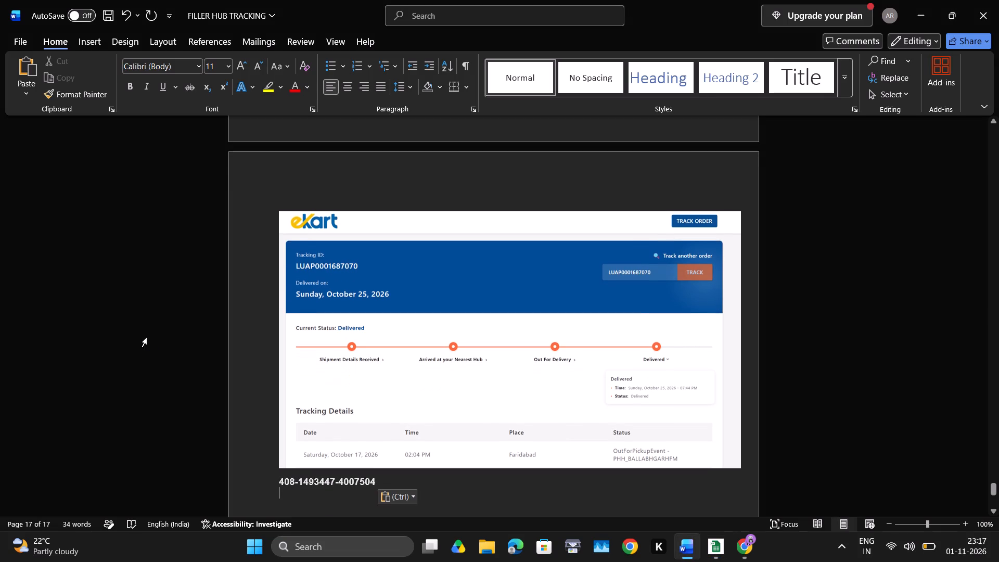
{"action": "key", "text": "alt+Tab"}
{"action": "left_click", "coordinate": [186, 326]}
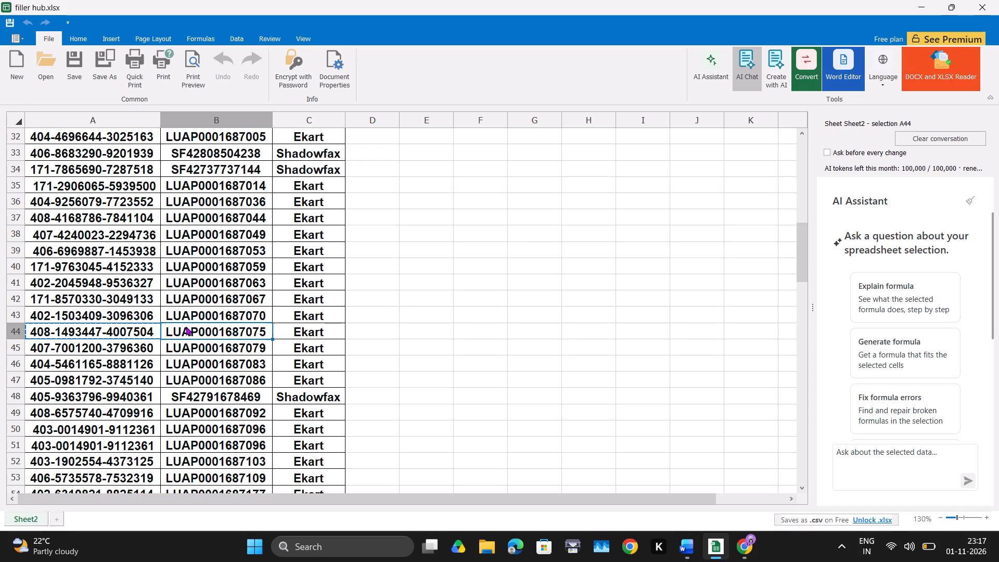
{"action": "key", "text": "ctrl+c"}
{"action": "key", "text": "alt+Tab"}
{"action": "key", "text": "alt+Tab"}
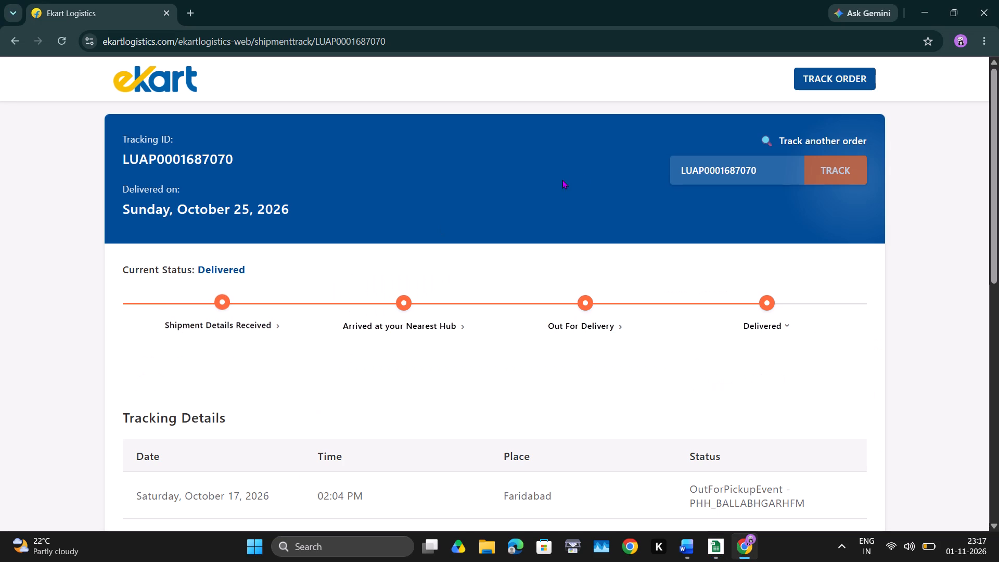
{"action": "triple_click", "coordinate": [718, 168]}
{"action": "key", "text": "ctrl+v"}
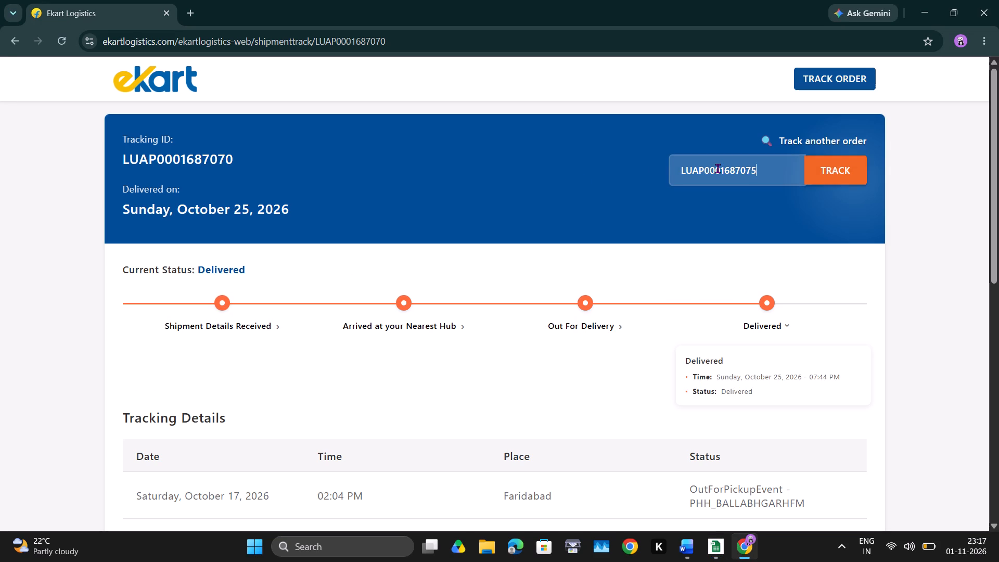
{"action": "key", "text": "Return"}
{"action": "key", "text": "shift+super+s"}
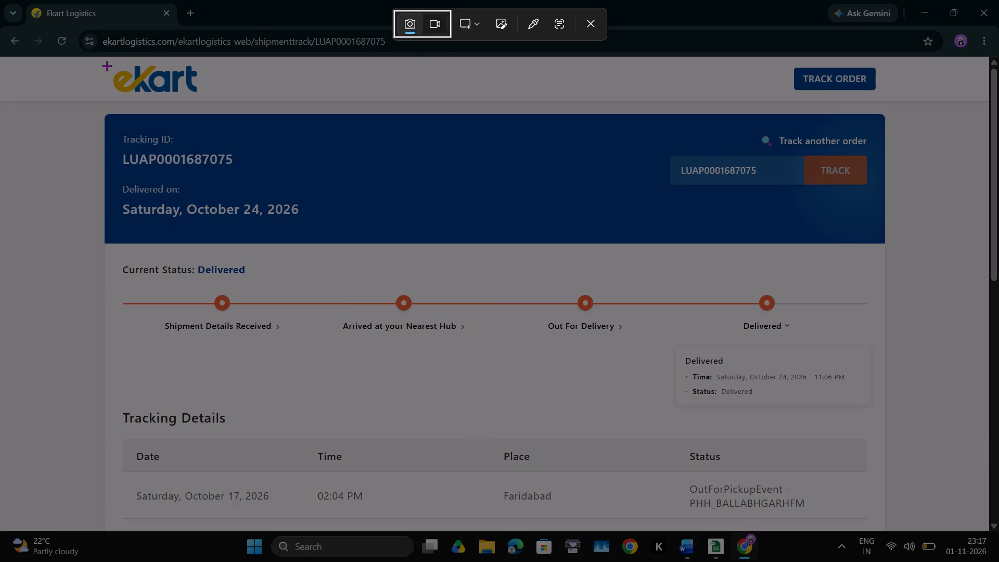
{"action": "left_click_drag", "start_coordinate": [90, 56], "coordinate": [369, 261]}
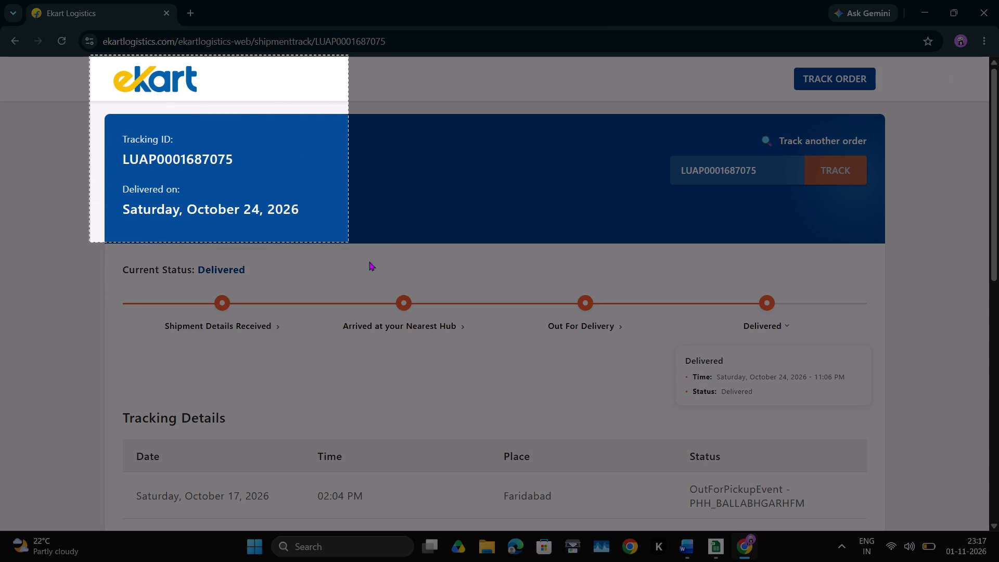
{"action": "left_click_drag", "start_coordinate": [369, 261], "coordinate": [912, 541]}
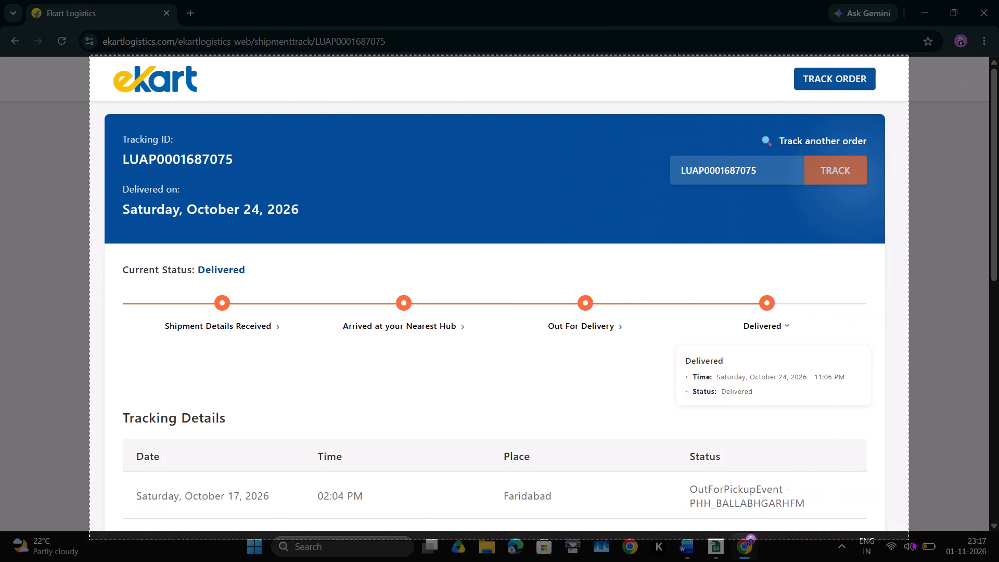
{"action": "left_click_drag", "start_coordinate": [912, 541], "coordinate": [937, 526]}
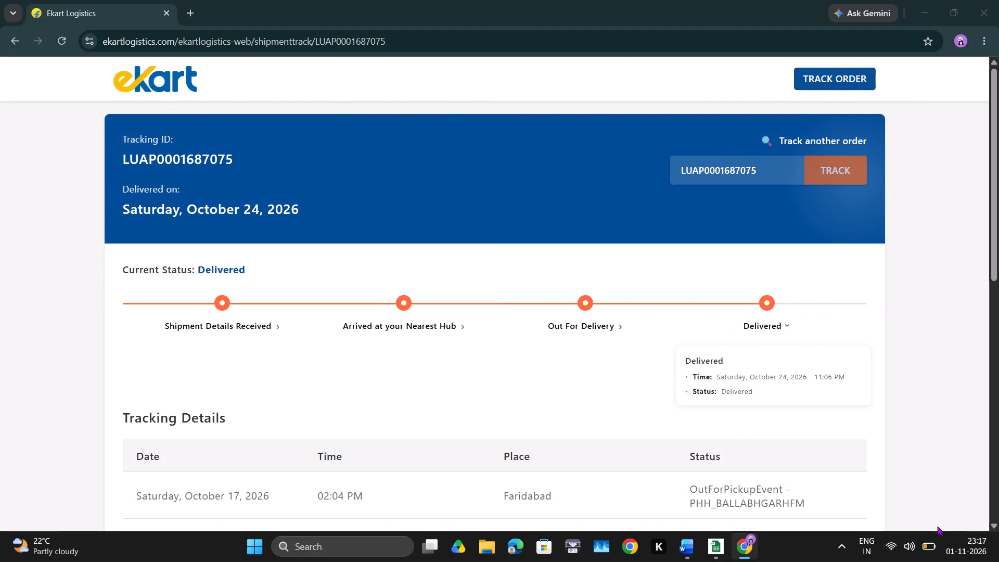
{"action": "key", "text": "alt+Tab"}
{"action": "key", "text": "alt+Tab"}
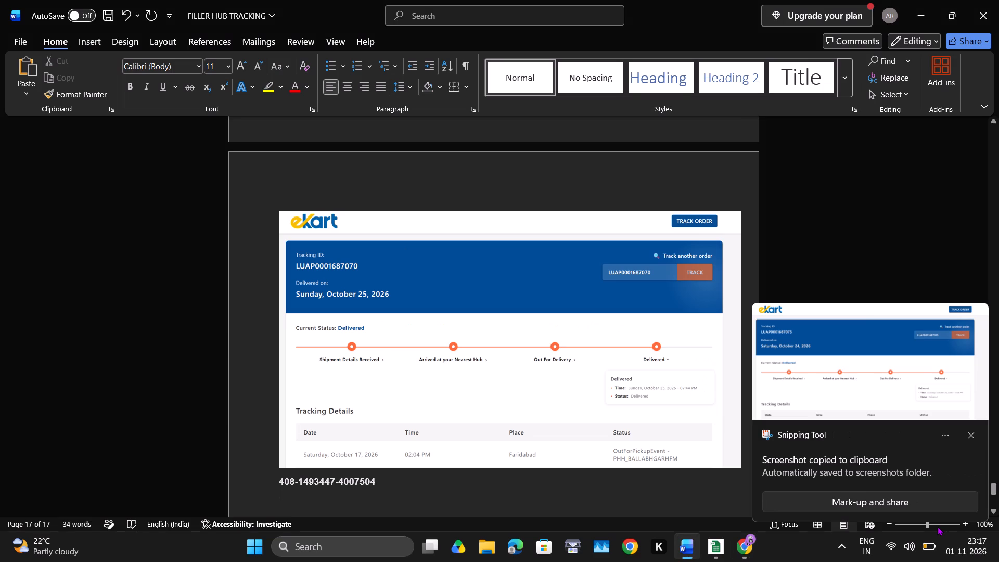
{"action": "key", "text": "ctrl+v"}
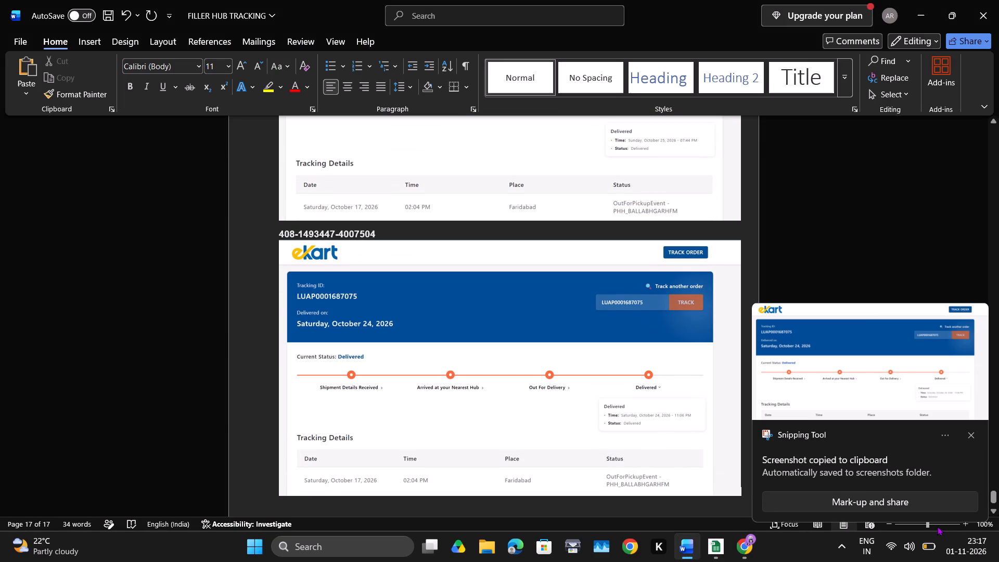
{"action": "key", "text": "Return"}
{"action": "key", "text": "alt+Tab"}
{"action": "key", "text": "alt+Tab"}
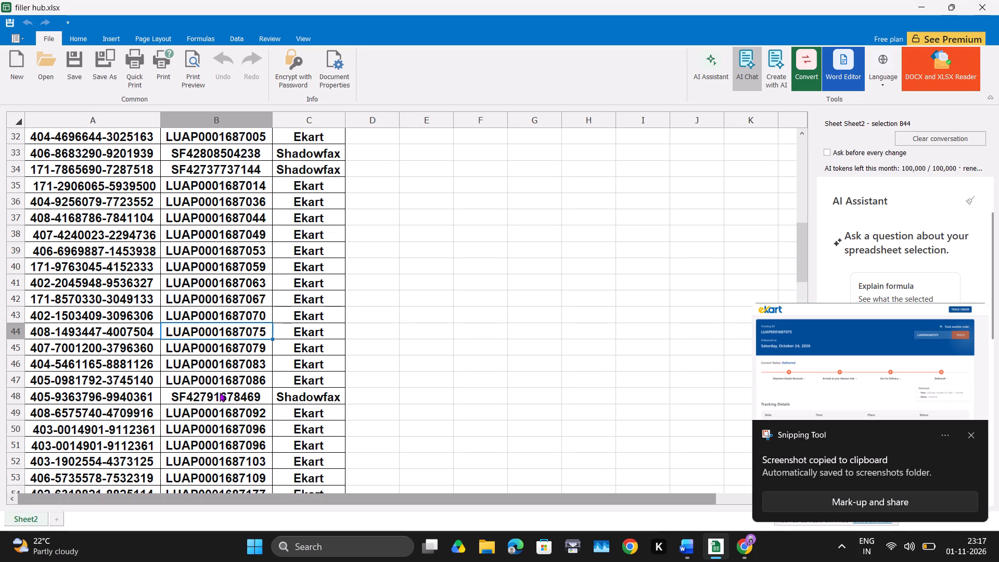
{"action": "left_click", "coordinate": [150, 351]}
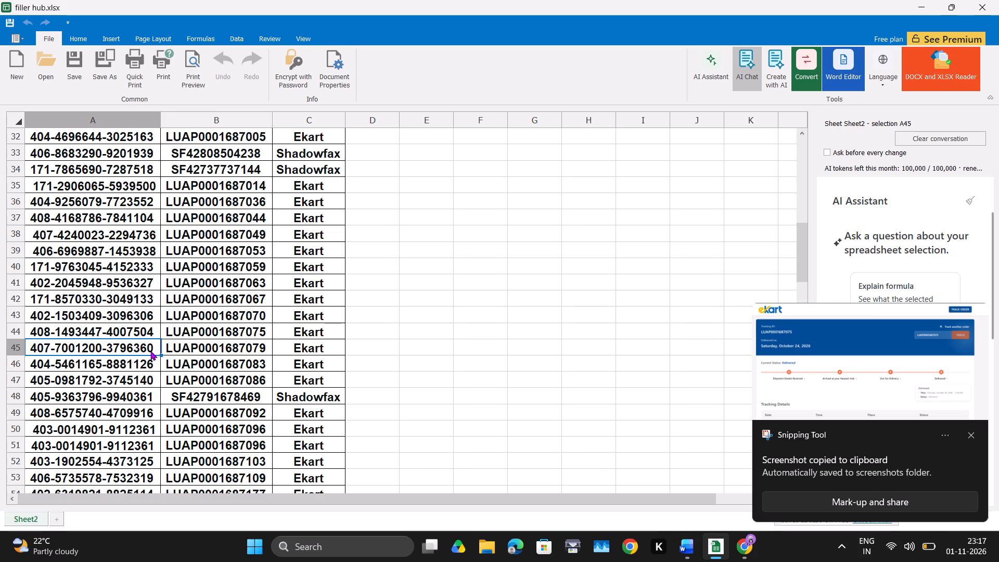
{"action": "key", "text": "ctrl+c"}
{"action": "key", "text": "alt+Tab"}
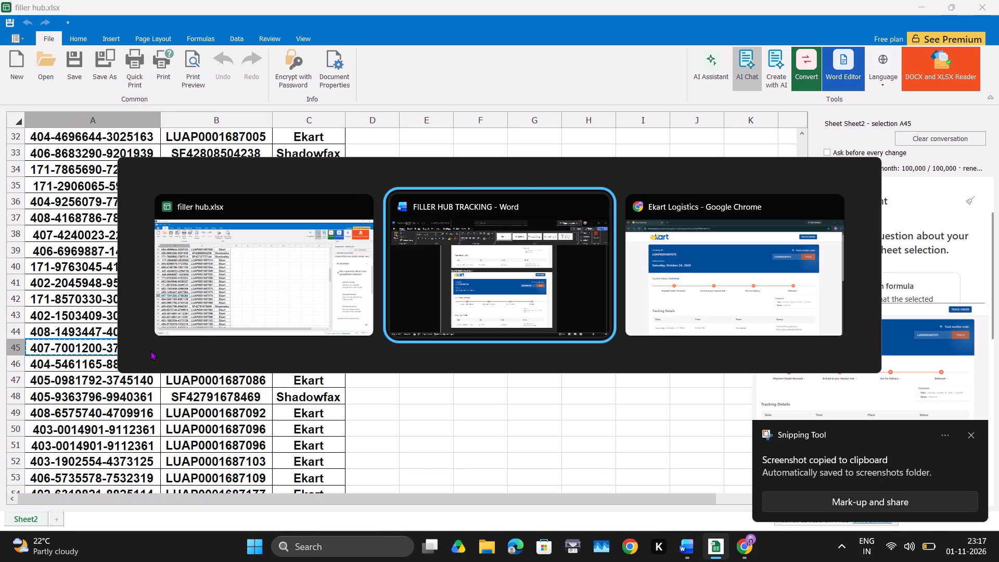
{"action": "key", "text": "ctrl+v"}
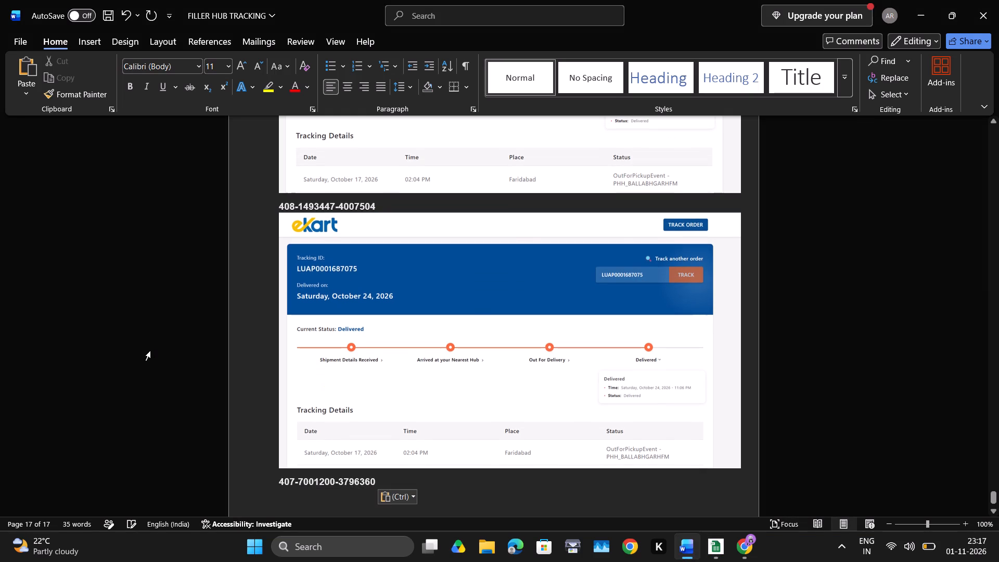
{"action": "key", "text": "alt+Tab"}
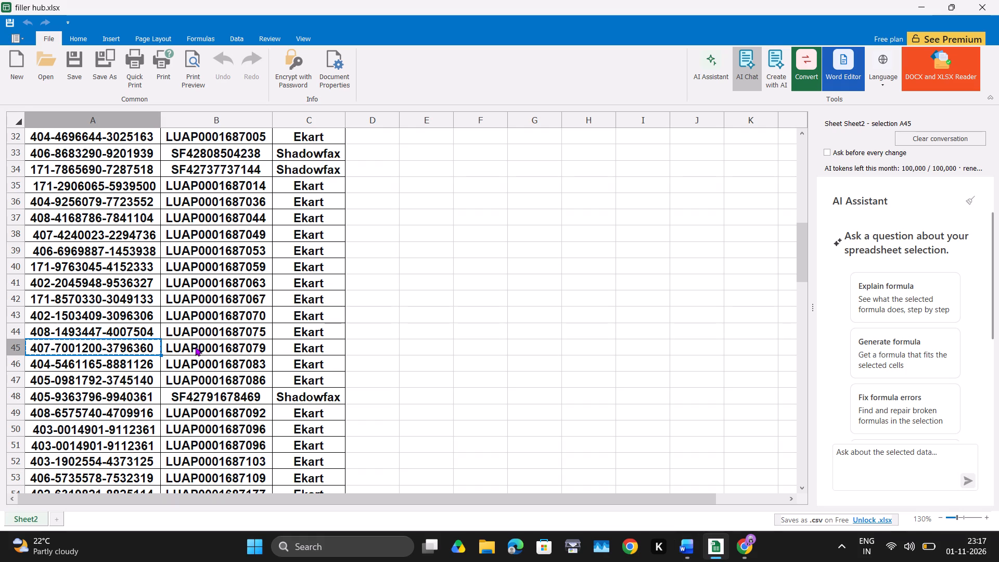
{"action": "left_click", "coordinate": [195, 347]}
{"action": "key", "text": "ctrl+c"}
{"action": "key", "text": "alt+Tab"}
{"action": "key", "text": "alt+Tab"}
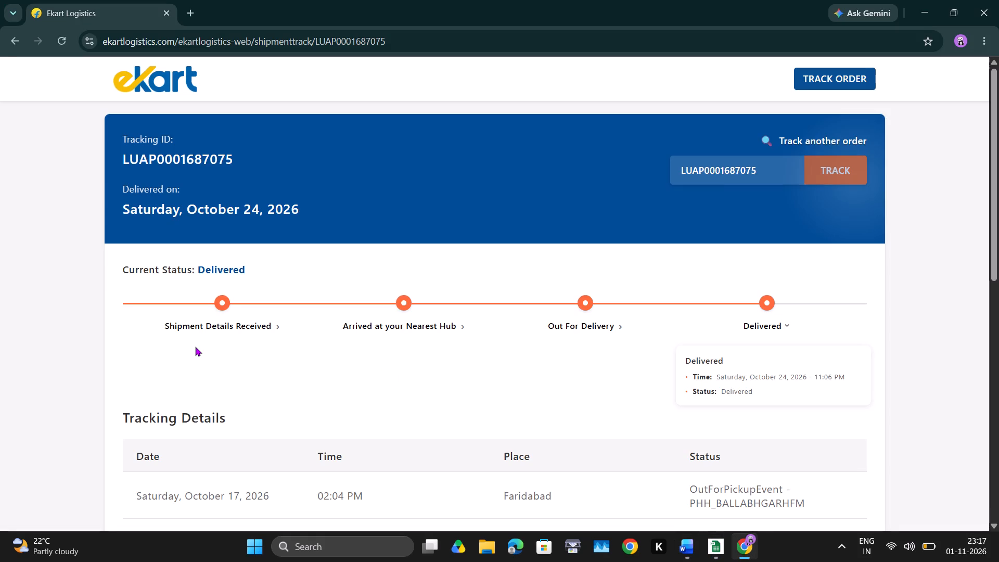
{"action": "key", "text": "alt+Tab"}
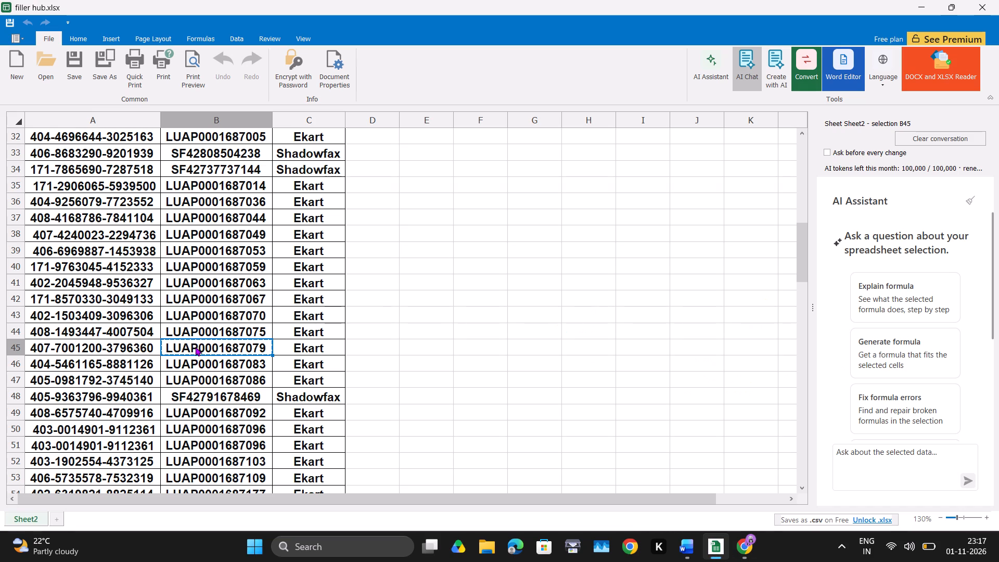
{"action": "key", "text": "alt+Tab"}
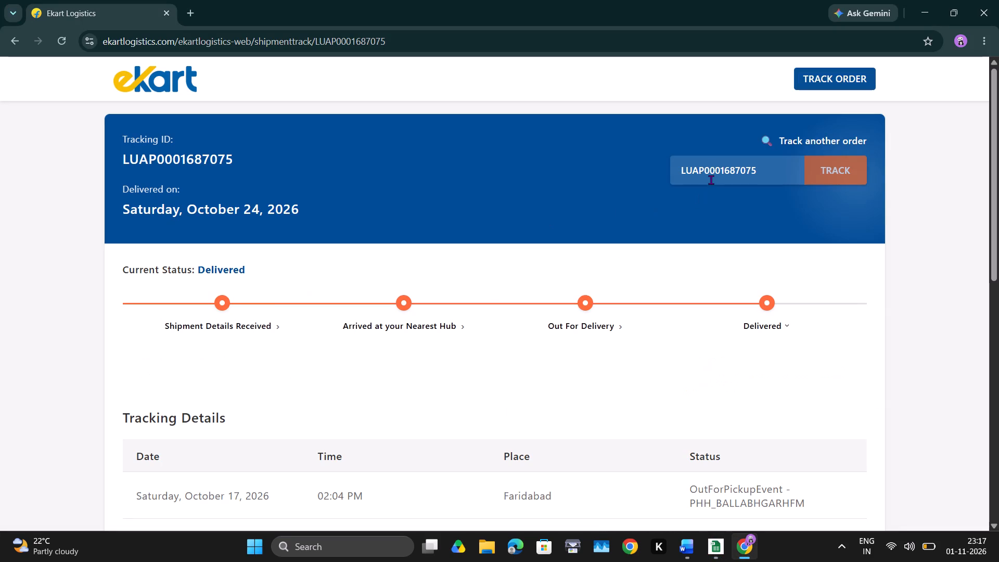
{"action": "triple_click", "coordinate": [711, 180]}
{"action": "key", "text": "ctrl+v"}
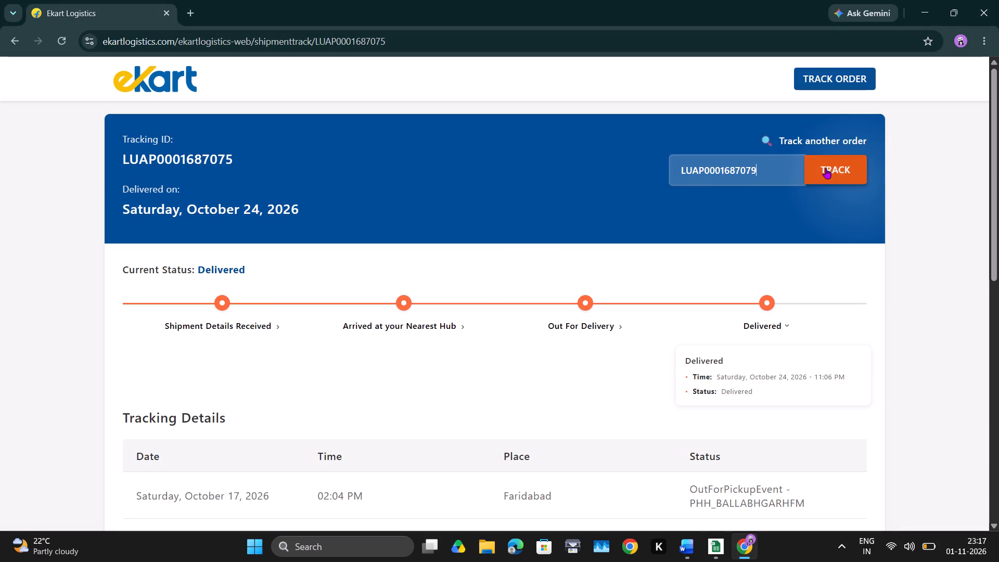
{"action": "left_click", "coordinate": [826, 168]}
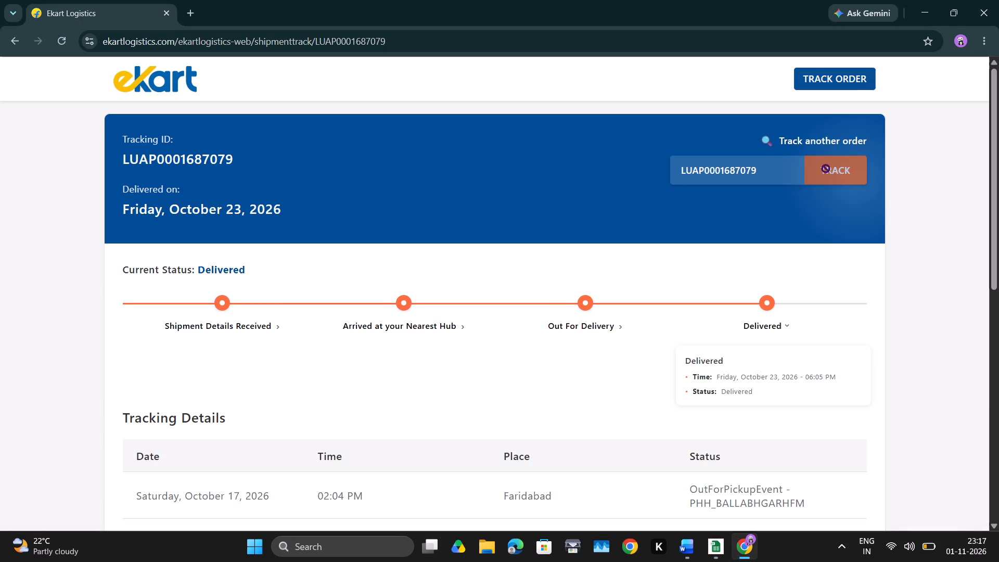
{"action": "key", "text": "shift+super+s"}
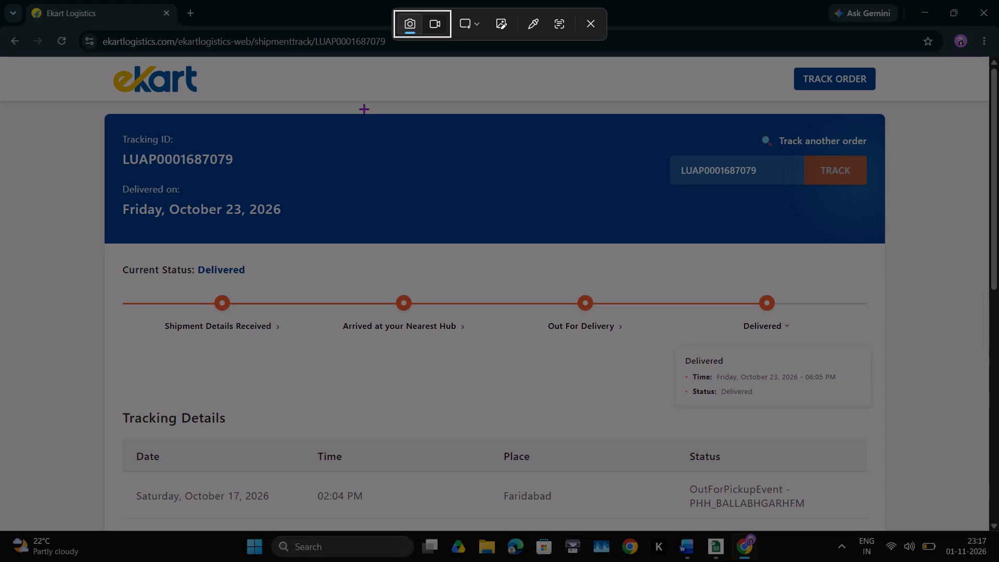
{"action": "left_click_drag", "start_coordinate": [82, 60], "coordinate": [815, 521]}
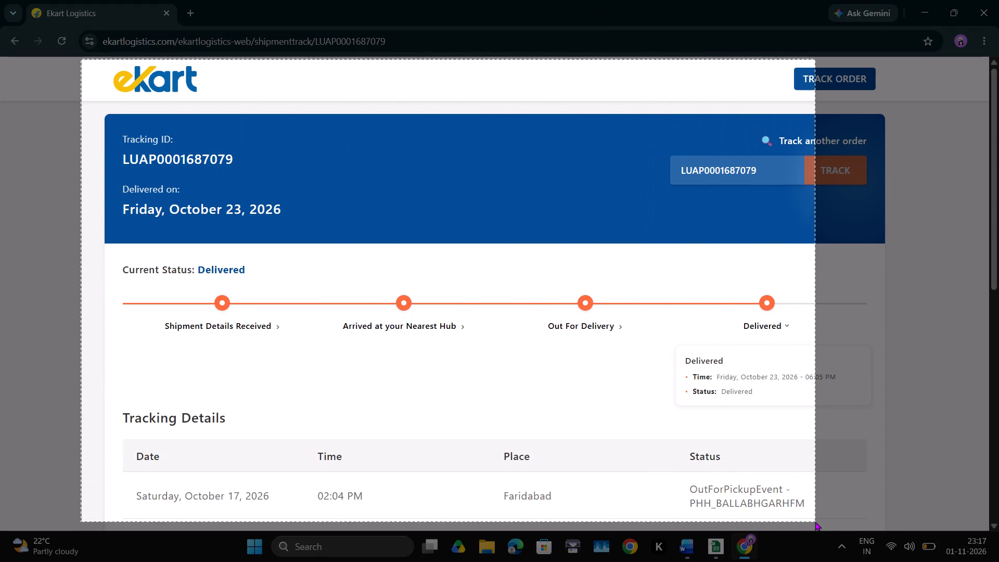
{"action": "left_click_drag", "start_coordinate": [815, 521], "coordinate": [912, 519]}
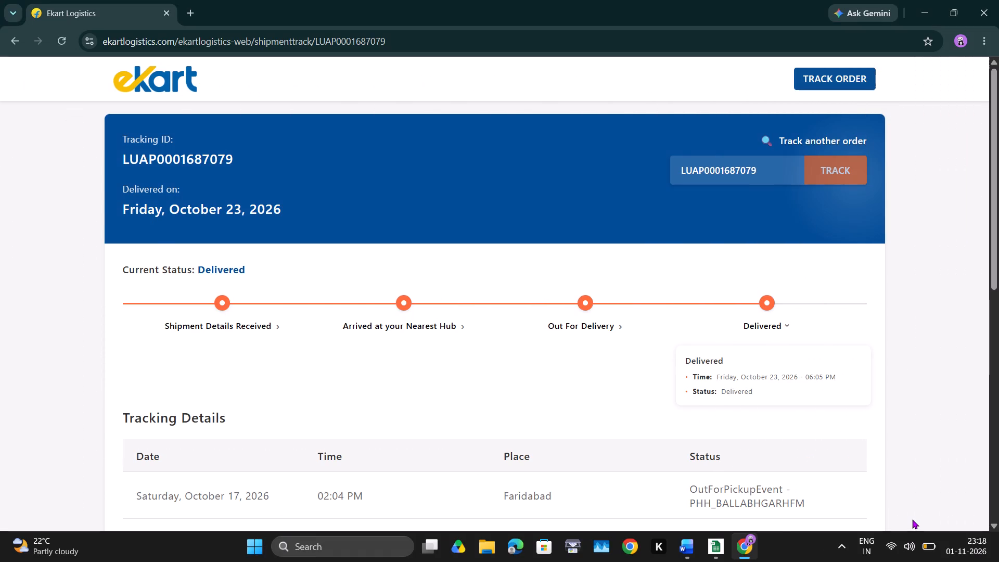
{"action": "key", "text": "alt+Tab"}
{"action": "key", "text": "alt+Tab"}
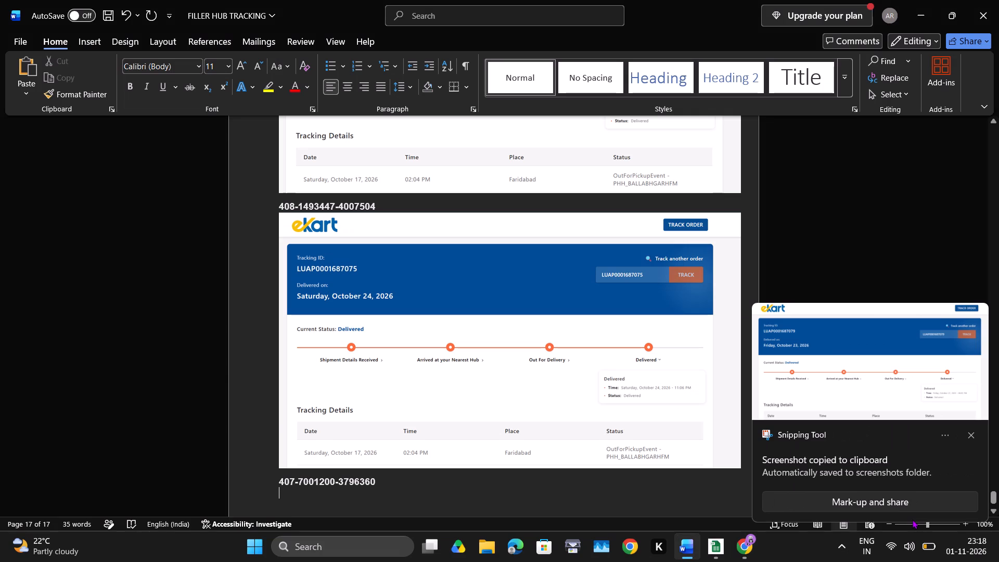
{"action": "key", "text": "ctrl+v"}
{"action": "key", "text": "Return"}
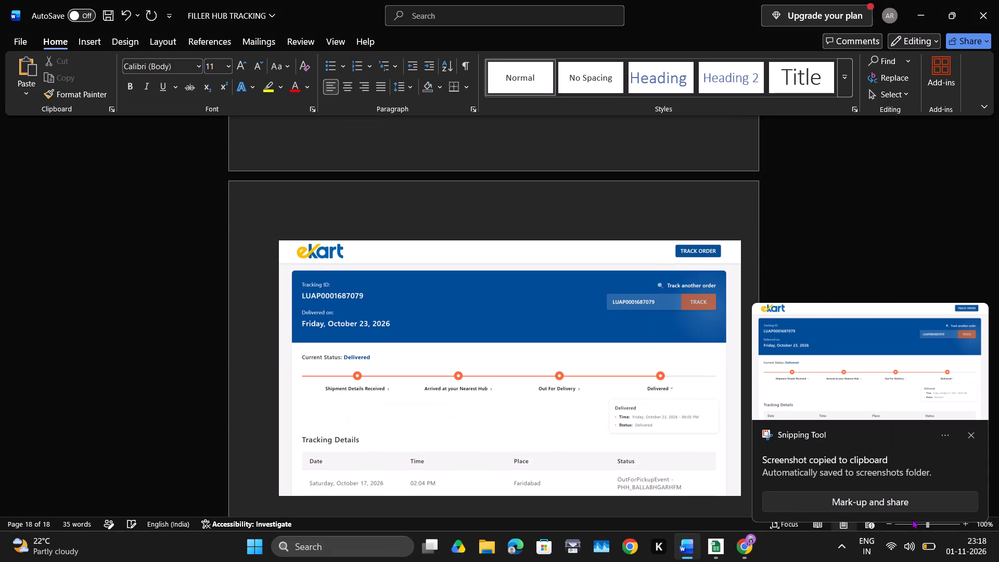
{"action": "key", "text": "alt+Tab"}
{"action": "key", "text": "alt+Tab"}
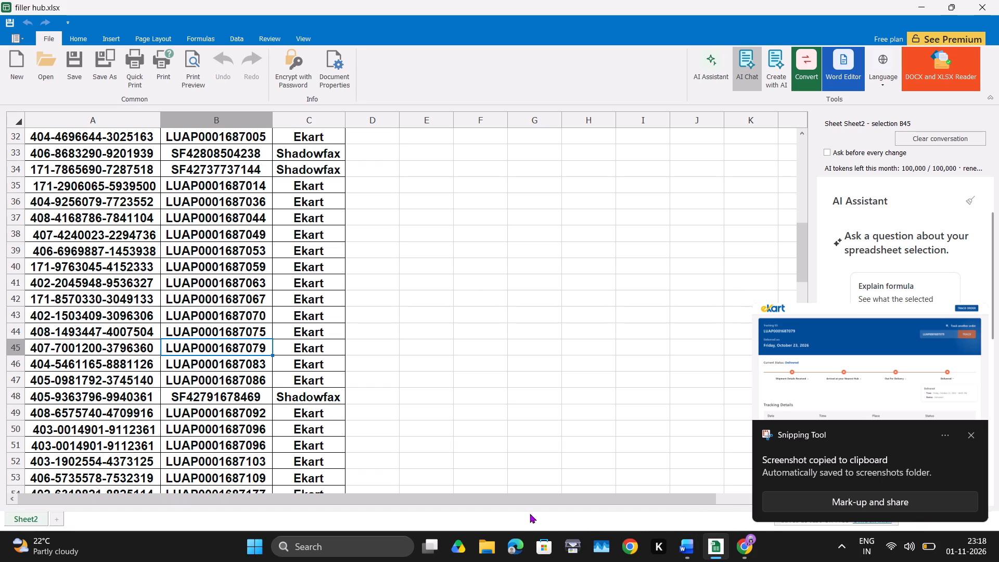
{"action": "left_click", "coordinate": [150, 366]}
{"action": "key", "text": "ctrl+c"}
{"action": "key", "text": "alt+Tab"}
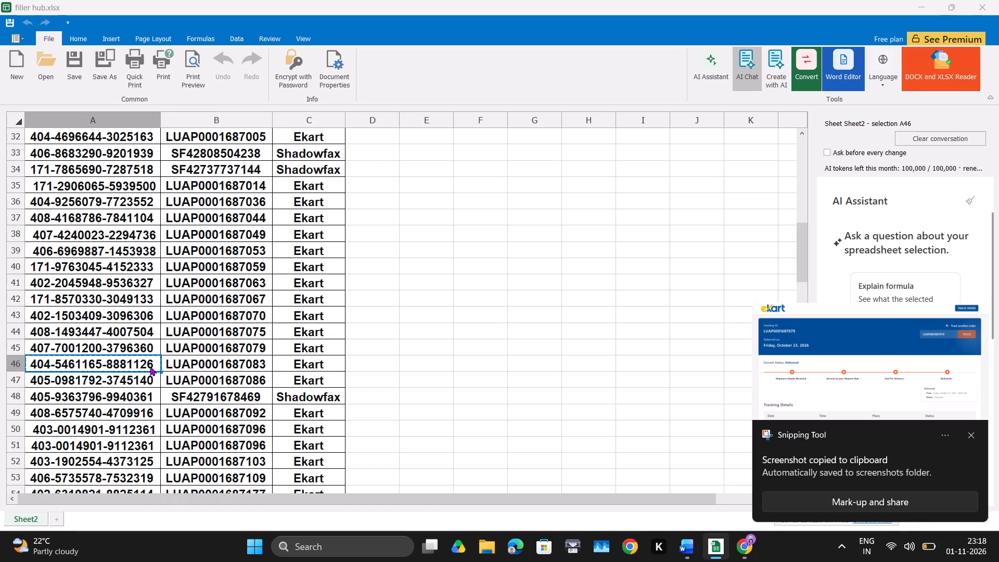
{"action": "key", "text": "alt+Tab"}
{"action": "key", "text": "alt+Tab"}
{"action": "key", "text": "alt+Tab"}
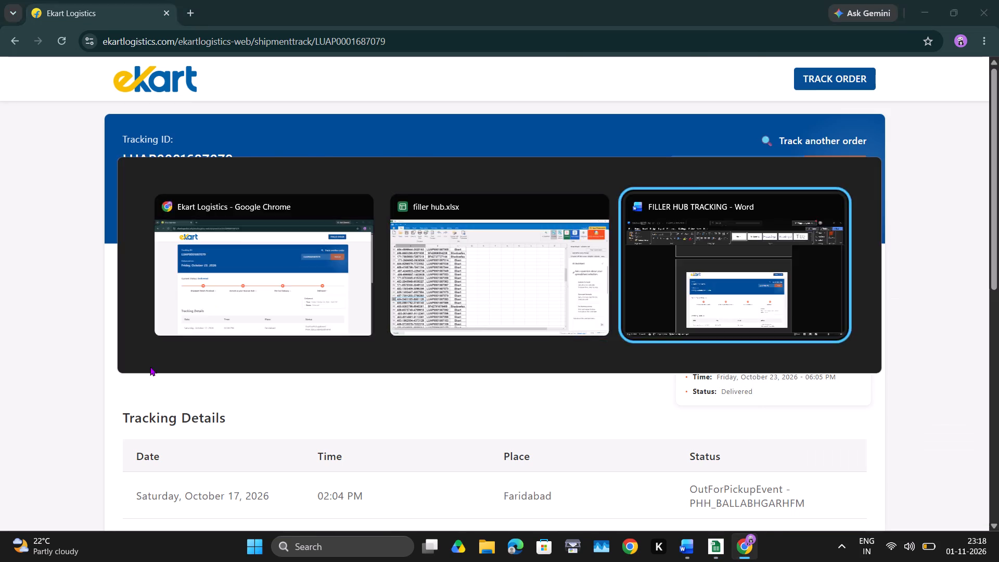
{"action": "key", "text": "ctrl+v"}
{"action": "key", "text": "alt+Tab"}
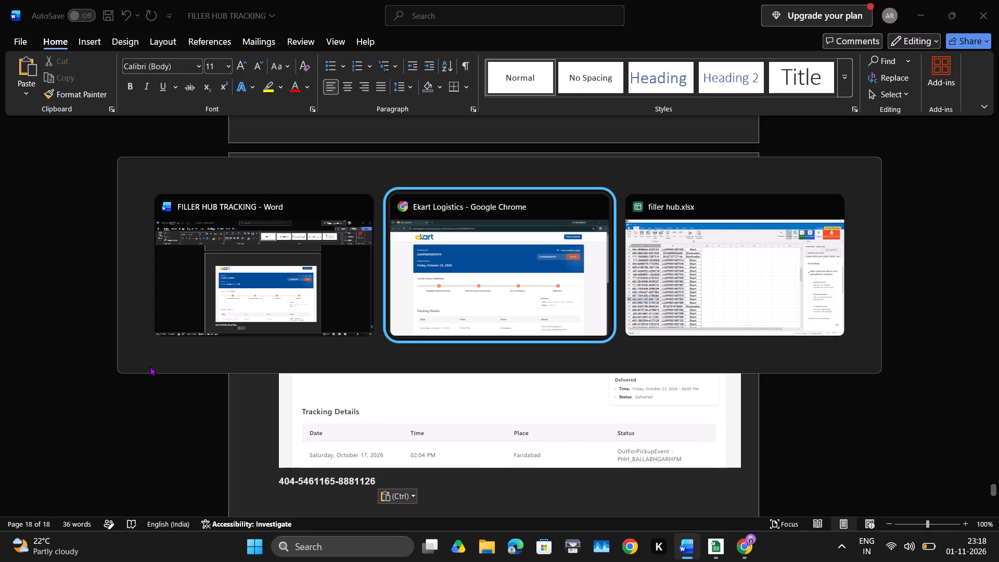
{"action": "key", "text": "alt+Tab"}
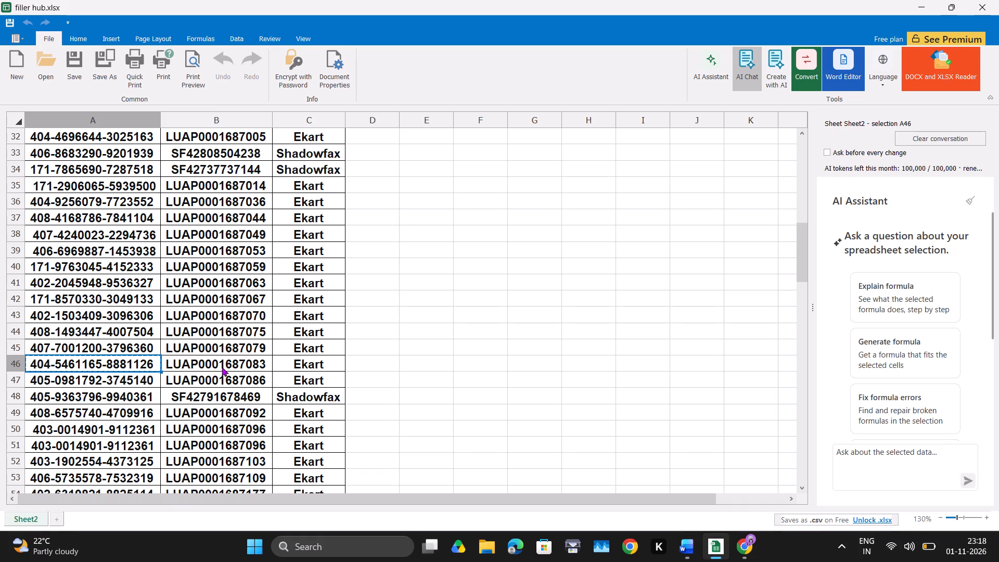
{"action": "left_click", "coordinate": [222, 367]}
{"action": "key", "text": "ctrl+c"}
{"action": "key", "text": "alt+Tab"}
{"action": "key", "text": "alt+Tab"}
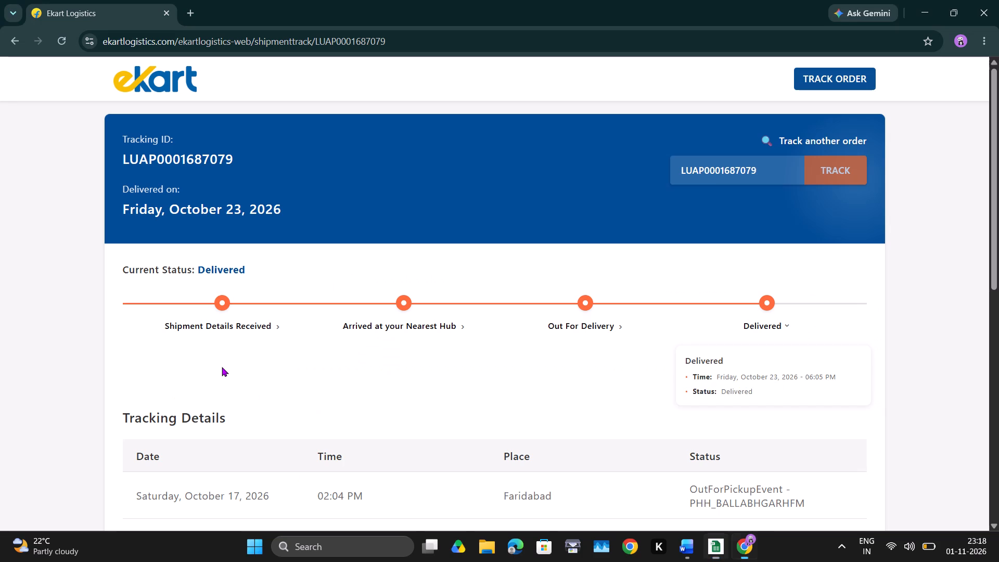
{"action": "triple_click", "coordinate": [708, 173]}
{"action": "key", "text": "ctrl+v"}
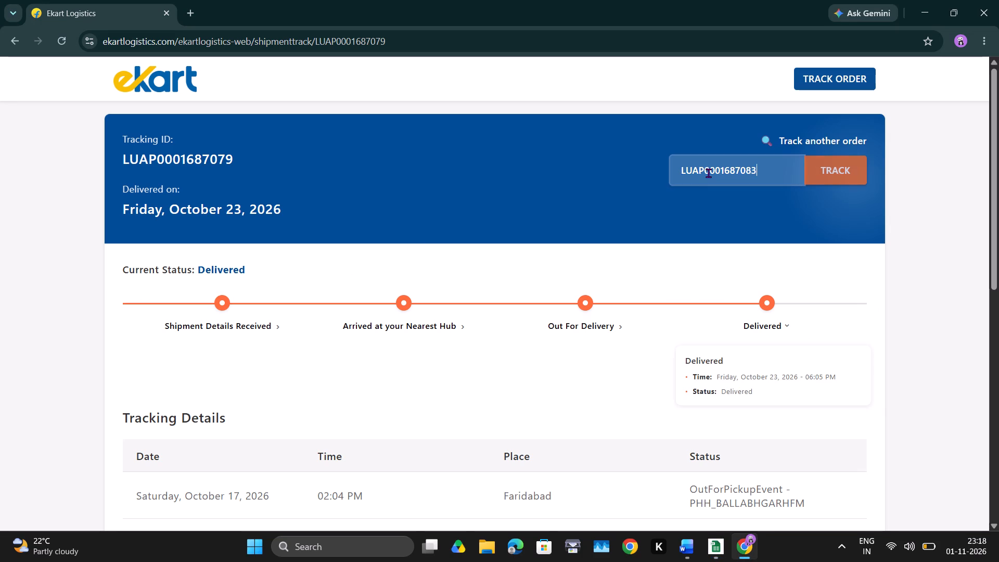
{"action": "left_click", "coordinate": [849, 163]}
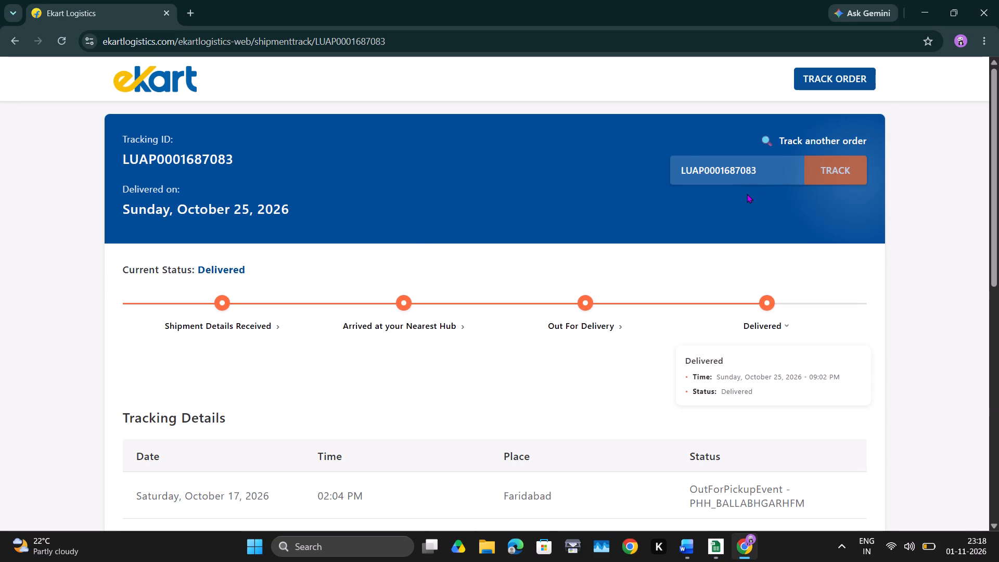
{"action": "key", "text": "shift+super+s"}
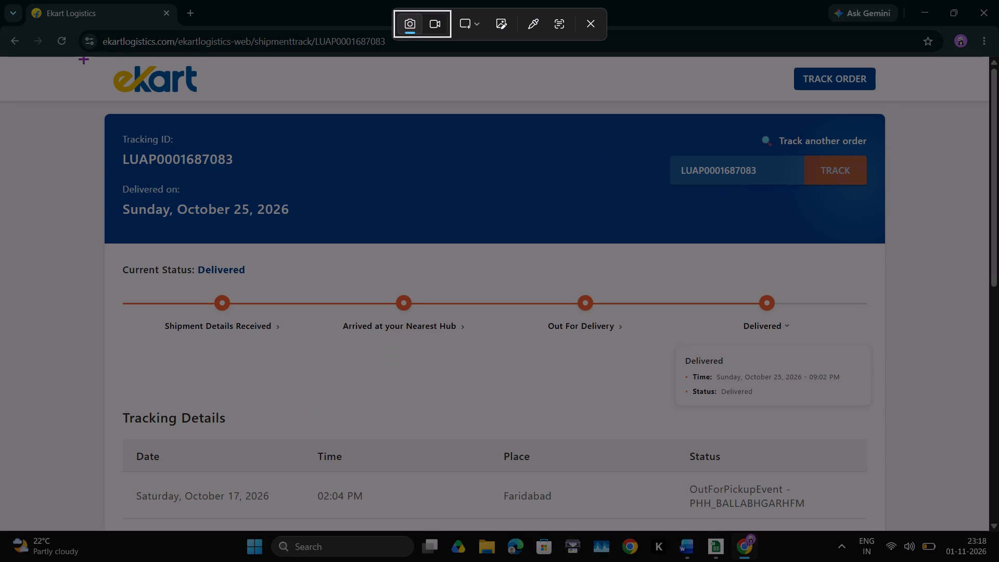
{"action": "left_click_drag", "start_coordinate": [83, 59], "coordinate": [669, 431]}
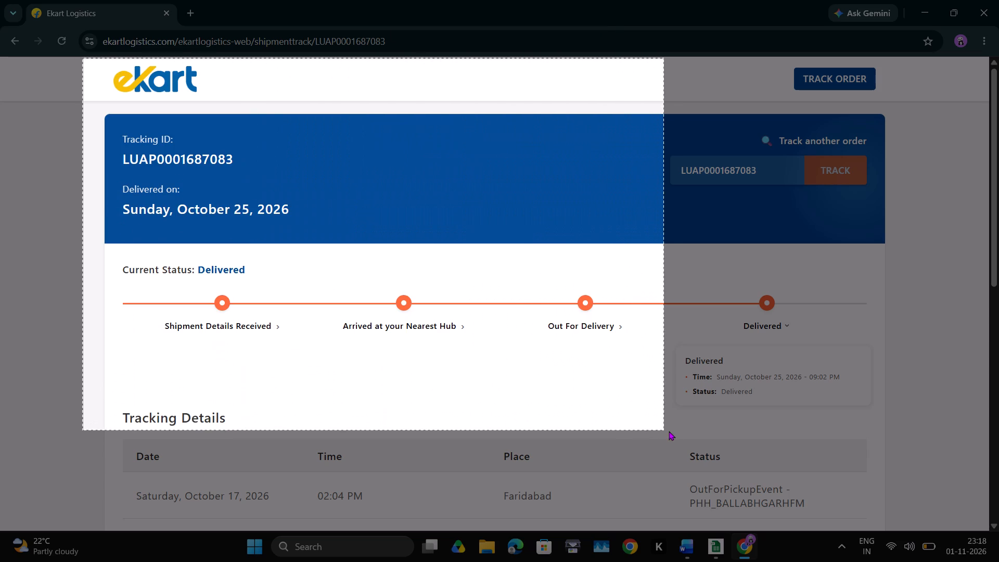
{"action": "left_click_drag", "start_coordinate": [669, 431], "coordinate": [904, 525]}
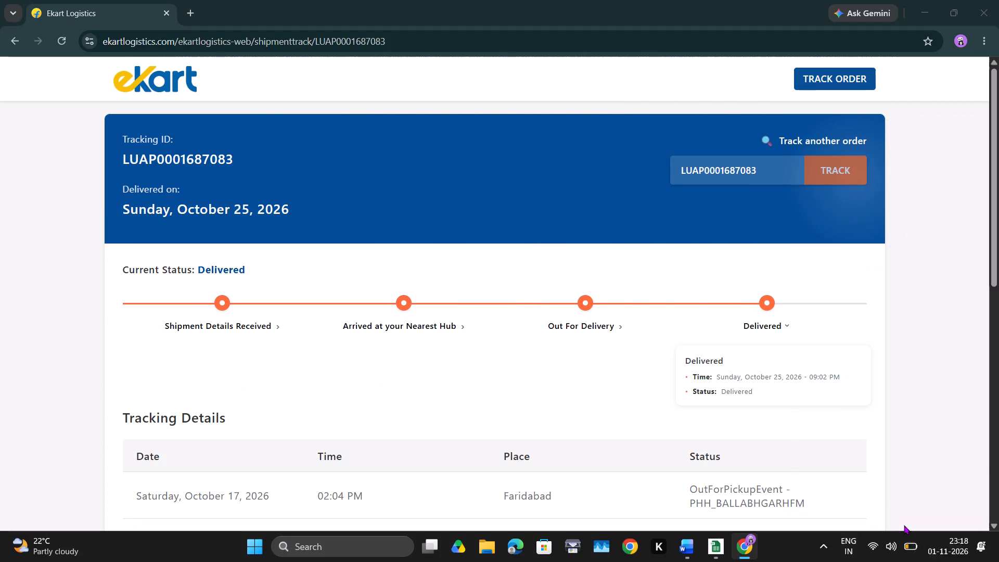
{"action": "key", "text": "alt+Tab"}
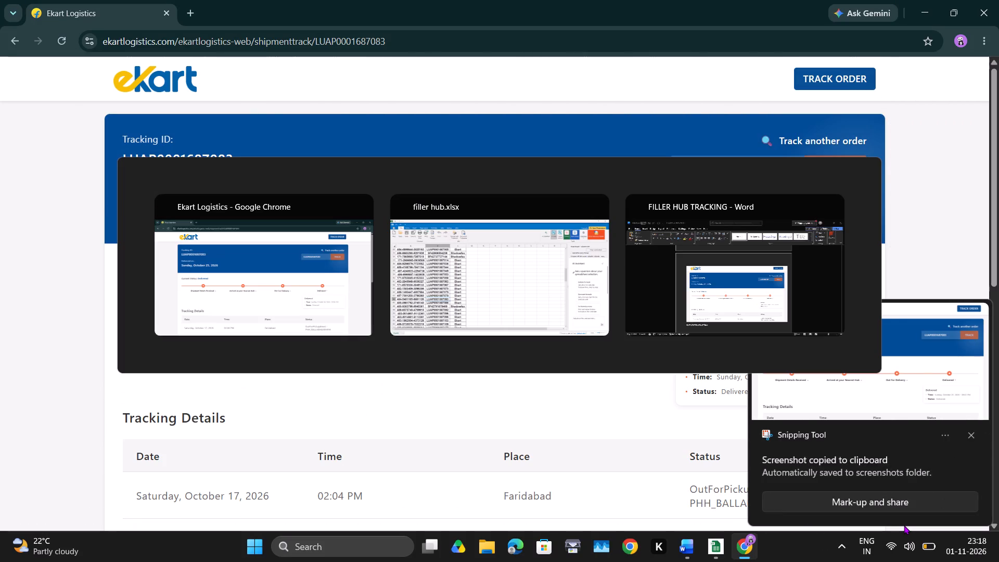
{"action": "key", "text": "alt+Tab"}
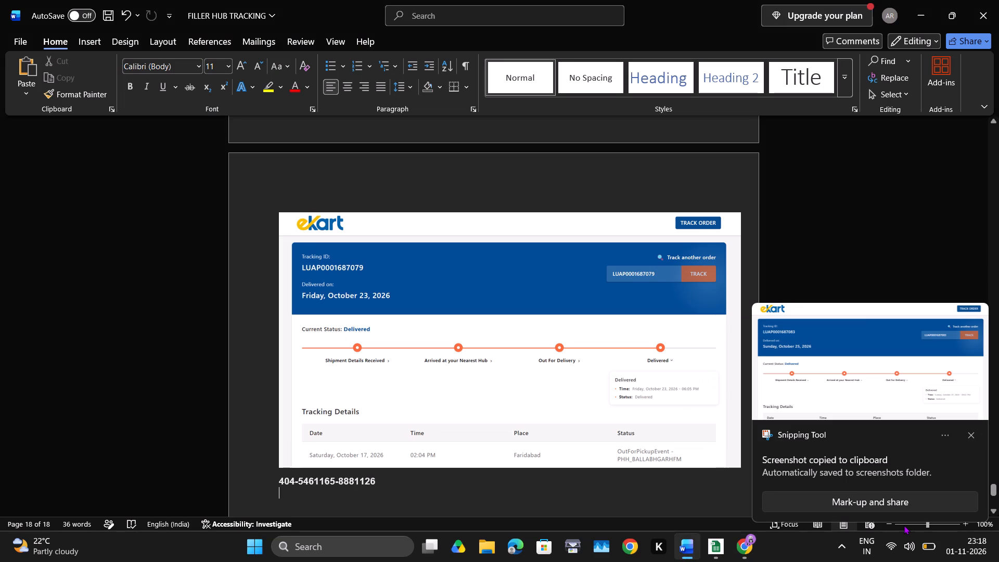
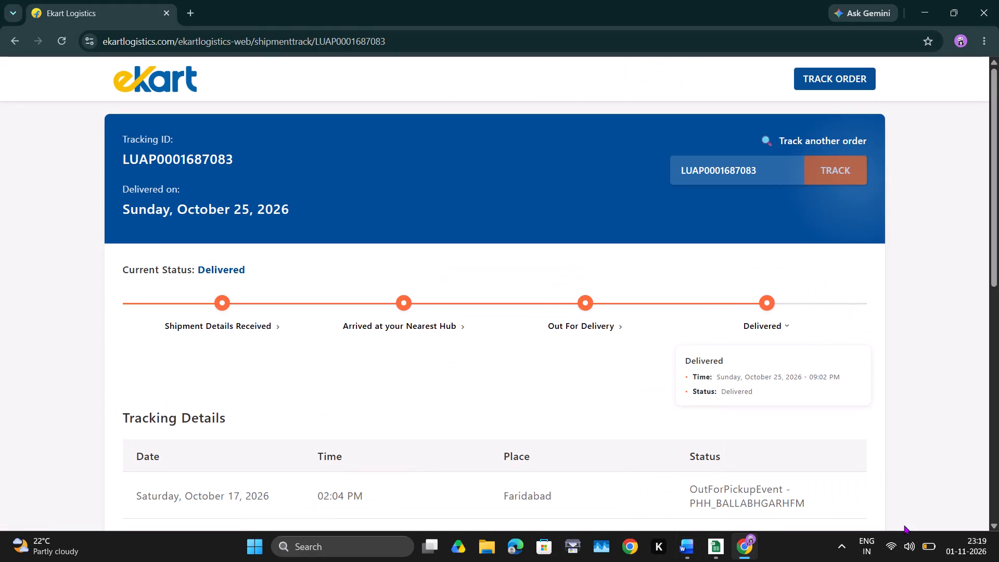
{"action": "key", "text": "alt+Tab"}
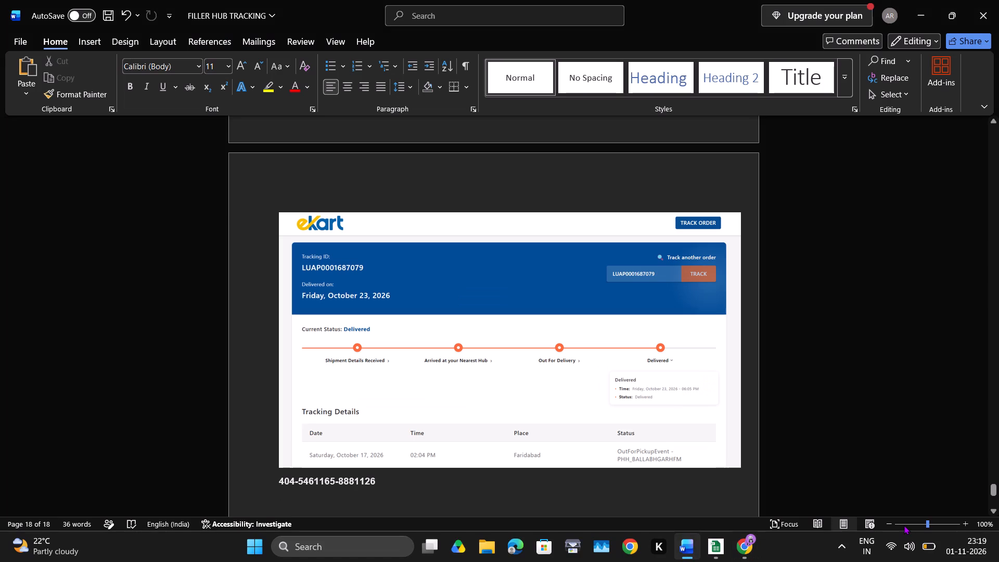
{"action": "key", "text": "alt+Tab"}
{"action": "key", "text": "alt+Tab"}
{"action": "key", "text": "alt+Tab"}
{"action": "key", "text": "alt+Tab"}
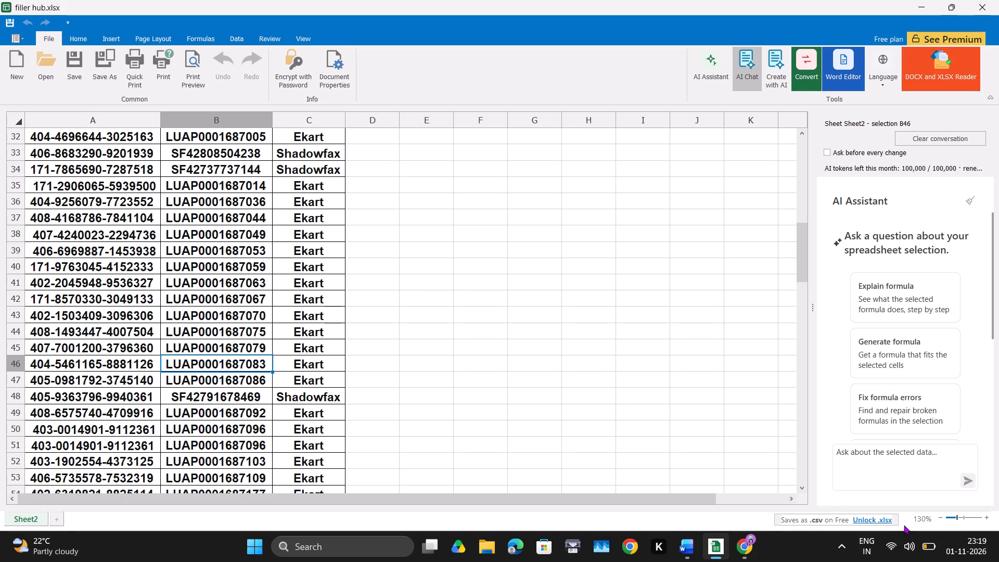
{"action": "key", "text": "alt+Tab"}
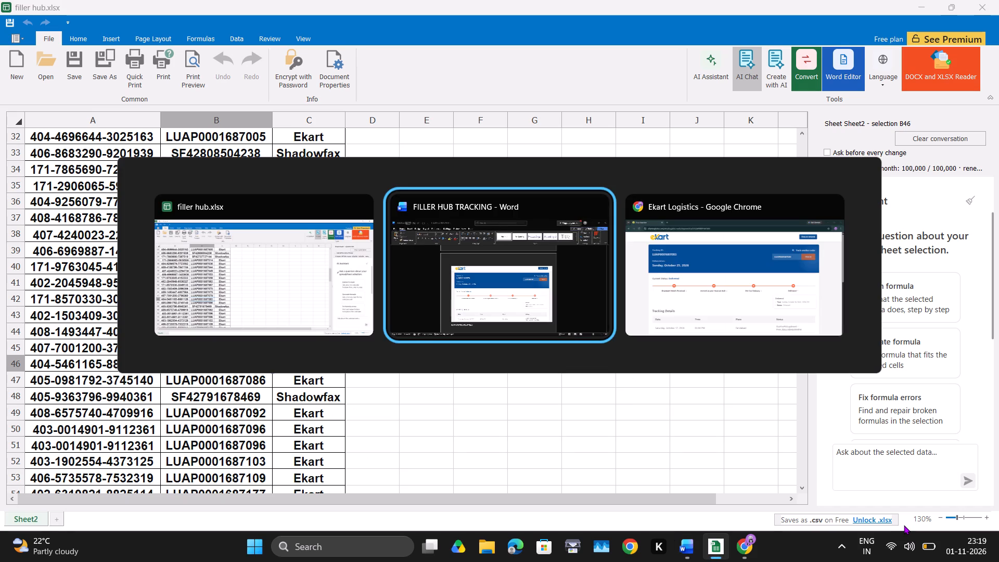
{"action": "key", "text": "alt+Tab"}
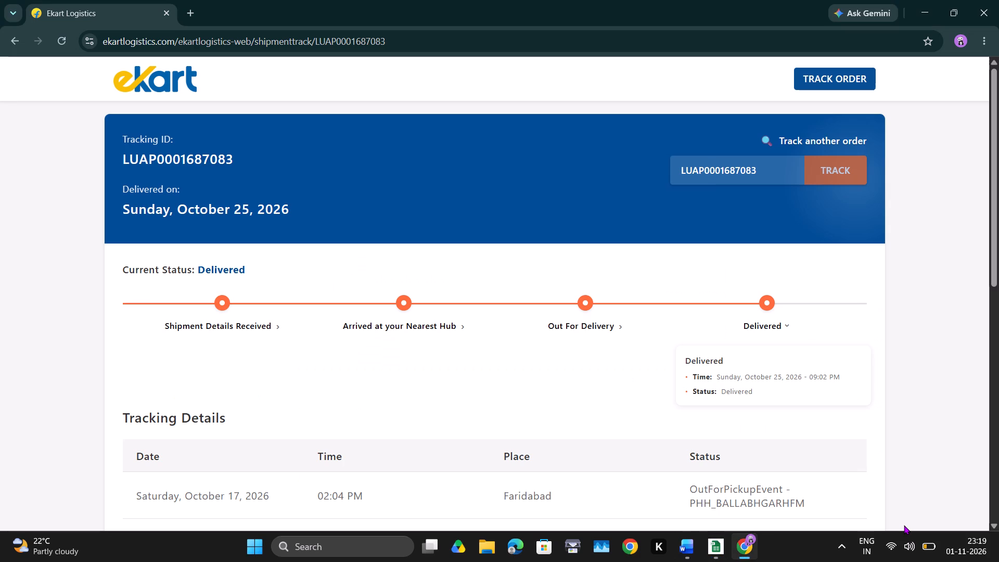
{"action": "key", "text": "shift+super+s"}
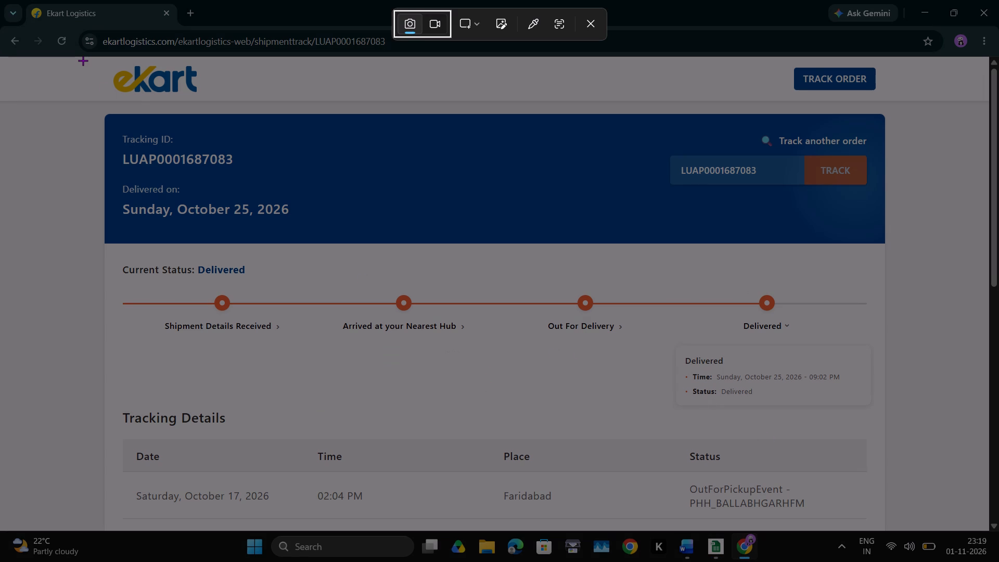
{"action": "left_click_drag", "start_coordinate": [83, 60], "coordinate": [682, 463]}
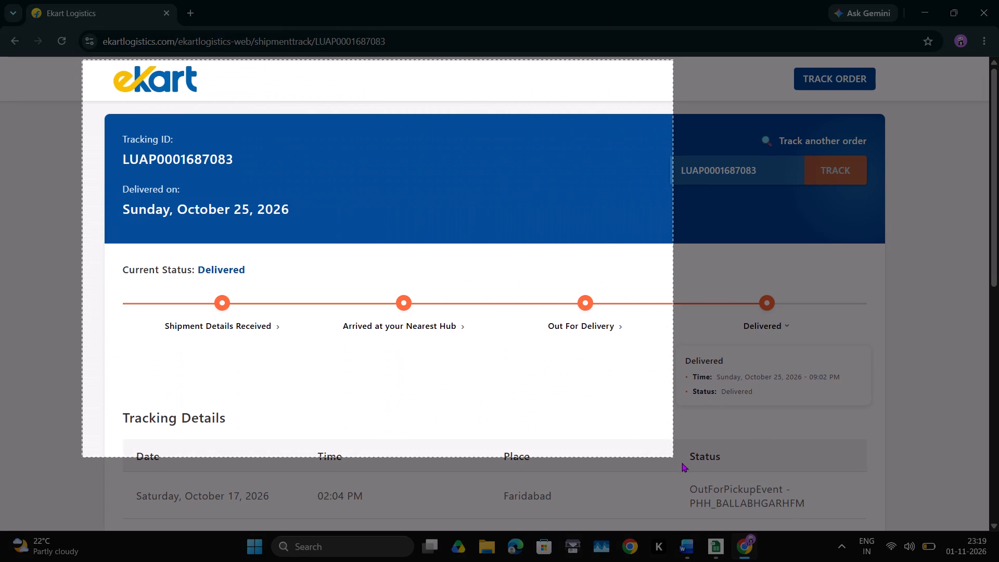
{"action": "left_click_drag", "start_coordinate": [682, 463], "coordinate": [912, 526]}
{"action": "key", "text": "alt+Tab"}
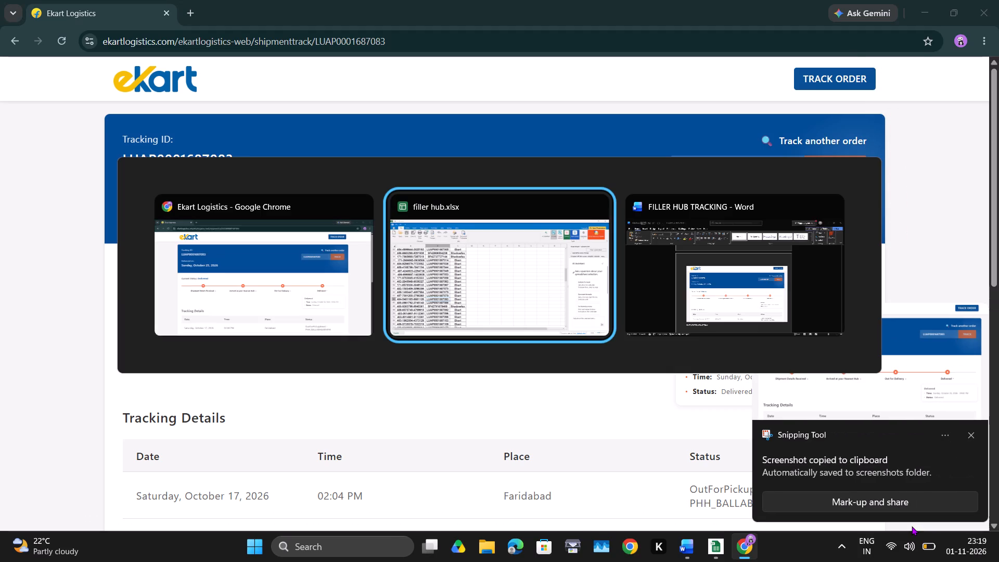
{"action": "key", "text": "alt+Tab"}
{"action": "key", "text": "ctrl+v"}
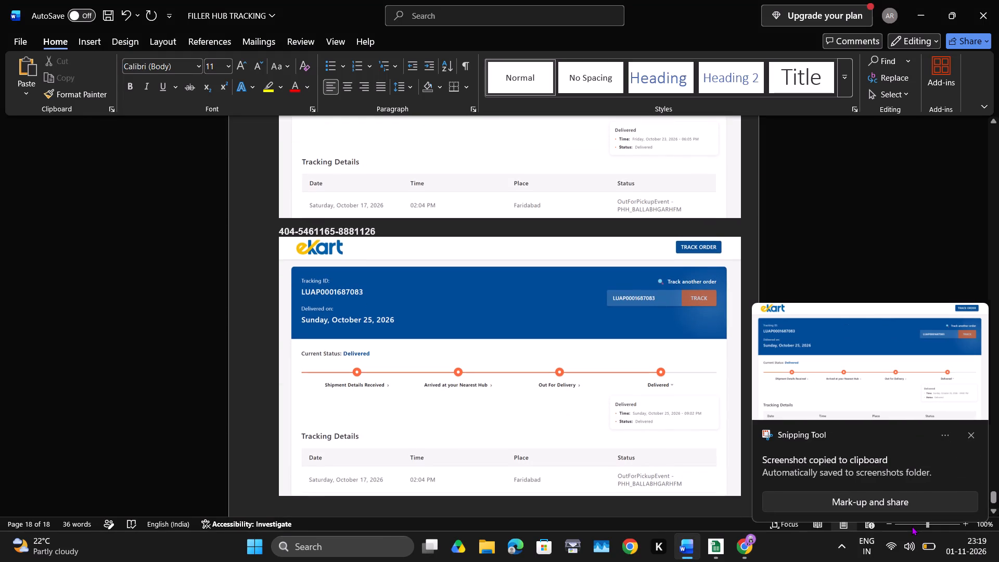
{"action": "key", "text": "Return"}
{"action": "key", "text": "alt+Tab"}
{"action": "key", "text": "alt+Tab"}
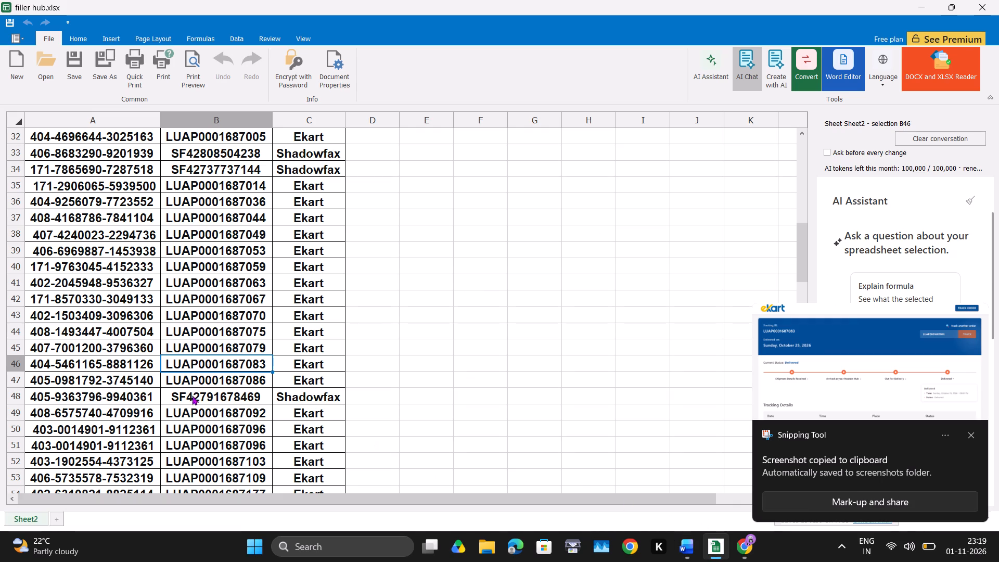
{"action": "left_click", "coordinate": [148, 380]}
{"action": "key", "text": "ctrl+c"}
{"action": "key", "text": "alt+Tab"}
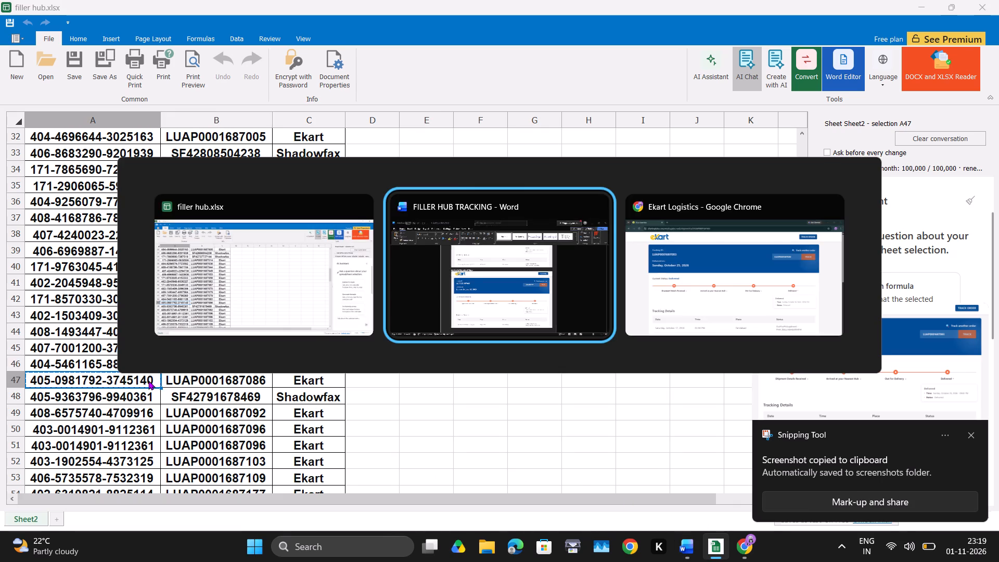
{"action": "key", "text": "ctrl+v"}
{"action": "key", "text": "alt+Tab"}
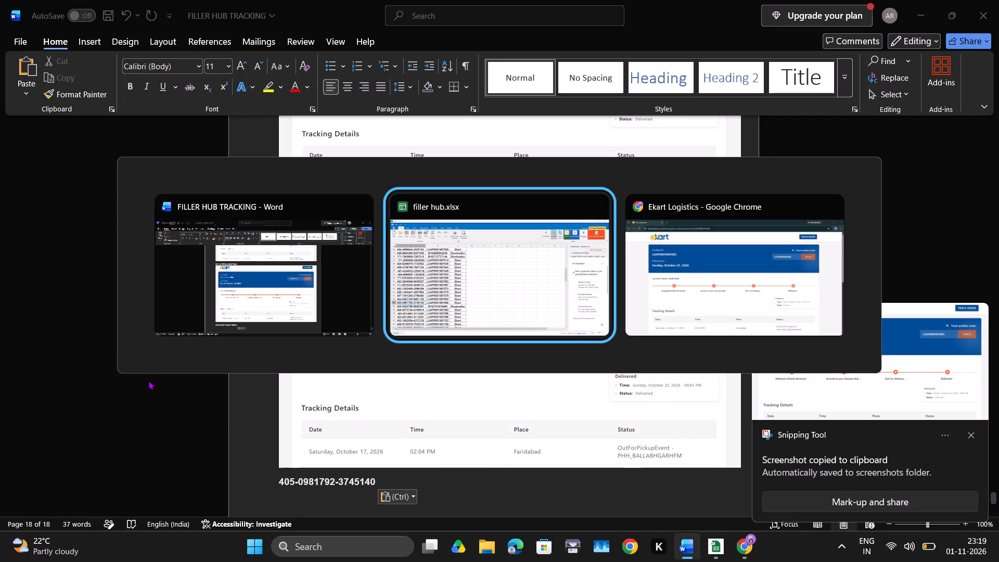
{"action": "key", "text": "alt+Tab"}
{"action": "key", "text": "alt+Tab"}
{"action": "key", "text": "alt+Tab"}
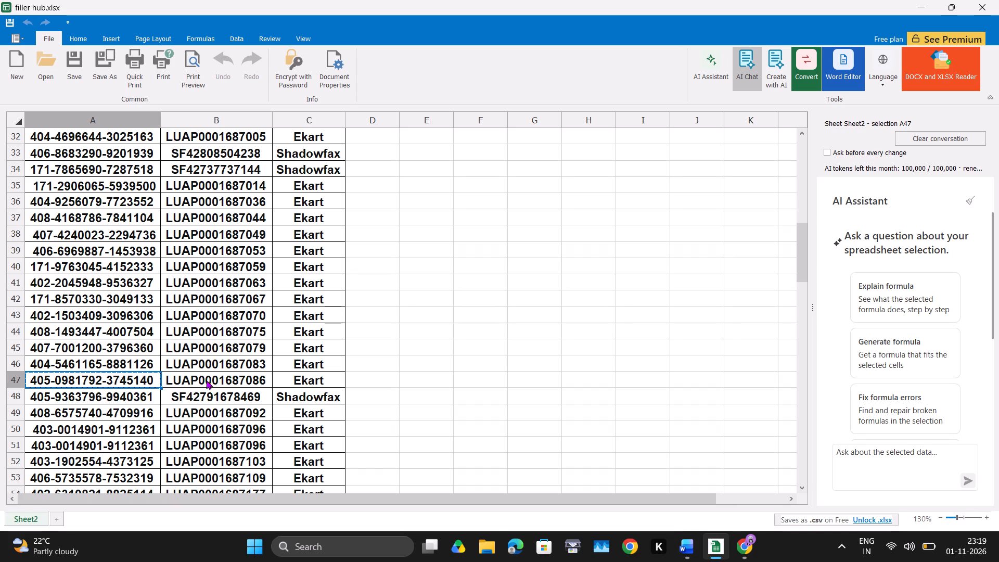
{"action": "left_click", "coordinate": [208, 380]}
{"action": "key", "text": "ctrl+c"}
{"action": "key", "text": "alt+Tab"}
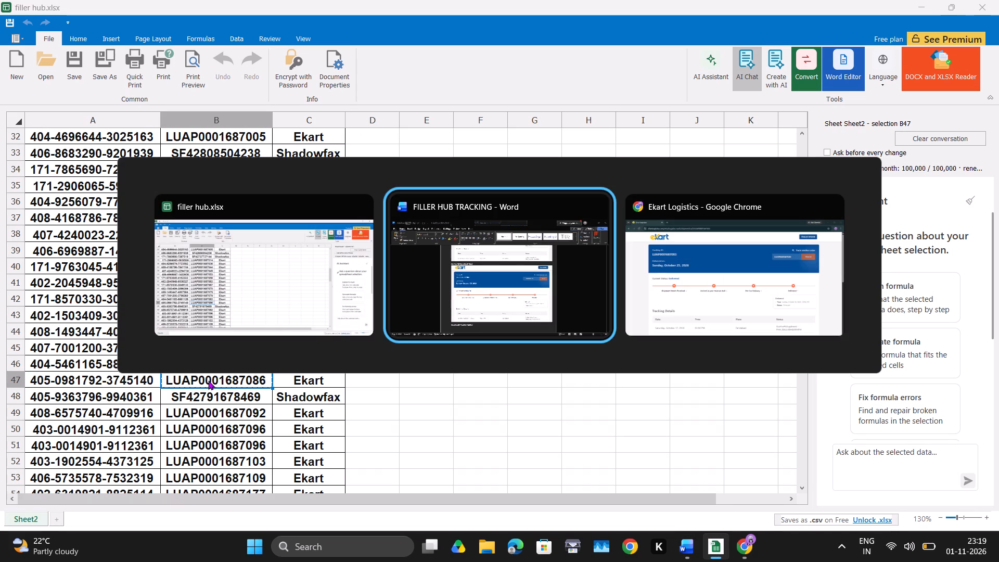
{"action": "key", "text": "alt+Tab"}
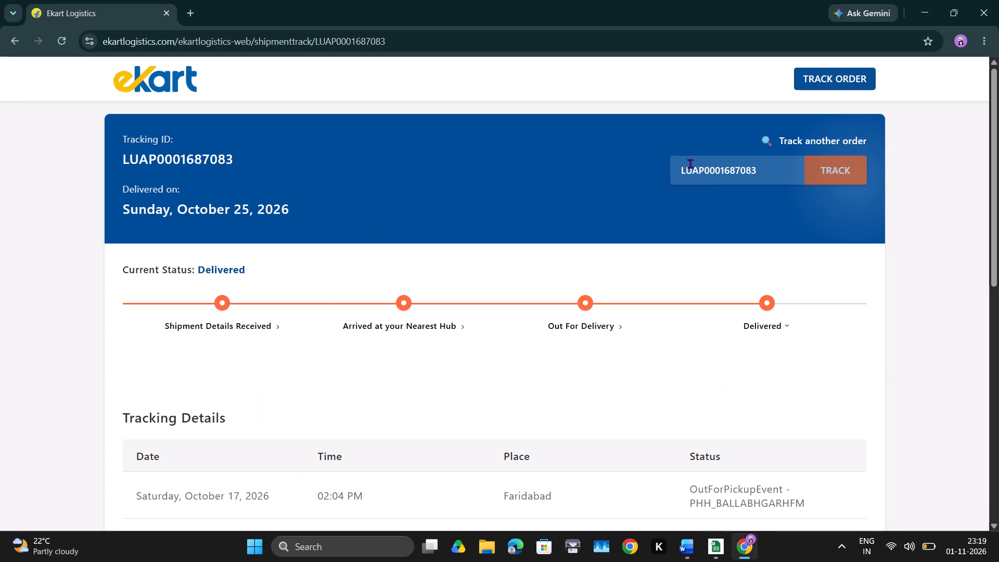
{"action": "triple_click", "coordinate": [736, 170]}
{"action": "key", "text": "ctrl+v"}
{"action": "key", "text": "Return"}
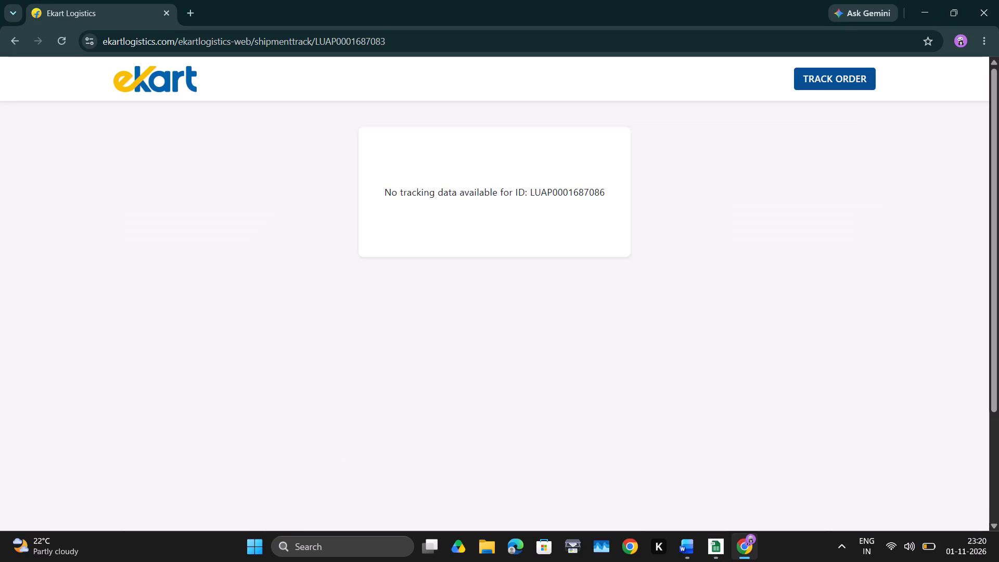
{"action": "key", "text": "shift+super+s"}
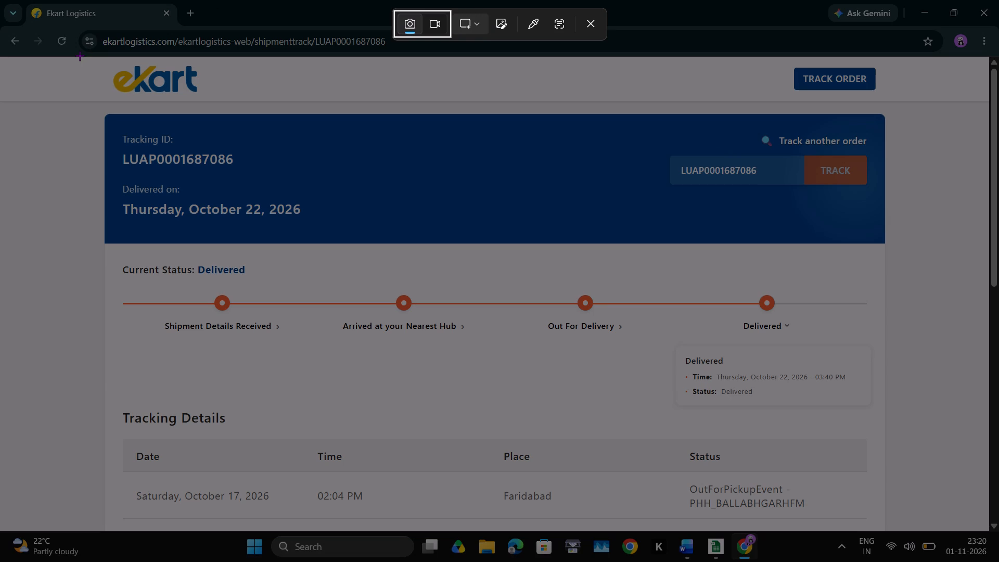
{"action": "left_click_drag", "start_coordinate": [78, 60], "coordinate": [442, 308]}
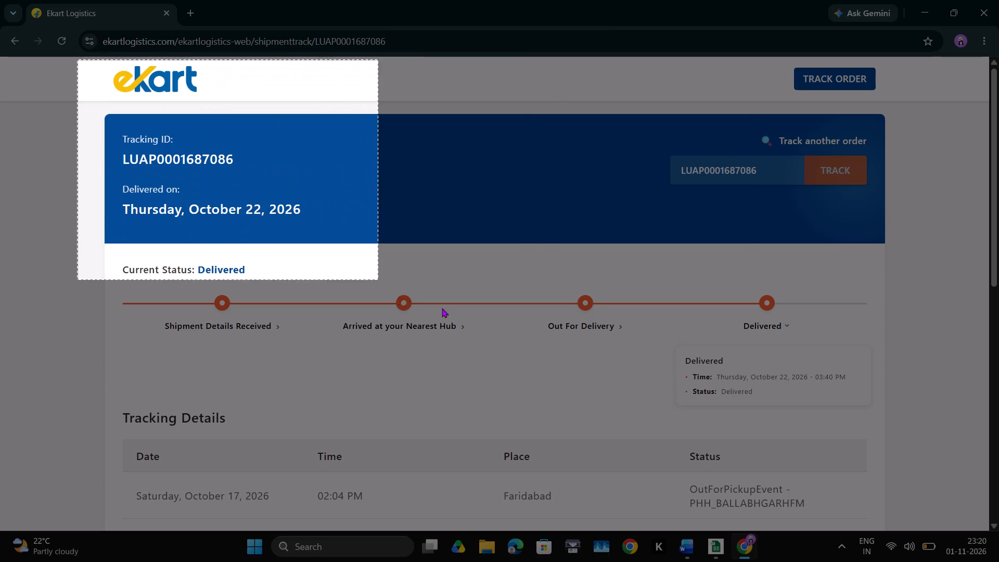
{"action": "left_click_drag", "start_coordinate": [442, 308], "coordinate": [911, 522]}
{"action": "key", "text": "alt+Tab"}
{"action": "key", "text": "alt+Tab"}
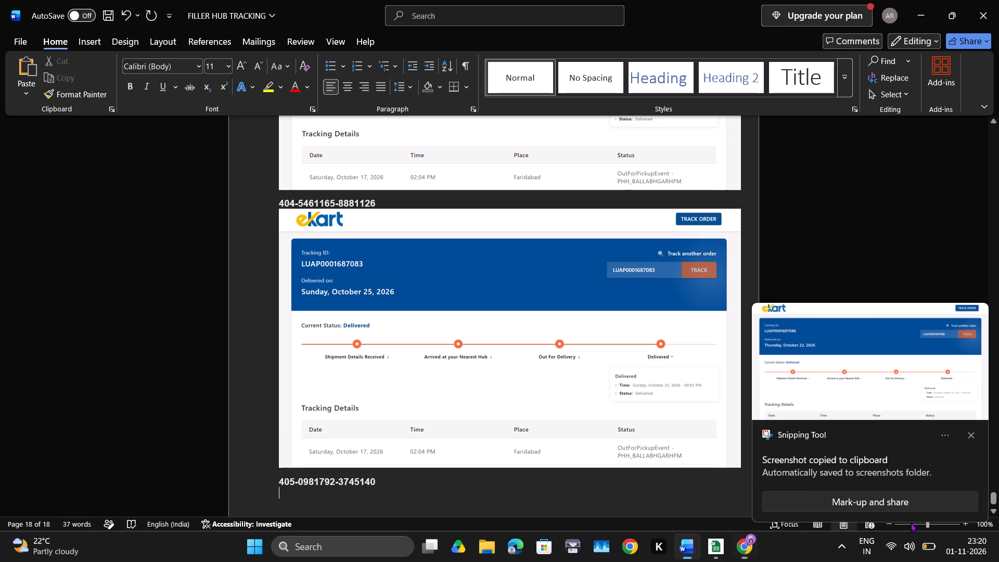
{"action": "key", "text": "ctrl+v"}
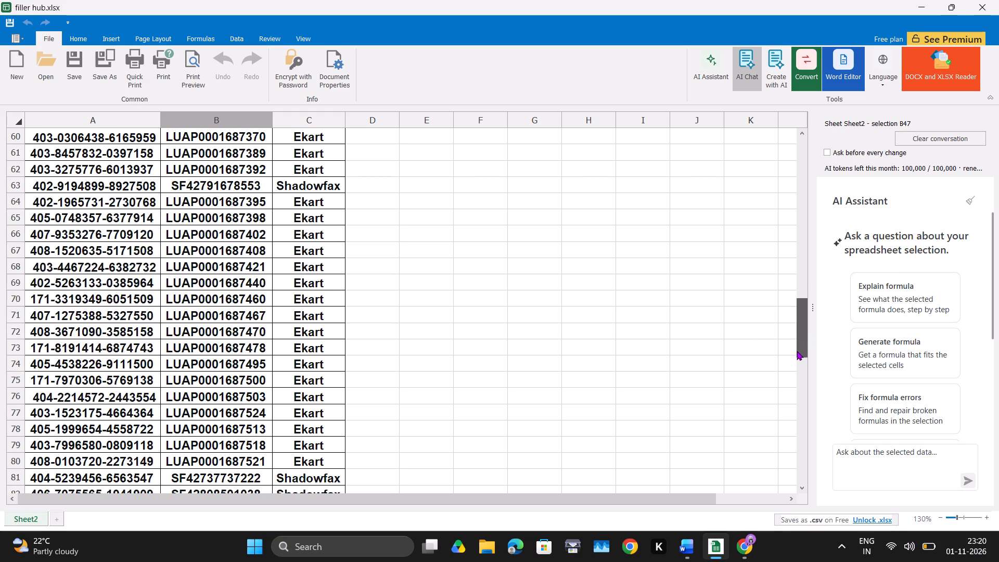
{"action": "left_click_drag", "start_coordinate": [797, 351], "coordinate": [796, 394]}
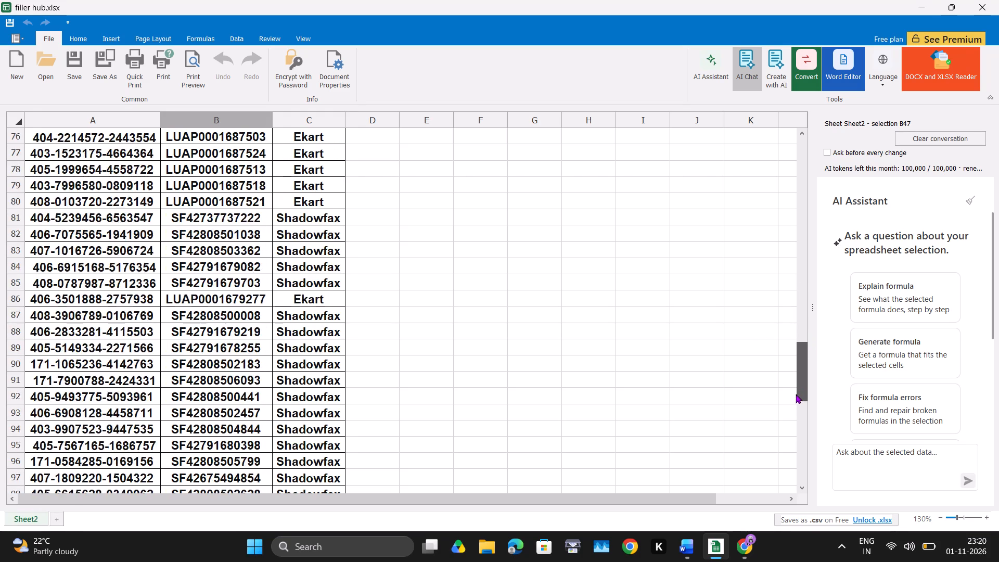
{"action": "left_click_drag", "start_coordinate": [796, 394], "coordinate": [813, 434]}
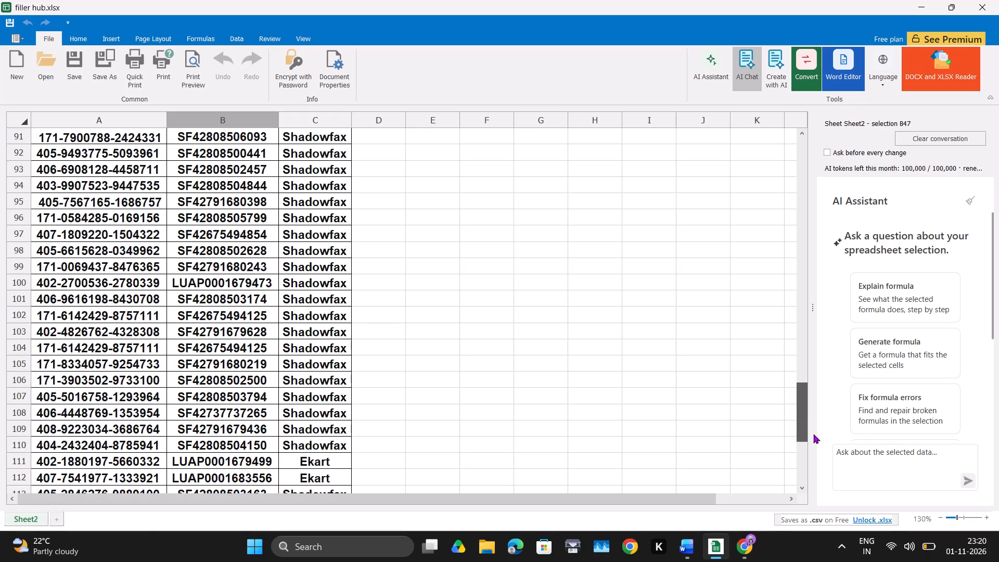
{"action": "left_click_drag", "start_coordinate": [813, 434], "coordinate": [819, 449]}
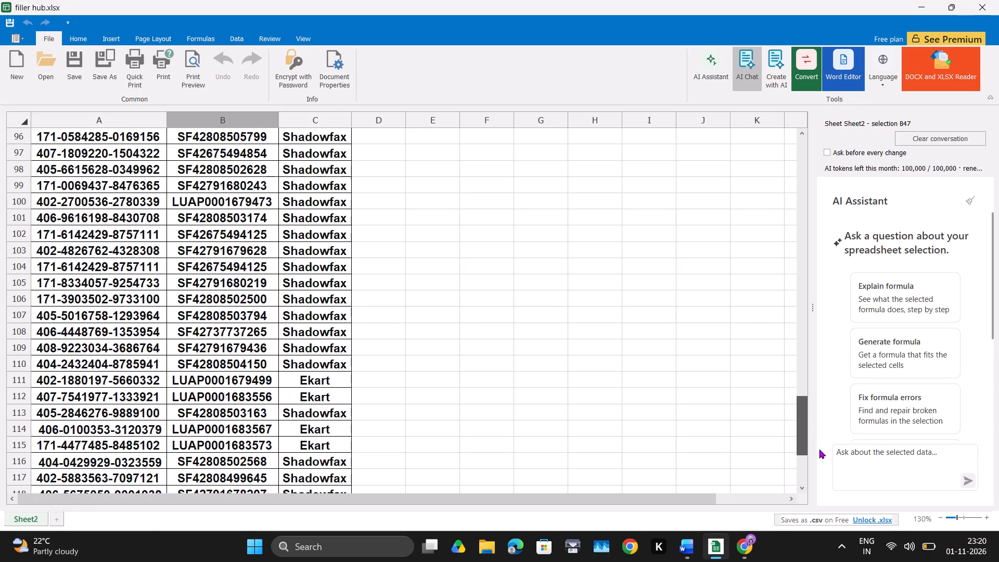
{"action": "left_click_drag", "start_coordinate": [819, 449], "coordinate": [828, 465]}
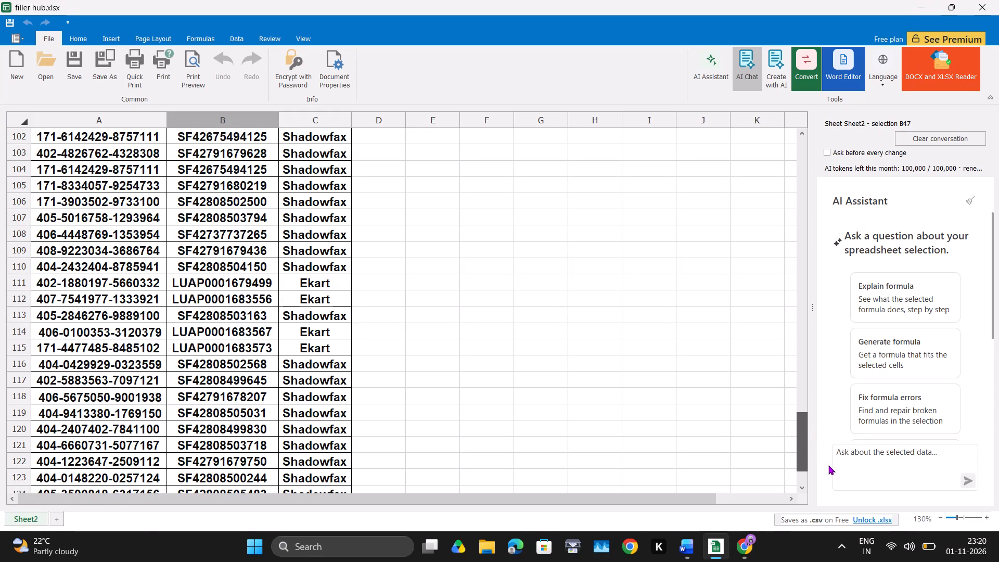
{"action": "left_click_drag", "start_coordinate": [828, 465], "coordinate": [796, 344]}
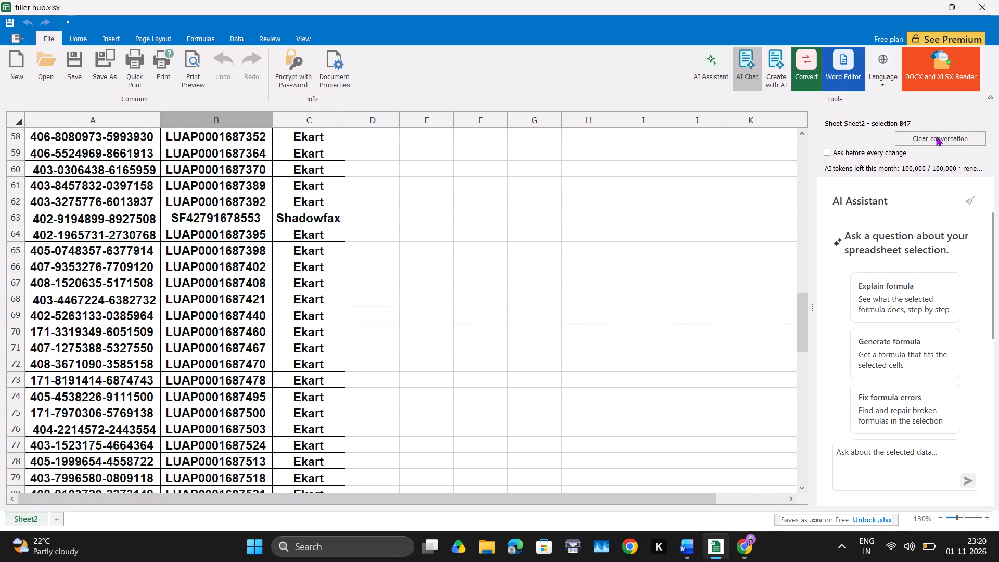
Close the filler hub spreadsheet.
{"action": "left_click", "coordinate": [990, 0]}
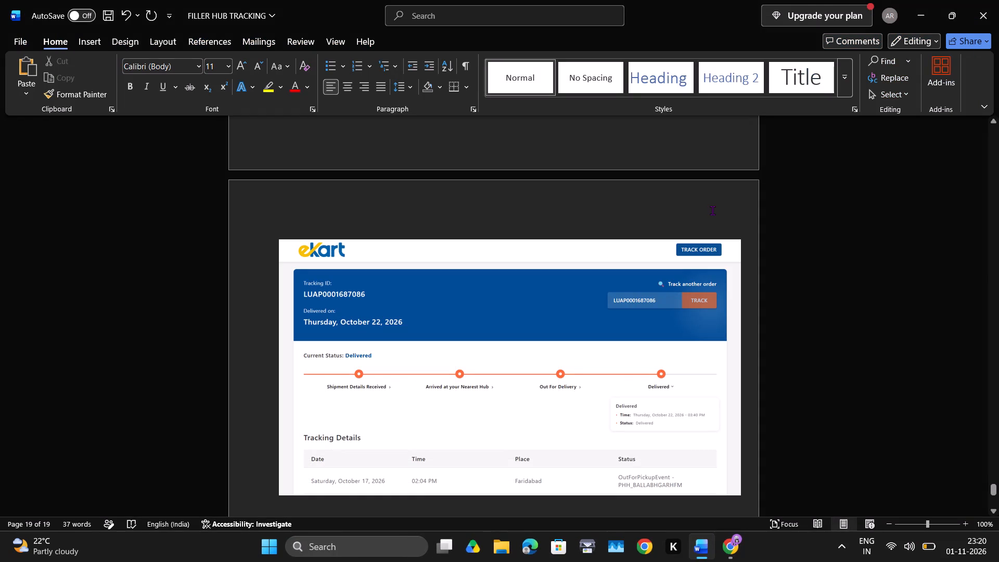
Skim the FILLER HUB TRACKING document in Word, save it and close it.
{"action": "scroll", "coordinate": [712, 210], "scroll_direction": "up", "scroll_amount": 11}
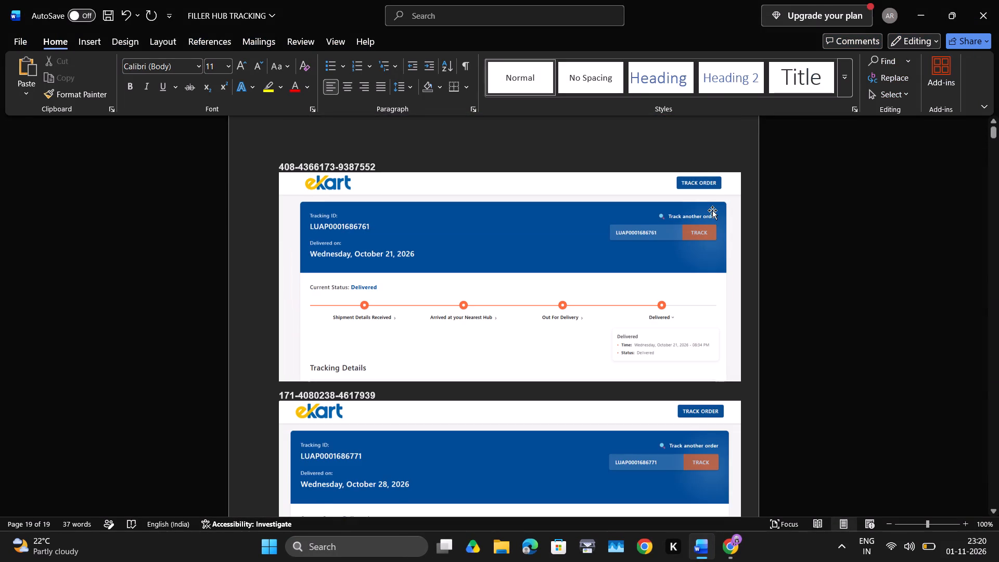
{"action": "scroll", "coordinate": [712, 210], "scroll_direction": "down", "scroll_amount": 3}
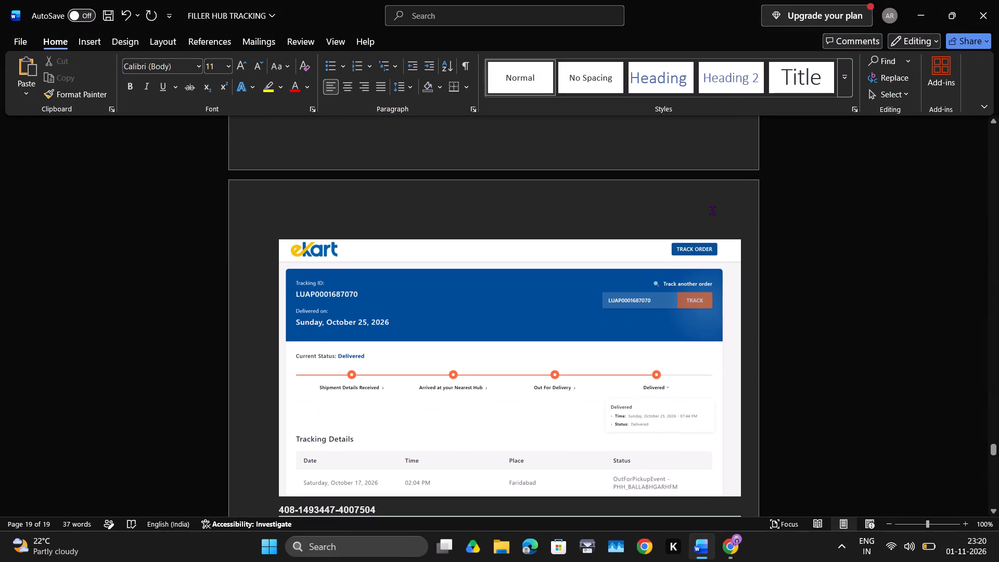
{"action": "key", "text": "ctrl+s"}
{"action": "left_click", "coordinate": [998, 8]}
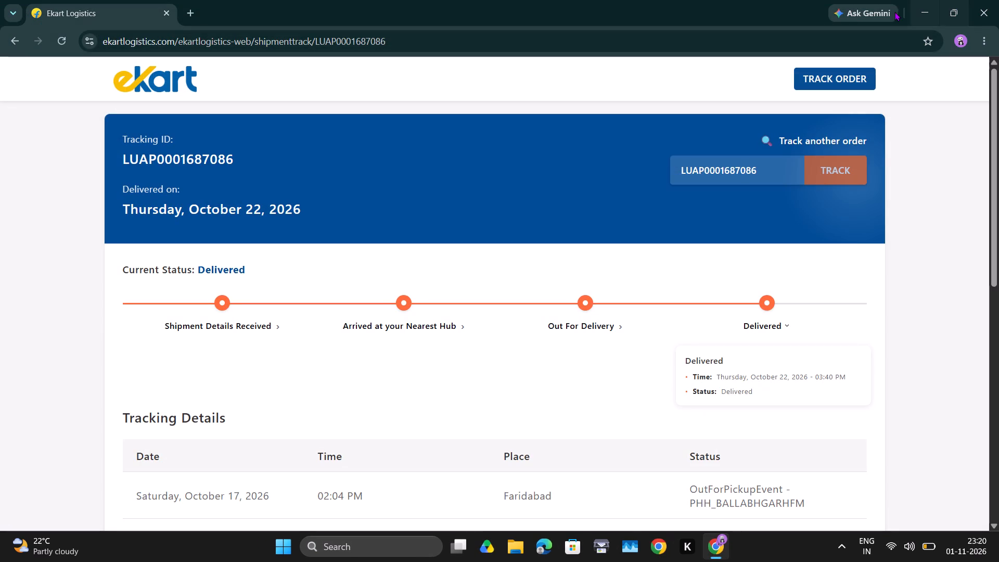
Search Google for "seller central amazon" in a new Chrome tab.
{"action": "left_click", "coordinate": [187, 7]}
{"action": "type", "text": "sel"}
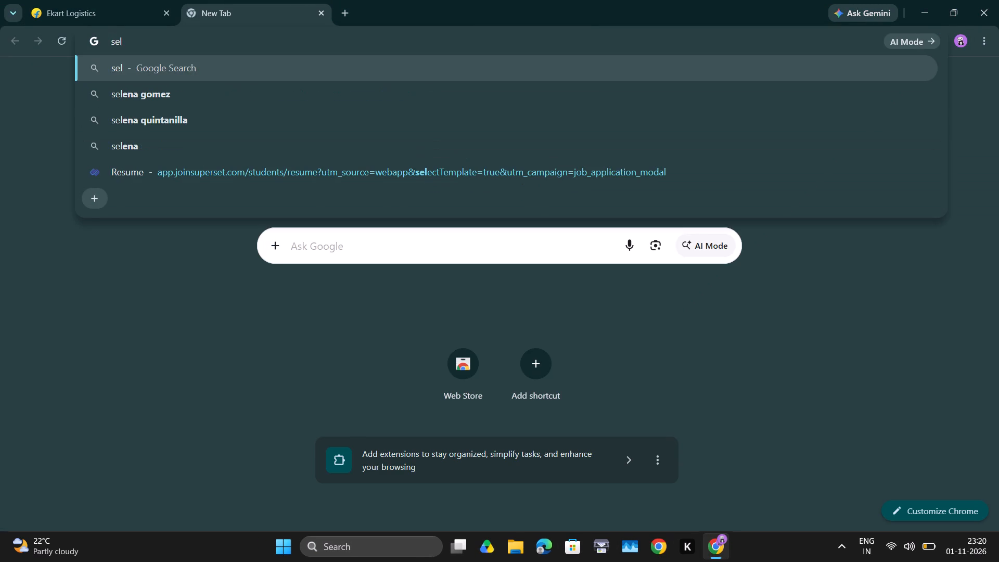
{"action": "type", "text": "ler"}
{"action": "key", "text": "space"}
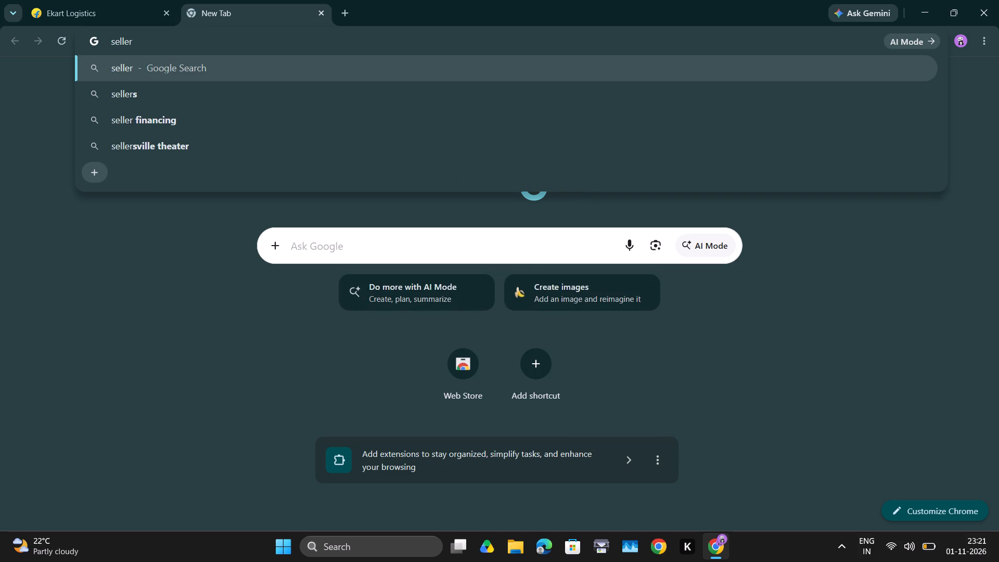
{"action": "type", "text": "cwn"}
{"action": "key", "text": "BackSpace"}
{"action": "key", "text": "BackSpace"}
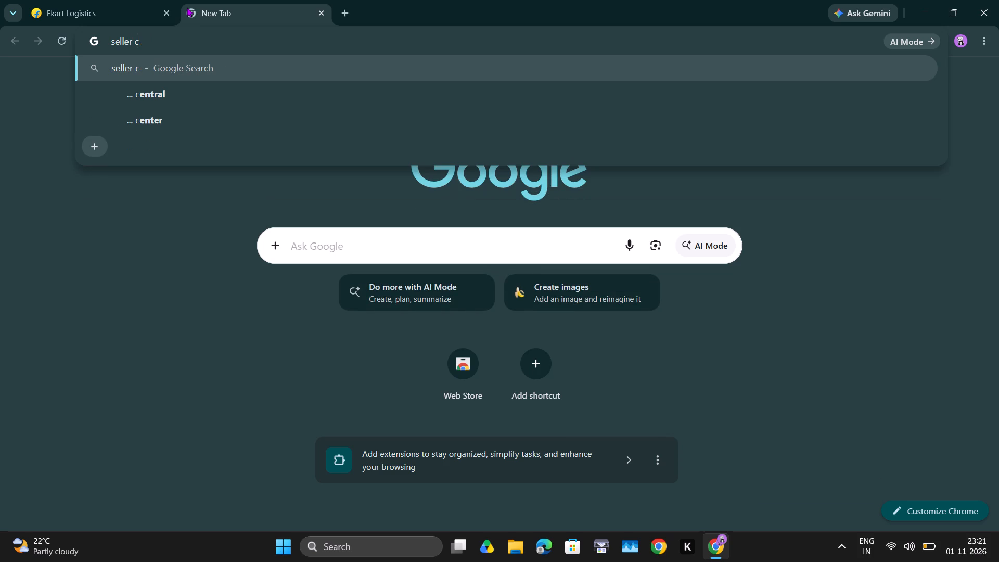
{"action": "type", "text": "entral amazo"}
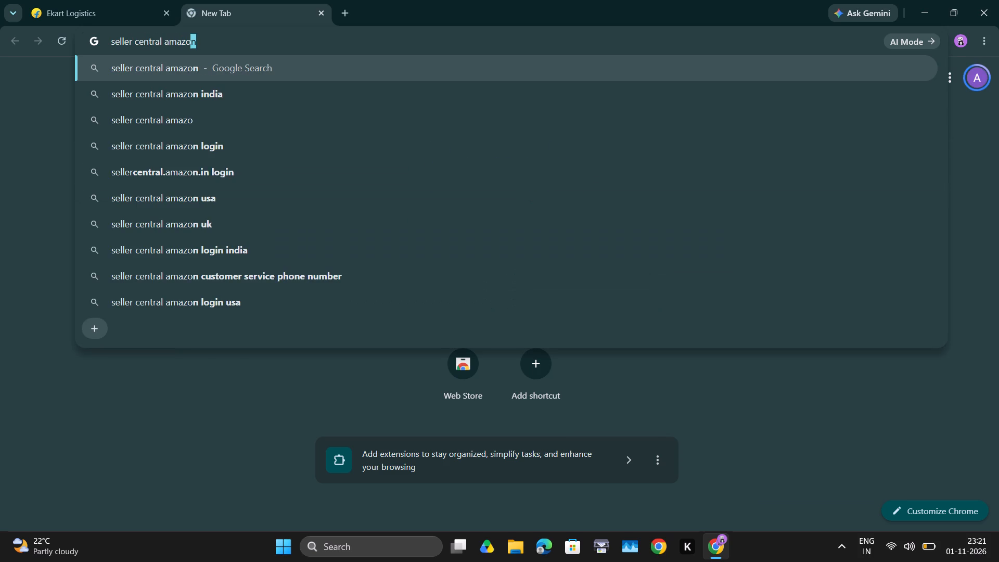
{"action": "key", "text": "Return"}
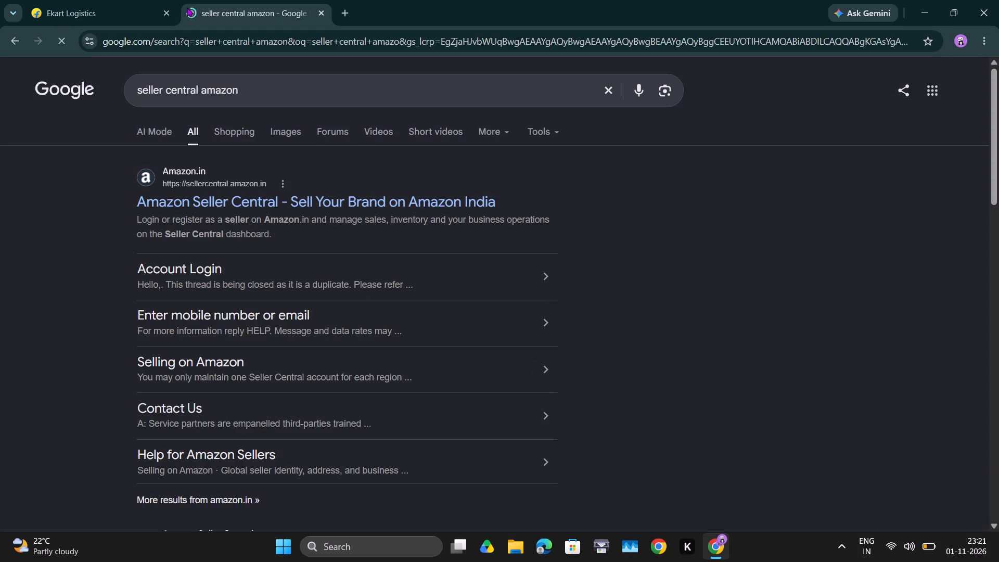
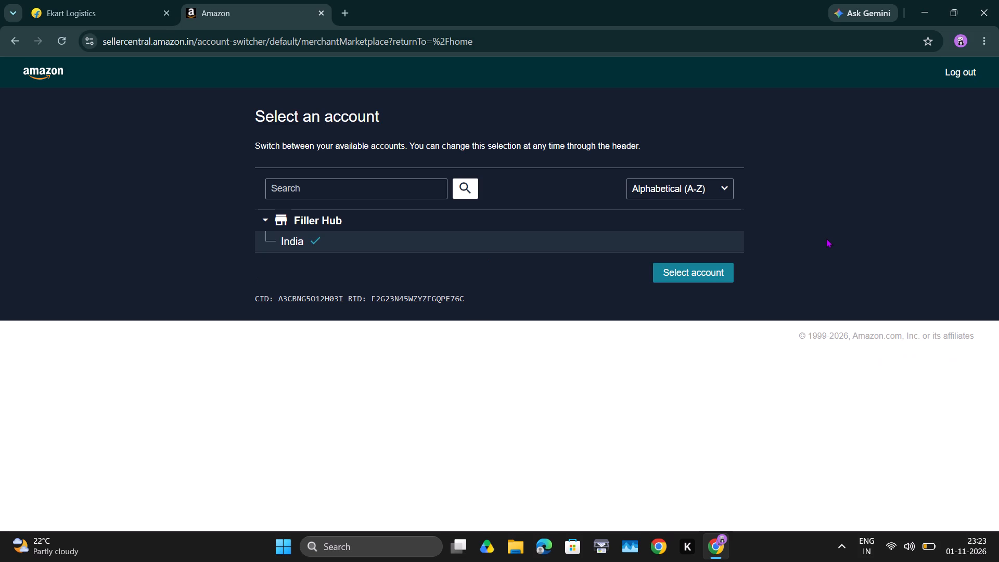
Continue into Seller Central with the Filler Hub account for the India marketplace.
{"action": "left_click", "coordinate": [724, 266]}
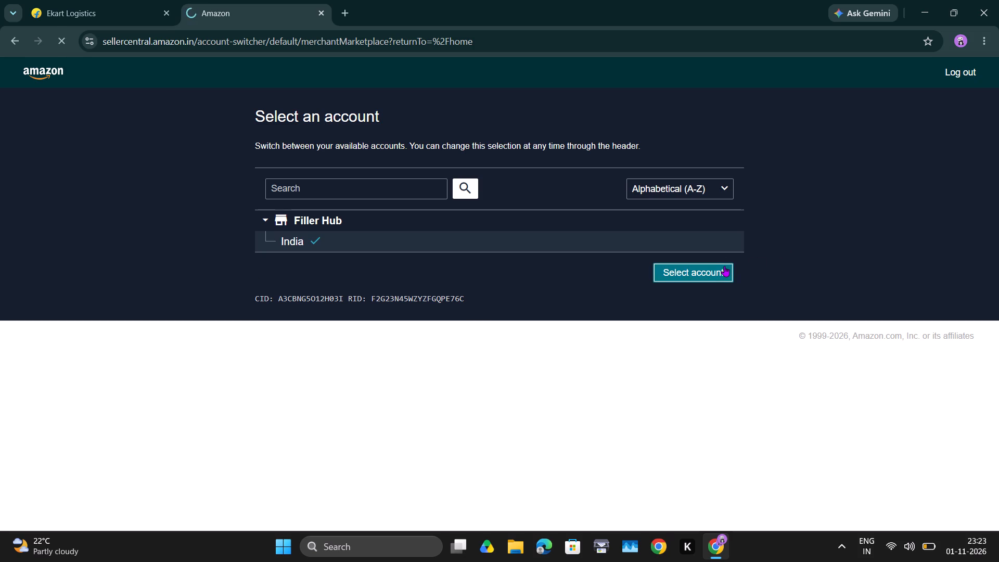
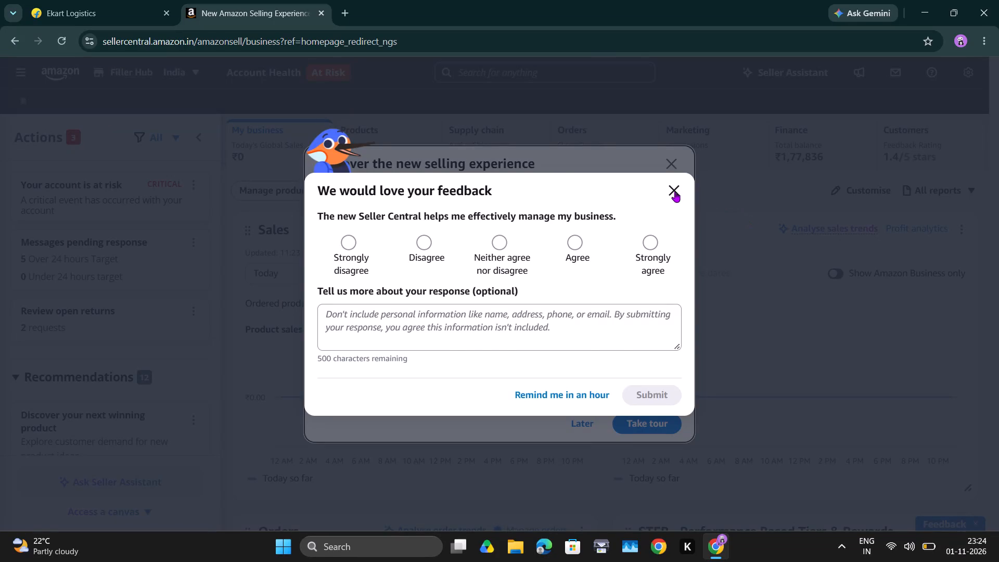
Dismiss the feedback survey and the new selling experience tour prompt covering the Seller Central home page.
{"action": "left_click", "coordinate": [675, 191]}
{"action": "left_click", "coordinate": [674, 170]}
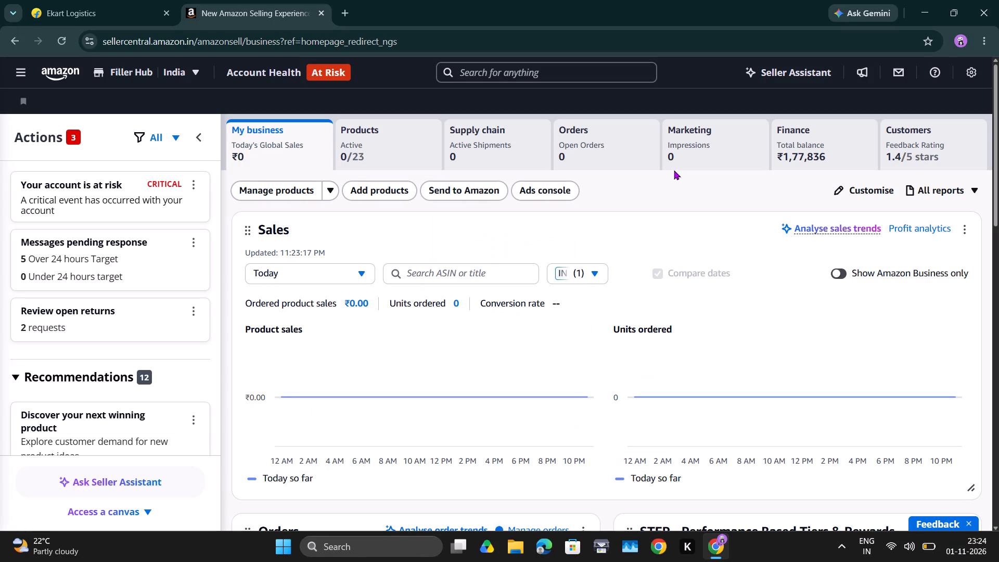
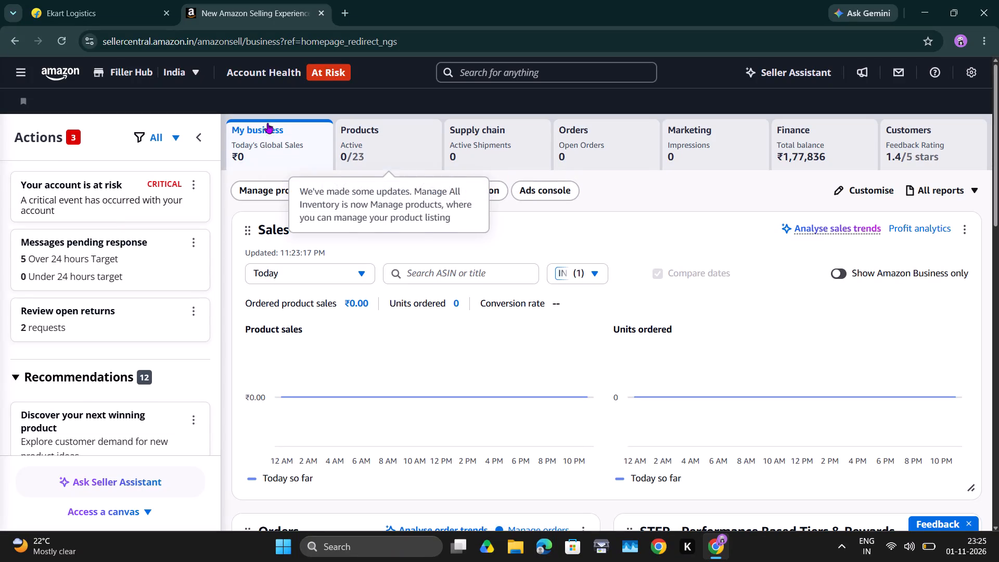
Open the Manage account health page for the Filler Hub seller account.
{"action": "left_click", "coordinate": [21, 74]}
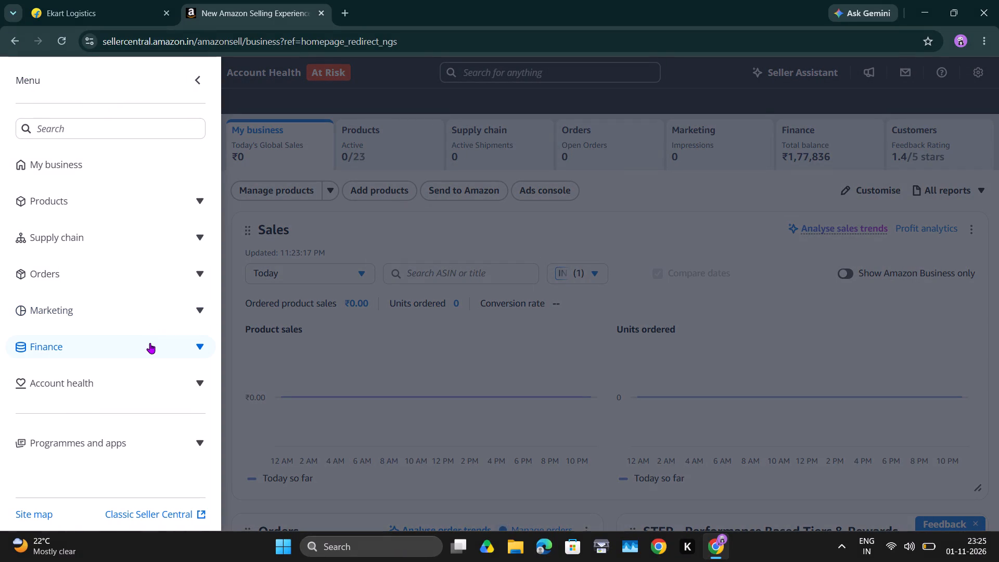
{"action": "left_click", "coordinate": [137, 377]}
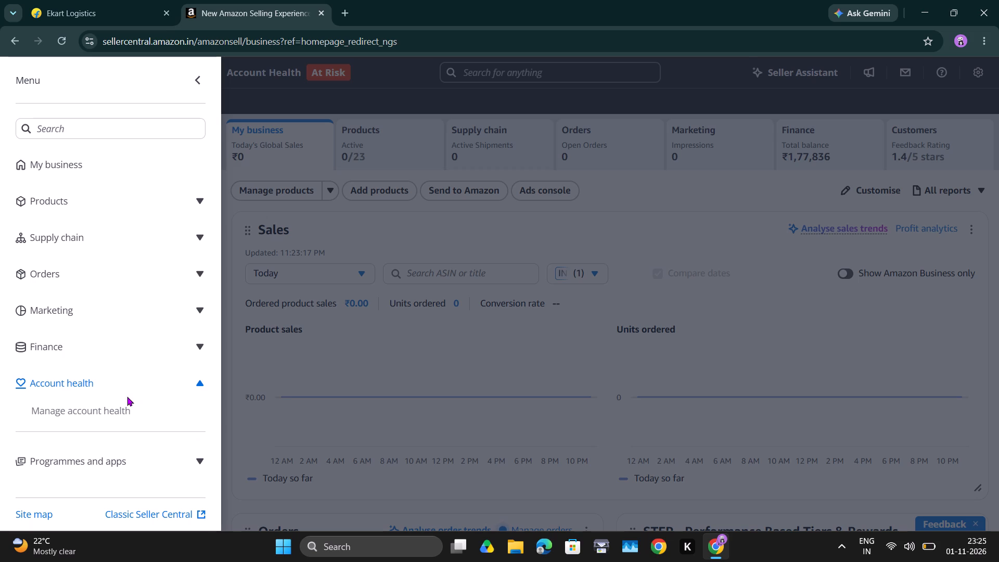
{"action": "left_click", "coordinate": [123, 405]}
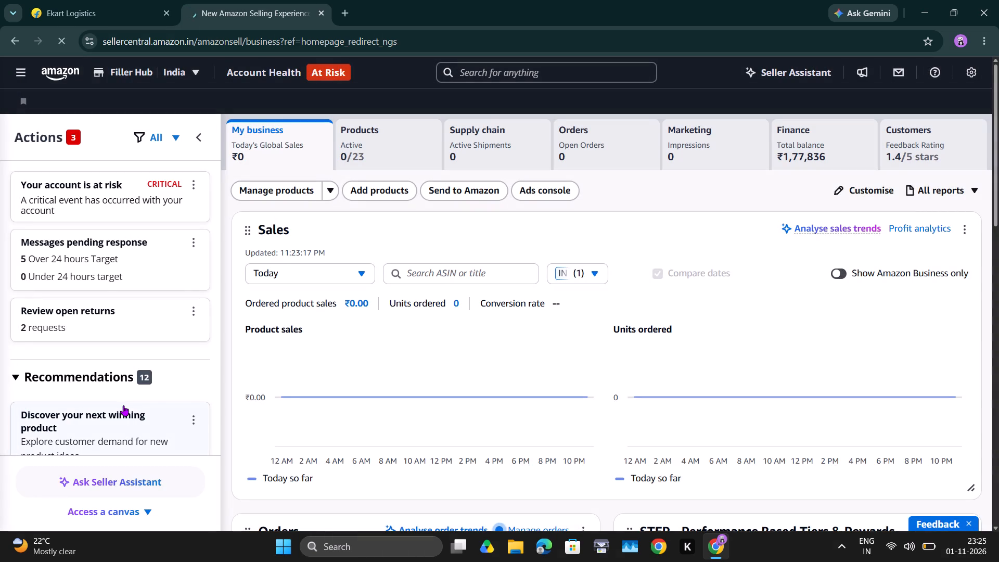
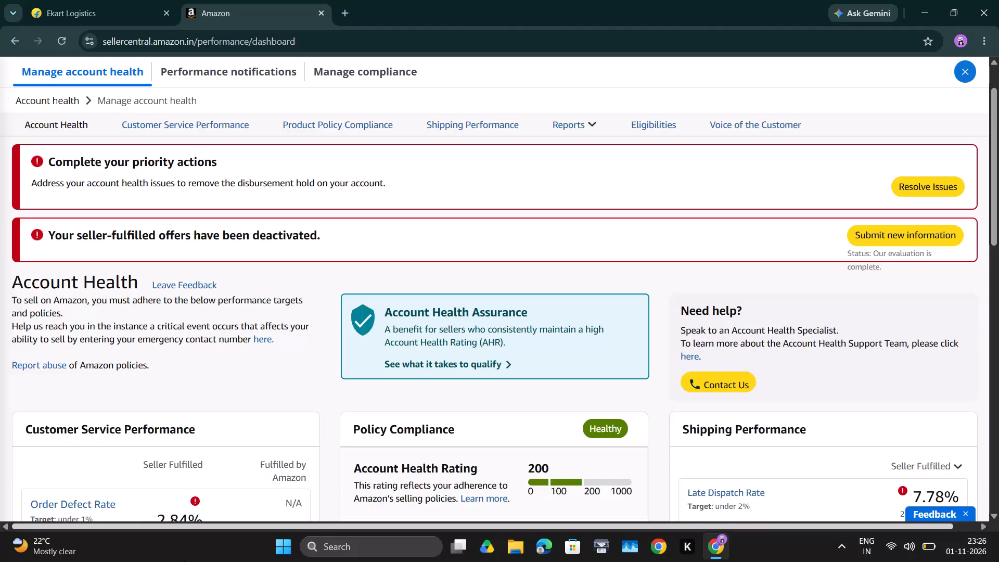
Search Windows for "wh" to find the WhatsApp app.
{"action": "left_click", "coordinate": [355, 550]}
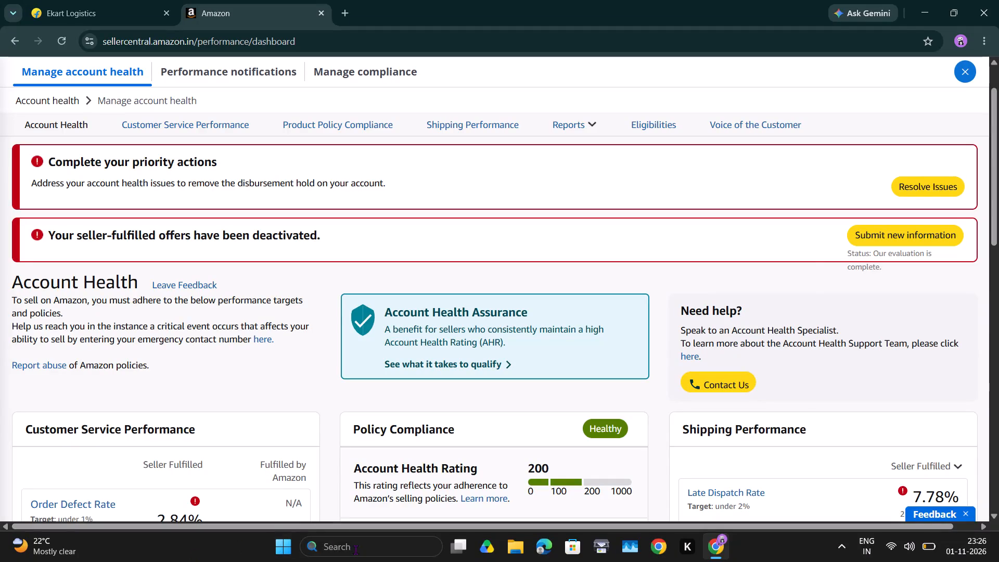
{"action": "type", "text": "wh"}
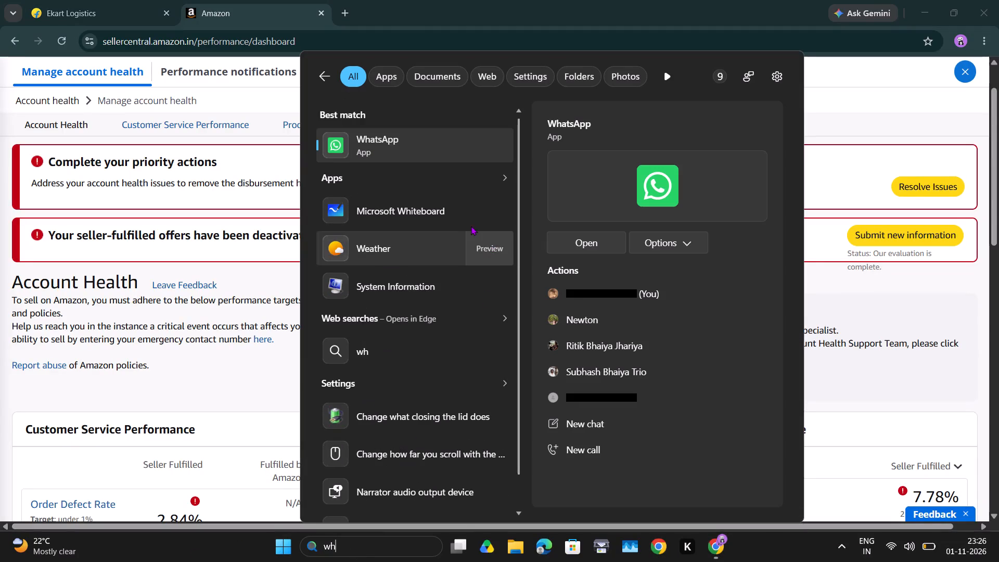
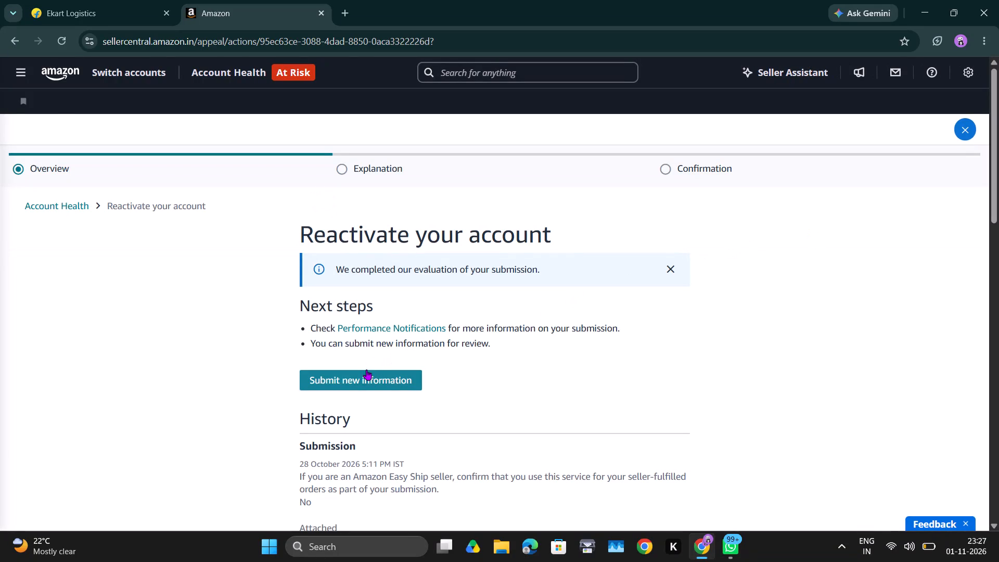
Start submitting new information on the Reactivate your account page.
{"action": "scroll", "coordinate": [425, 359], "scroll_direction": "down", "scroll_amount": 1}
{"action": "left_click", "coordinate": [393, 335]}
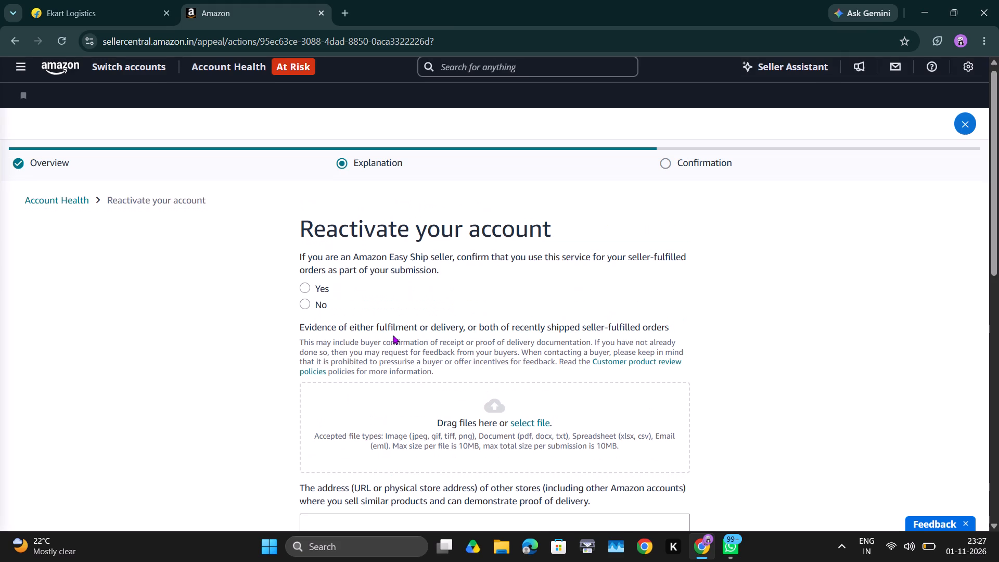
Answer No to the question about using Amazon Easy Ship for seller-fulfilled orders.
{"action": "scroll", "coordinate": [433, 331], "scroll_direction": "down", "scroll_amount": 1}
{"action": "left_click", "coordinate": [318, 257]}
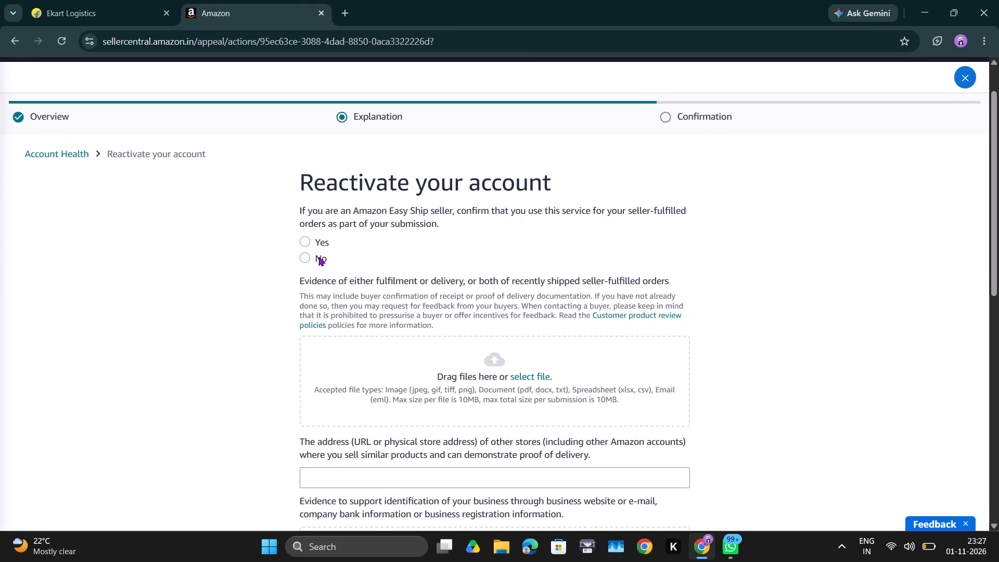
Open the file chooser for the evidence of fulfilment or delivery of recently shipped seller-fulfilled orders.
{"action": "left_click", "coordinate": [494, 359]}
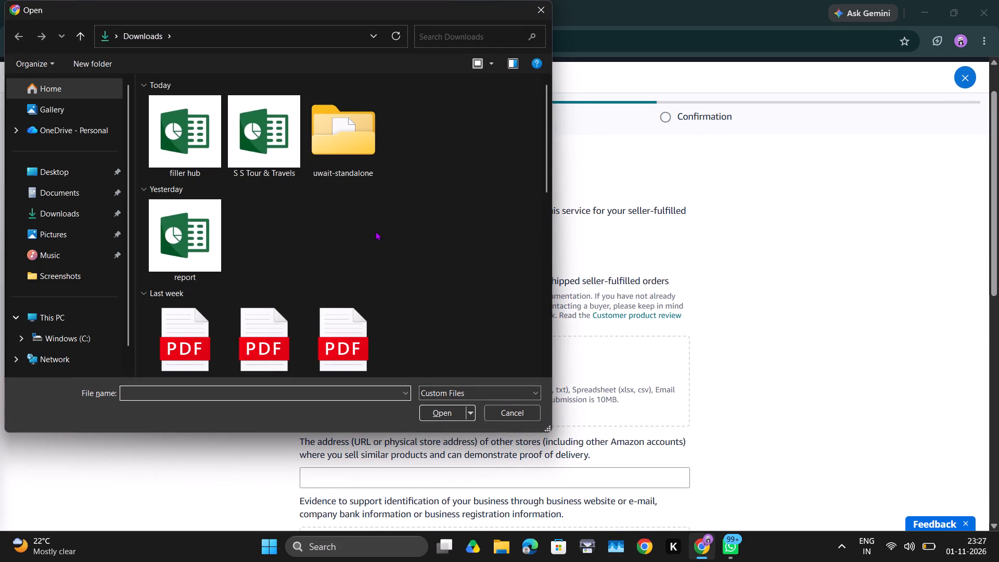
Look for the filler hub tracking file in the upload dialog, checking Downloads and Home and searching Home for "filler".
{"action": "left_click", "coordinate": [85, 215]}
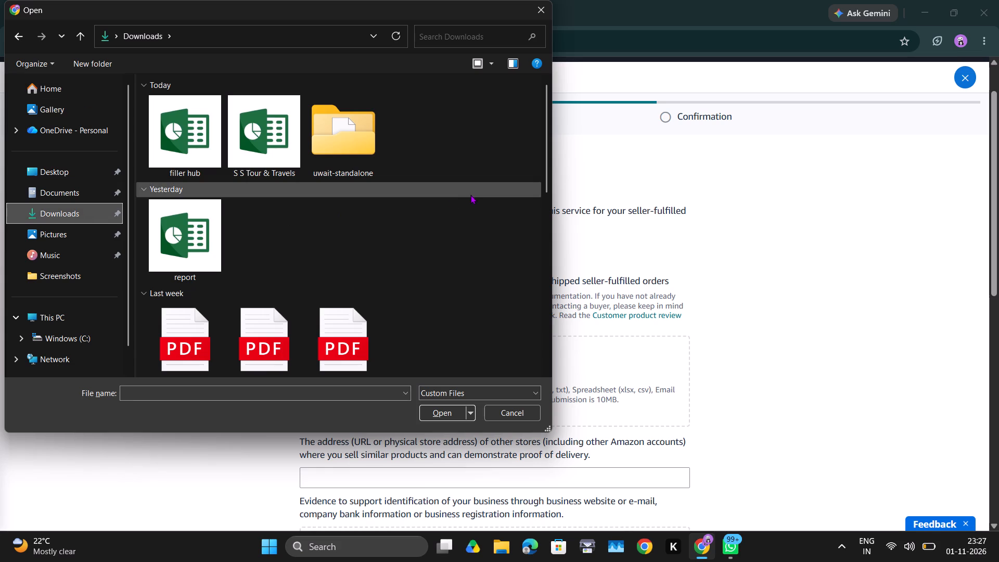
{"action": "left_click", "coordinate": [544, 203]}
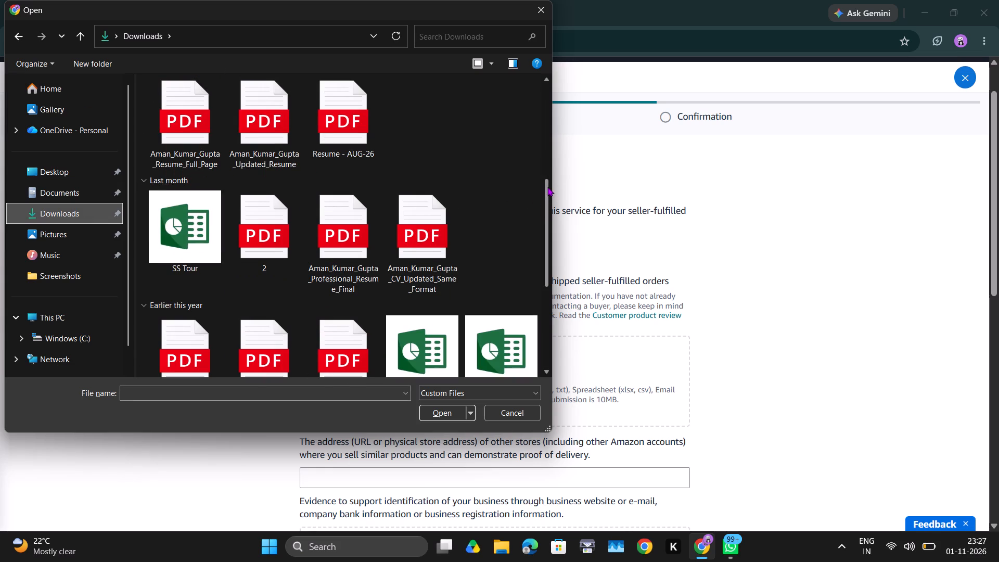
{"action": "left_click_drag", "start_coordinate": [547, 187], "coordinate": [546, 156]}
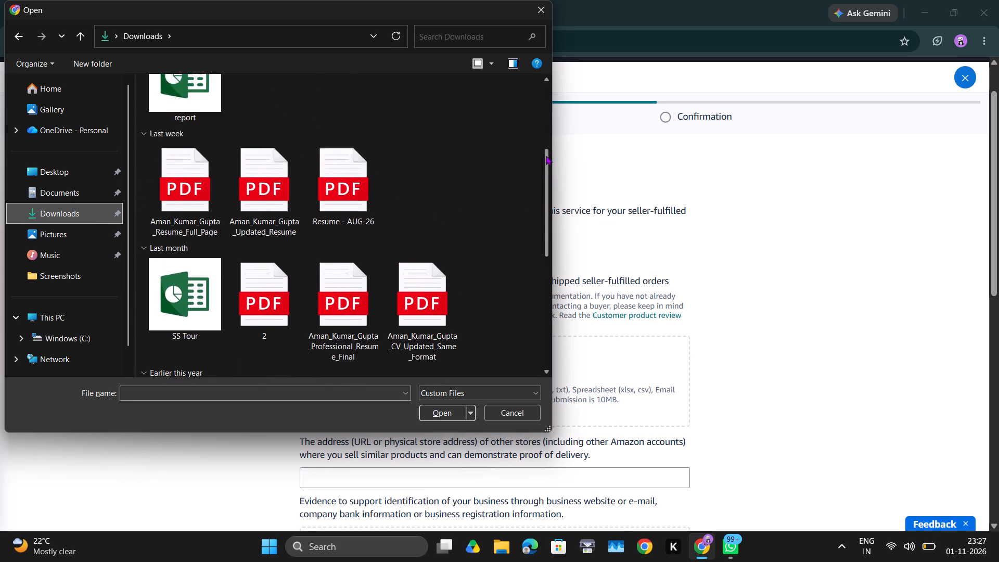
{"action": "left_click_drag", "start_coordinate": [546, 156], "coordinate": [538, 0]}
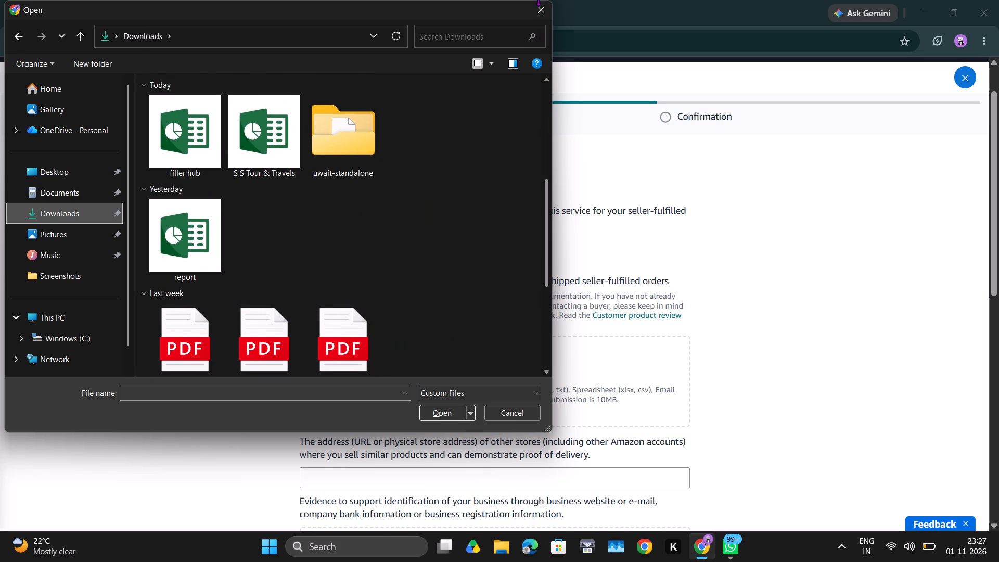
{"action": "left_click", "coordinate": [84, 83]}
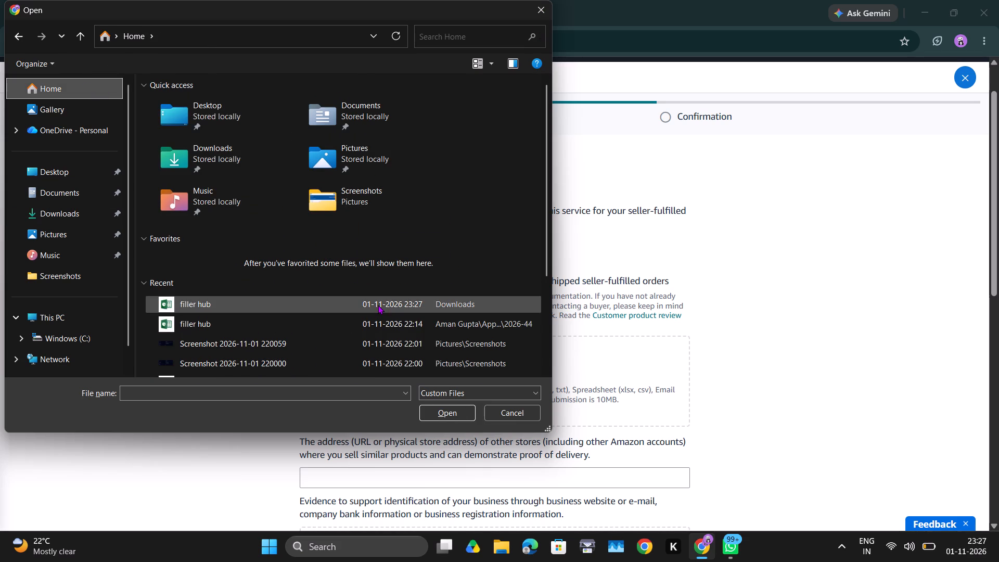
{"action": "left_click", "coordinate": [545, 286]}
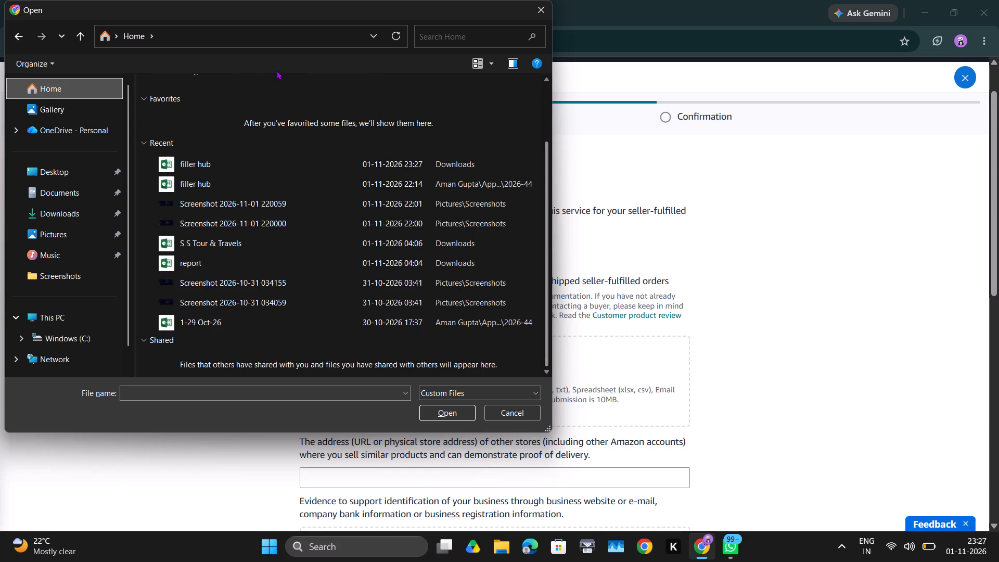
{"action": "left_click", "coordinate": [464, 37]}
{"action": "type", "text": "filler"}
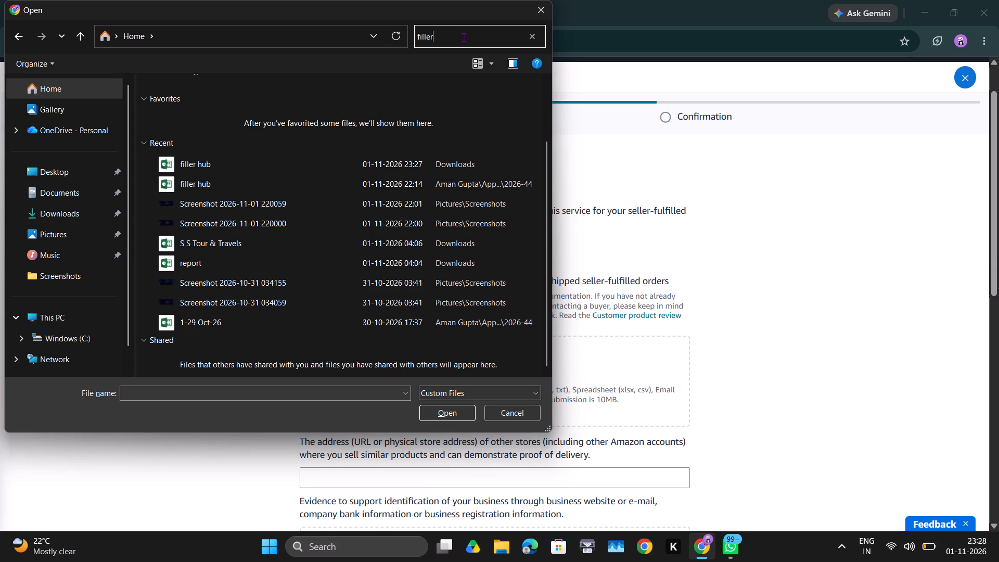
{"action": "key", "text": "Return"}
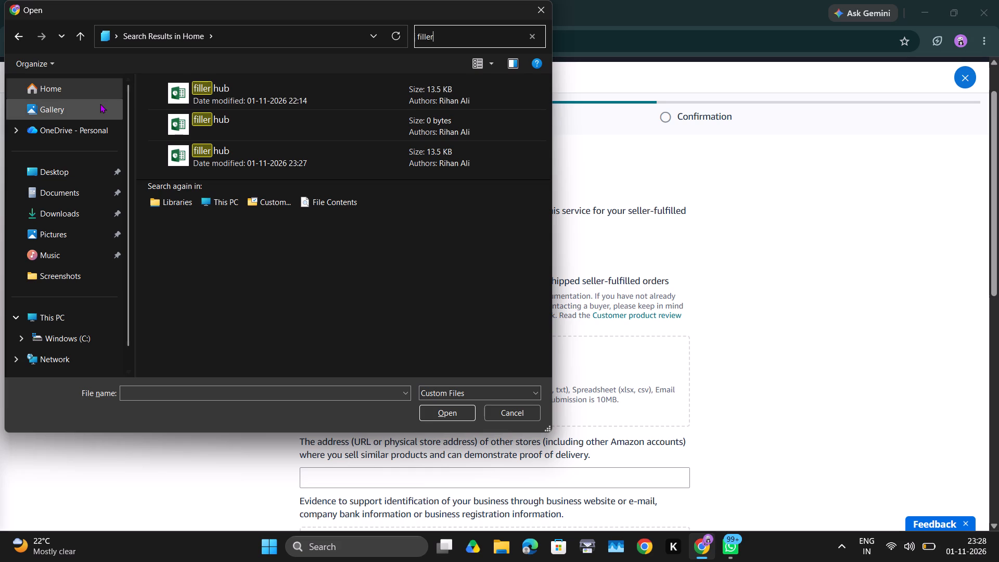
{"action": "left_click", "coordinate": [23, 34]}
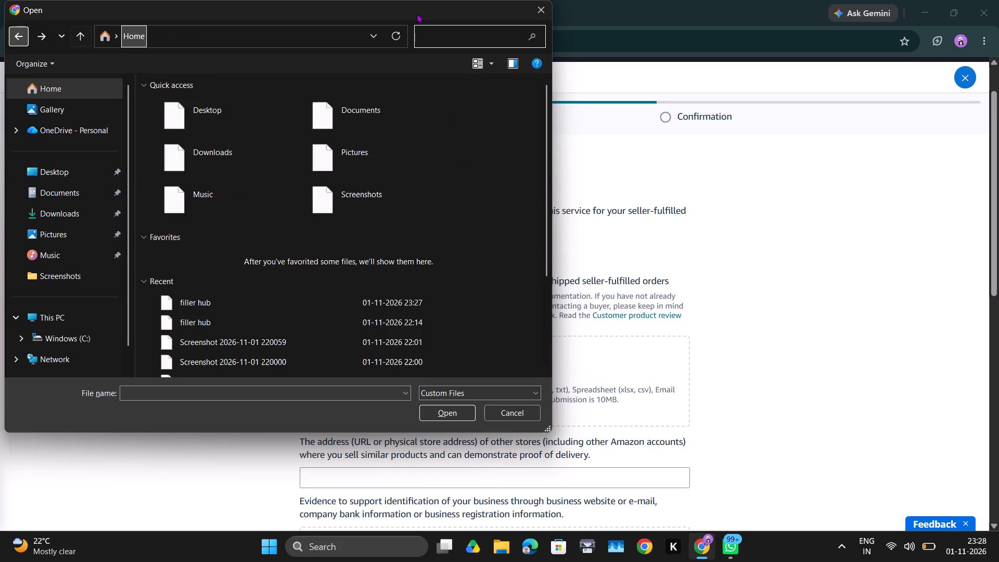
{"action": "left_click", "coordinate": [544, 14]}
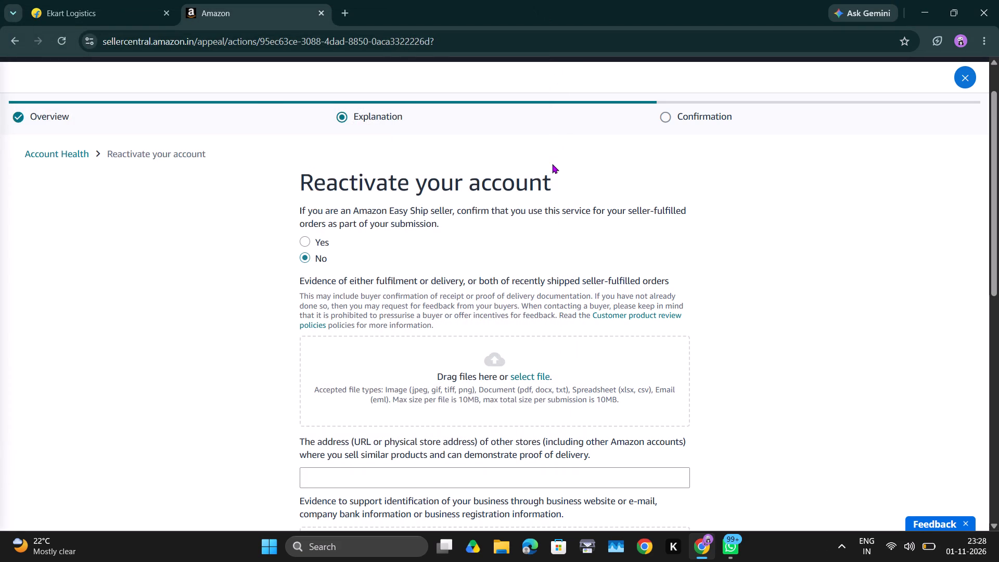
Switch to File Explorer and look through the Downloads folder for the filler hub tracking document.
{"action": "left_click", "coordinate": [500, 546]}
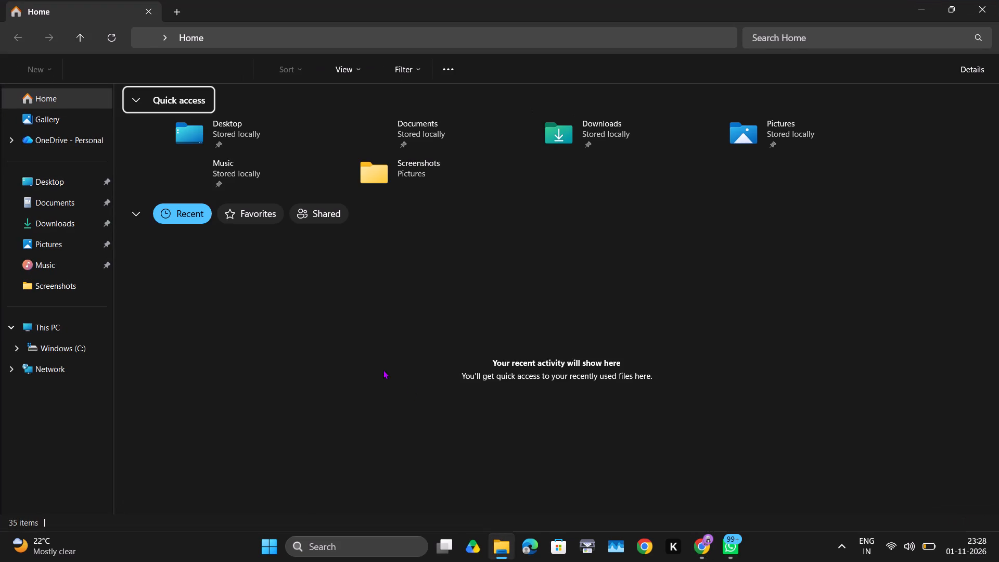
{"action": "left_click", "coordinate": [68, 216]}
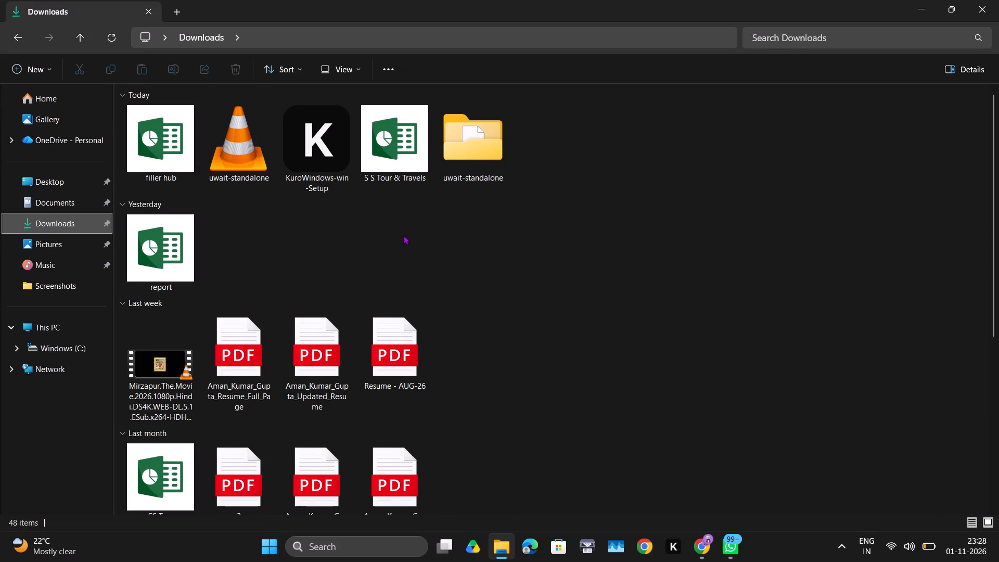
{"action": "scroll", "coordinate": [403, 235], "scroll_direction": "down", "scroll_amount": 3}
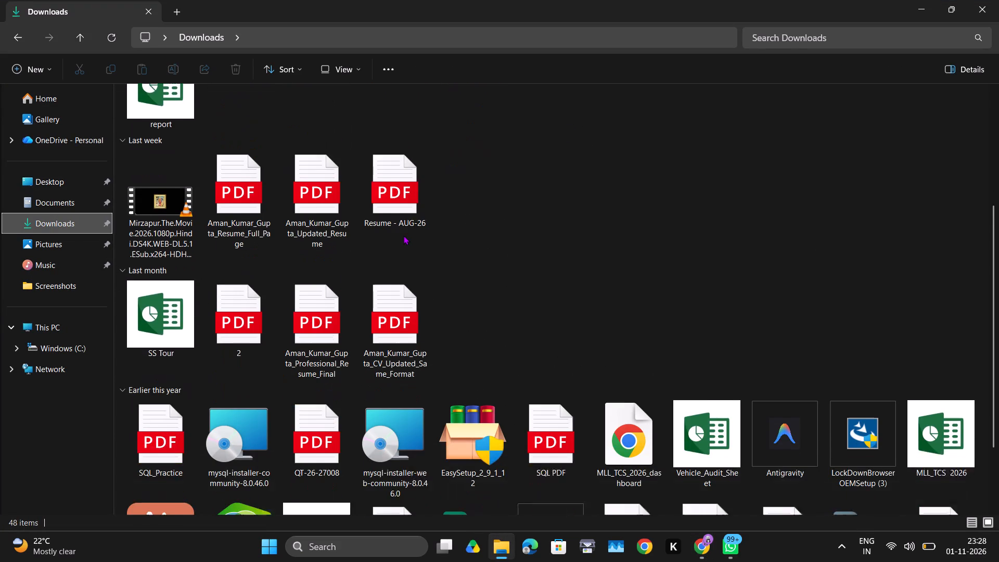
{"action": "scroll", "coordinate": [403, 235], "scroll_direction": "down", "scroll_amount": 1}
{"action": "scroll", "coordinate": [403, 235], "scroll_direction": "up", "scroll_amount": 1}
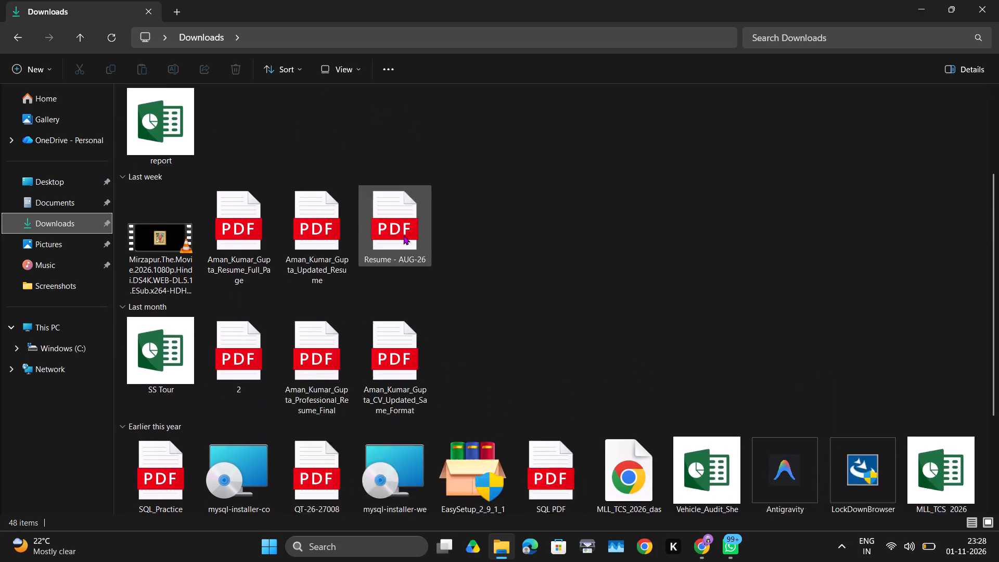
{"action": "scroll", "coordinate": [403, 235], "scroll_direction": "up", "scroll_amount": 3}
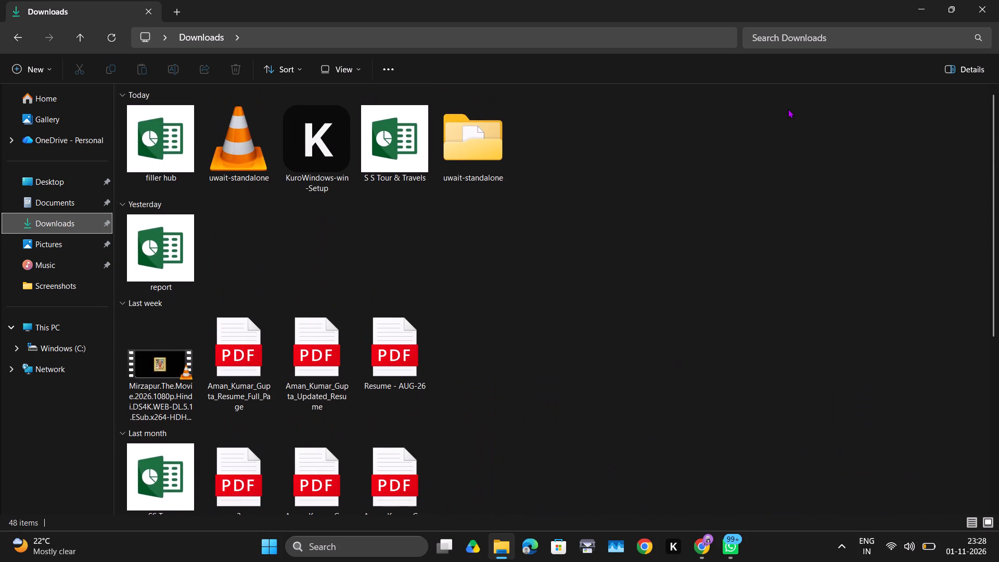
Search the Downloads folder for "filler", clear the search and return to the Reactivate your account form in Chrome.
{"action": "left_click", "coordinate": [861, 43]}
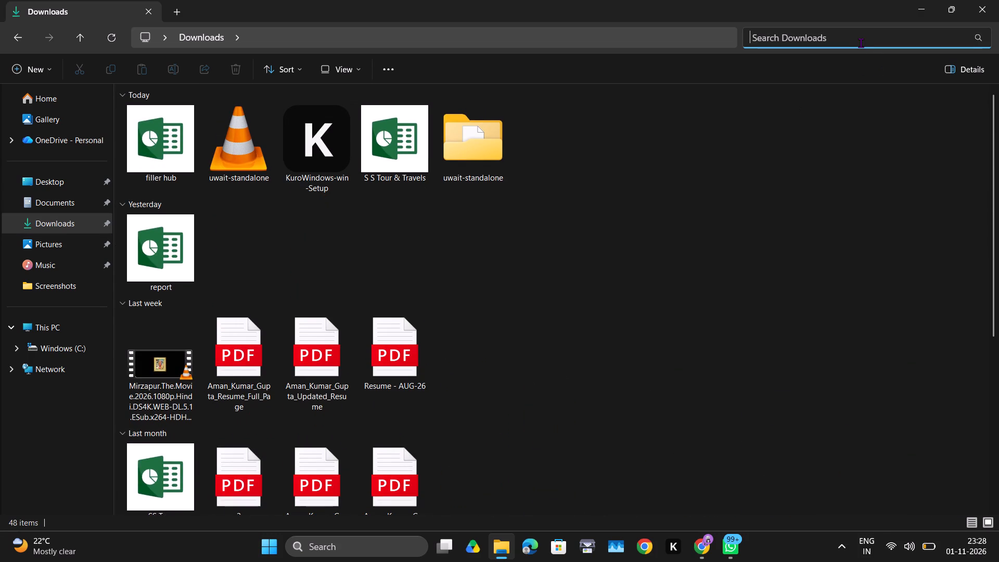
{"action": "type", "text": "fi"}
{"action": "type", "text": "lle"}
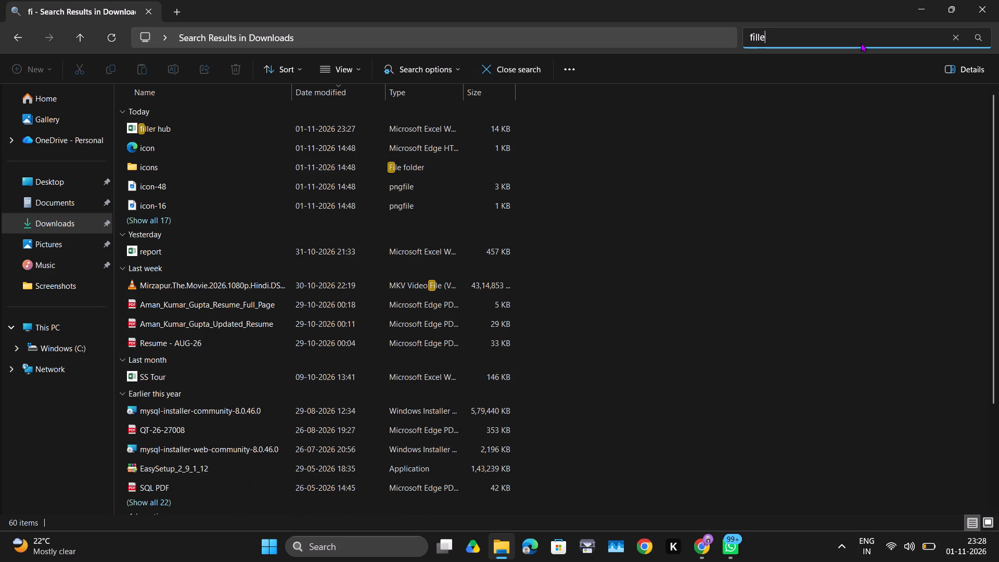
{"action": "key", "text": "r"}
{"action": "key", "text": "BackSpace"}
{"action": "key", "text": "BackSpace"}
{"action": "key", "text": "BackSpace"}
{"action": "key", "text": "BackSpace"}
{"action": "key", "text": "BackSpace"}
{"action": "key", "text": "BackSpace"}
{"action": "key", "text": "BackSpace"}
{"action": "key", "text": "BackSpace"}
{"action": "key", "text": "BackSpace"}
{"action": "key", "text": "BackSpace"}
{"action": "key", "text": "BackSpace"}
{"action": "key", "text": "BackSpace"}
{"action": "key", "text": "BackSpace"}
{"action": "key", "text": "BackSpace"}
{"action": "key", "text": "BackSpace"}
{"action": "key", "text": "BackSpace"}
{"action": "key", "text": "BackSpace"}
{"action": "key", "text": "BackSpace"}
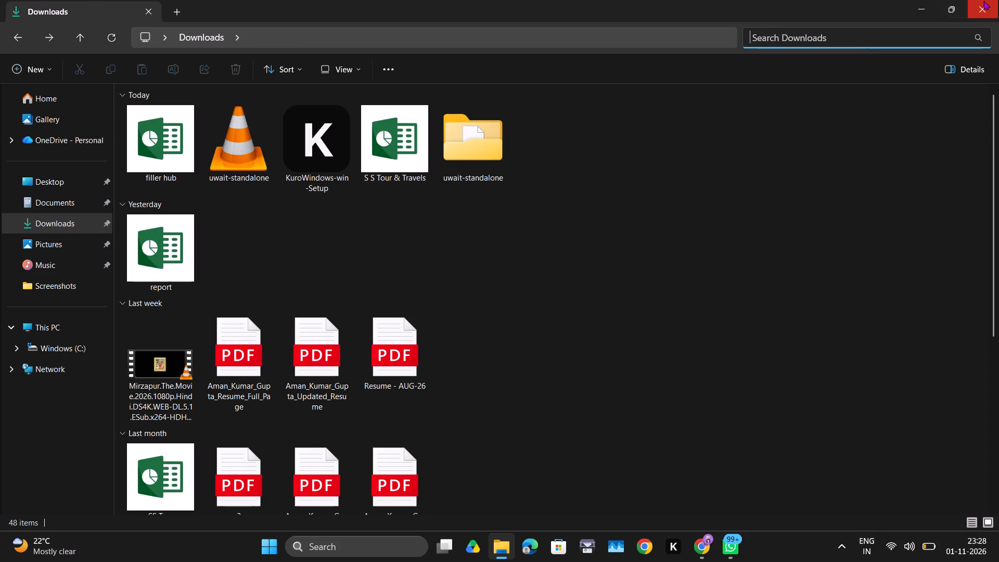
{"action": "left_click", "coordinate": [983, 1]}
{"action": "key", "text": "alt+Tab"}
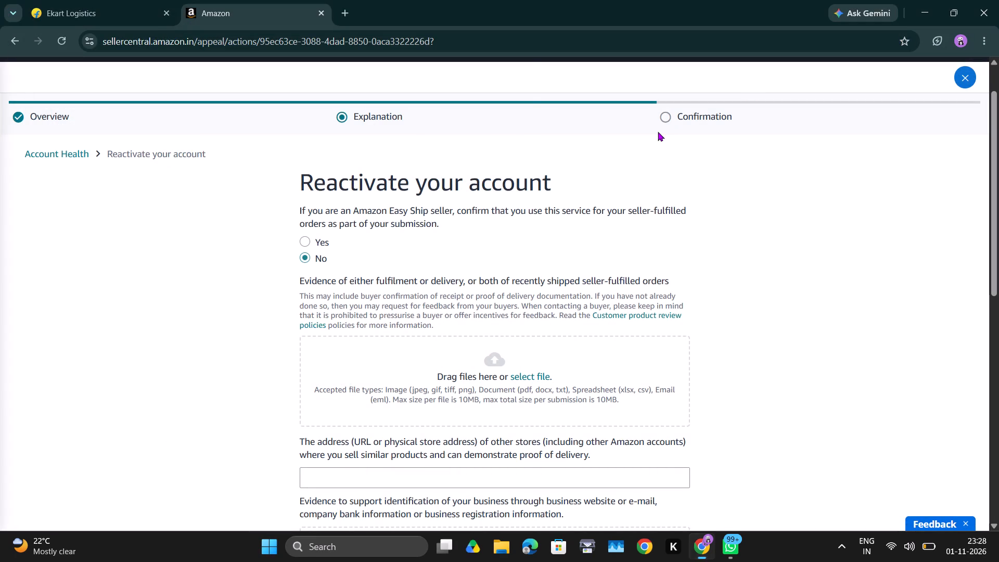
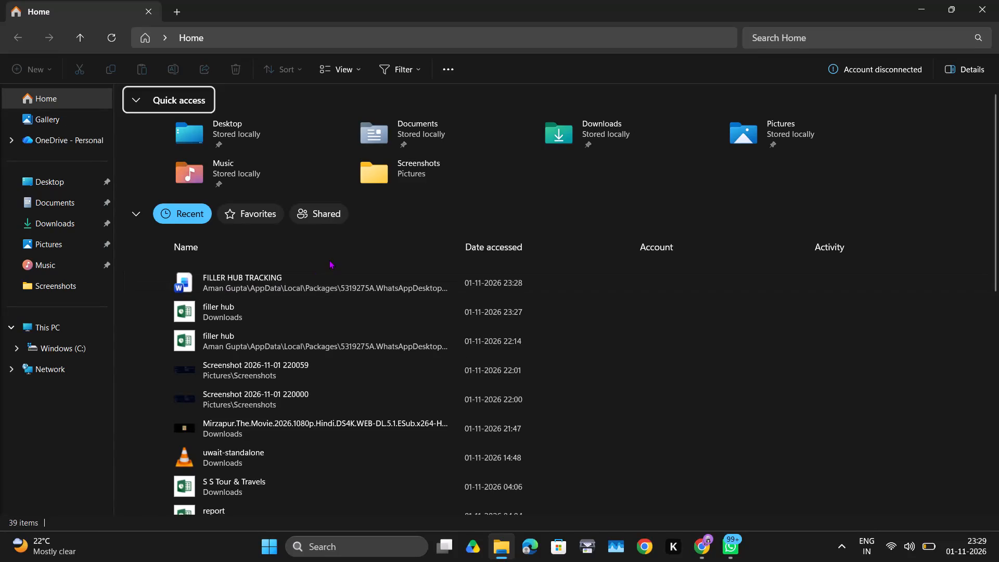
Close File Explorer, return to the appeal form in Chrome and attach the recent FILLER HUB TRACKING document as fulfilment or delivery evidence.
{"action": "left_click", "coordinate": [994, 0]}
{"action": "key", "text": "alt+Tab"}
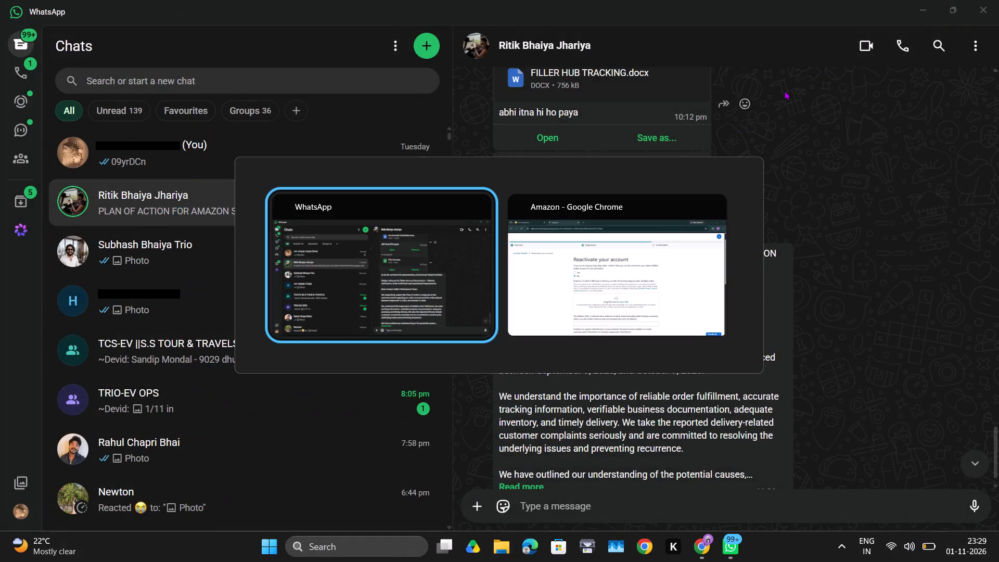
{"action": "key", "text": "alt+Tab"}
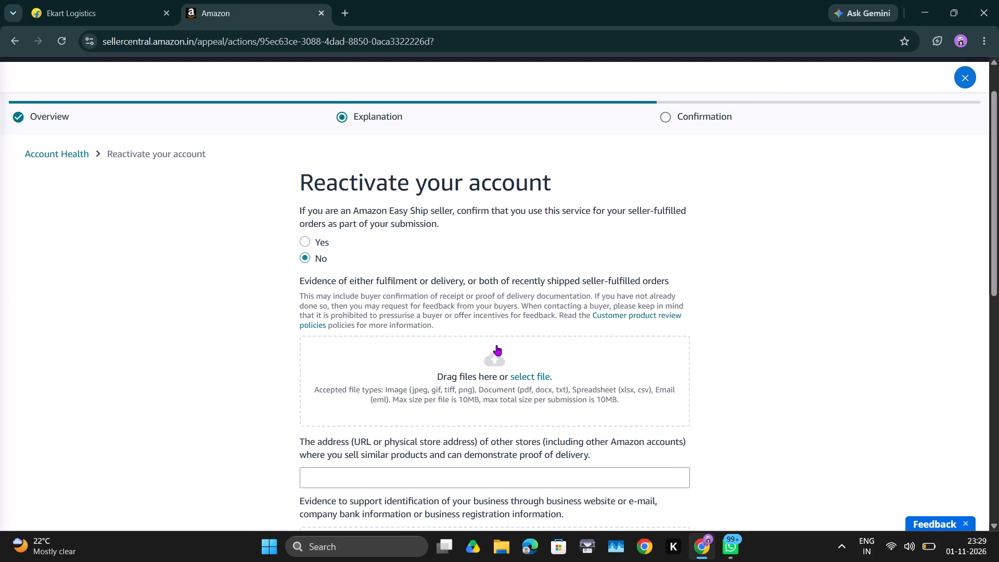
{"action": "left_click", "coordinate": [495, 363]}
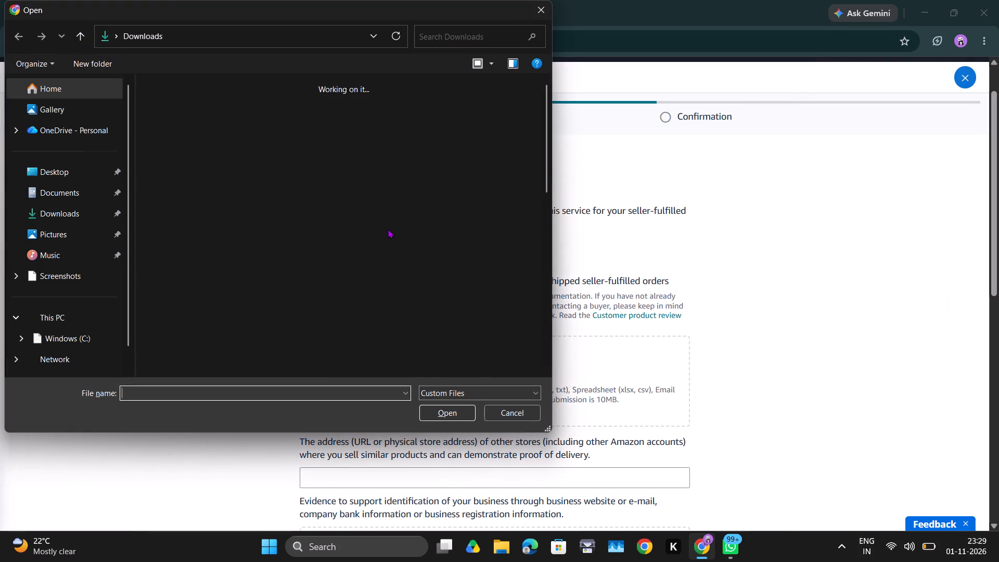
{"action": "left_click", "coordinate": [82, 95]}
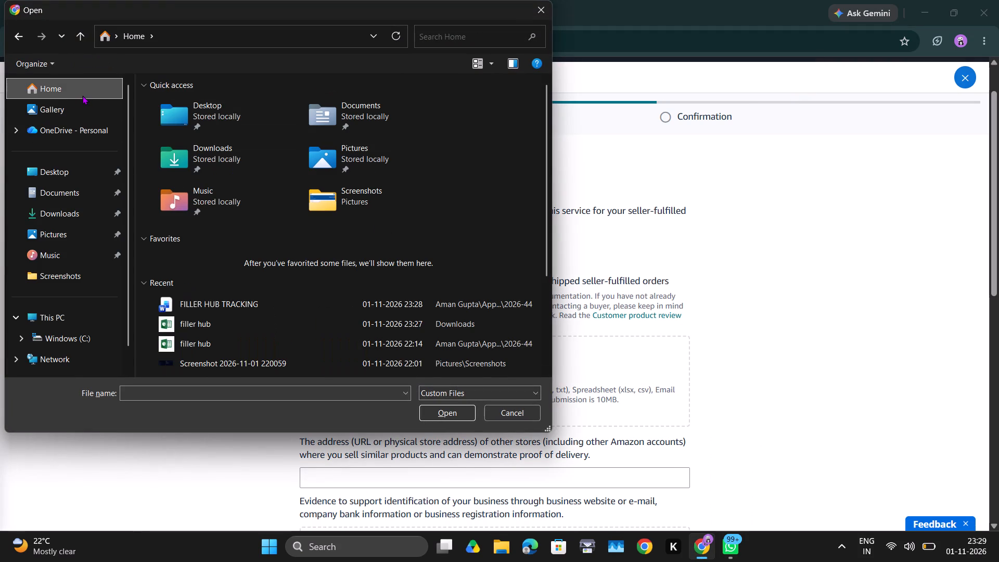
{"action": "triple_click", "coordinate": [264, 304]}
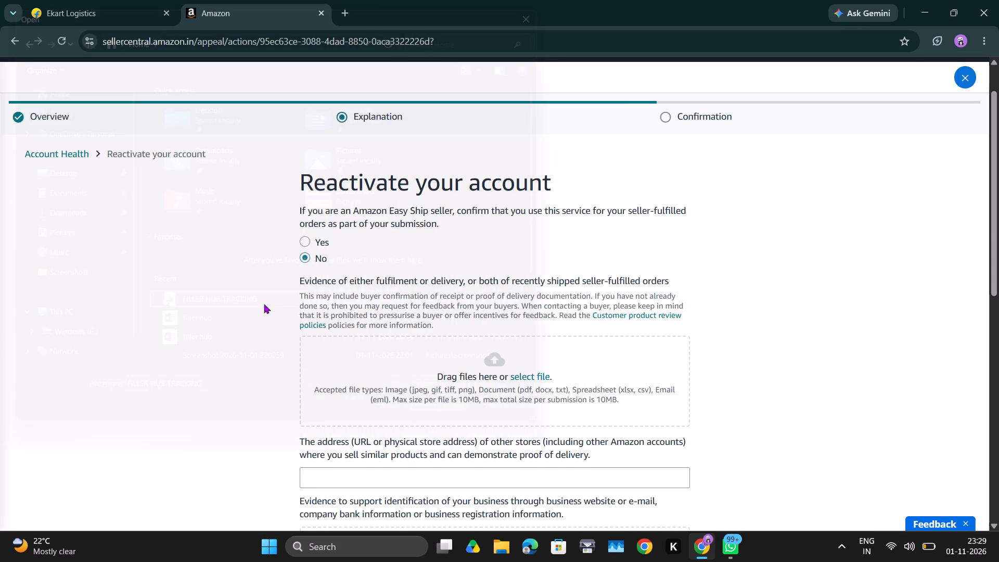
{"action": "scroll", "coordinate": [403, 338], "scroll_direction": "down", "scroll_amount": 2}
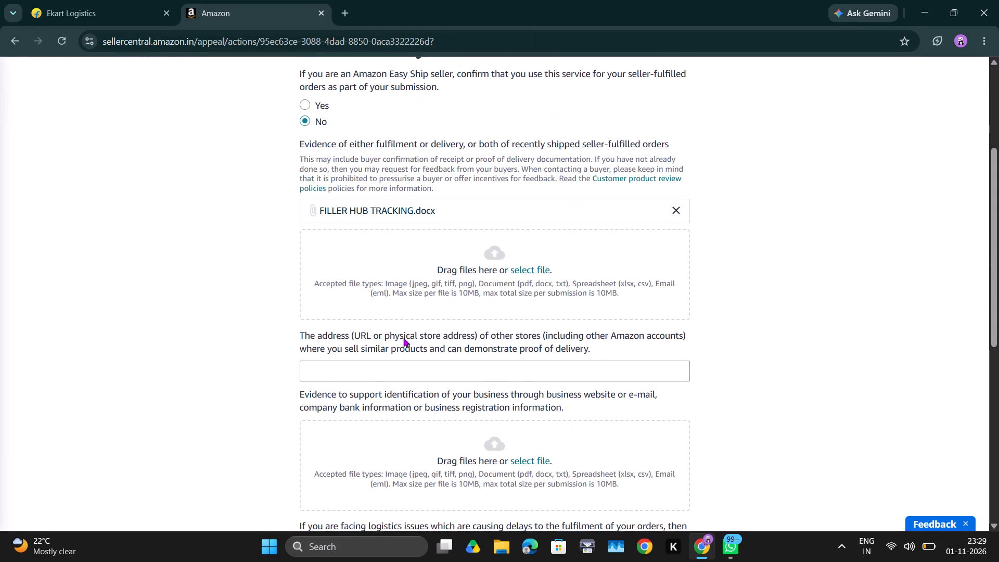
{"action": "scroll", "coordinate": [403, 338], "scroll_direction": "down", "scroll_amount": 1}
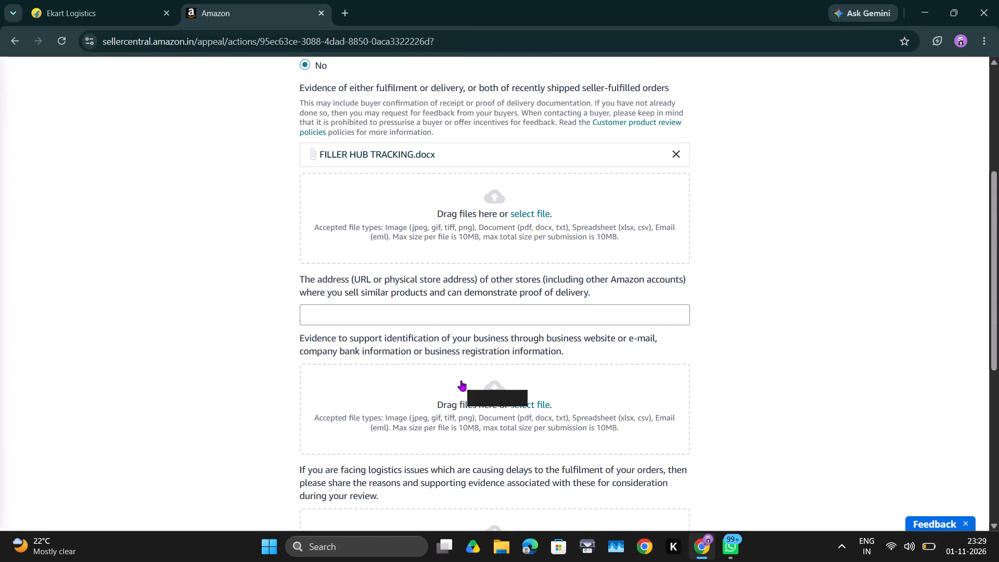
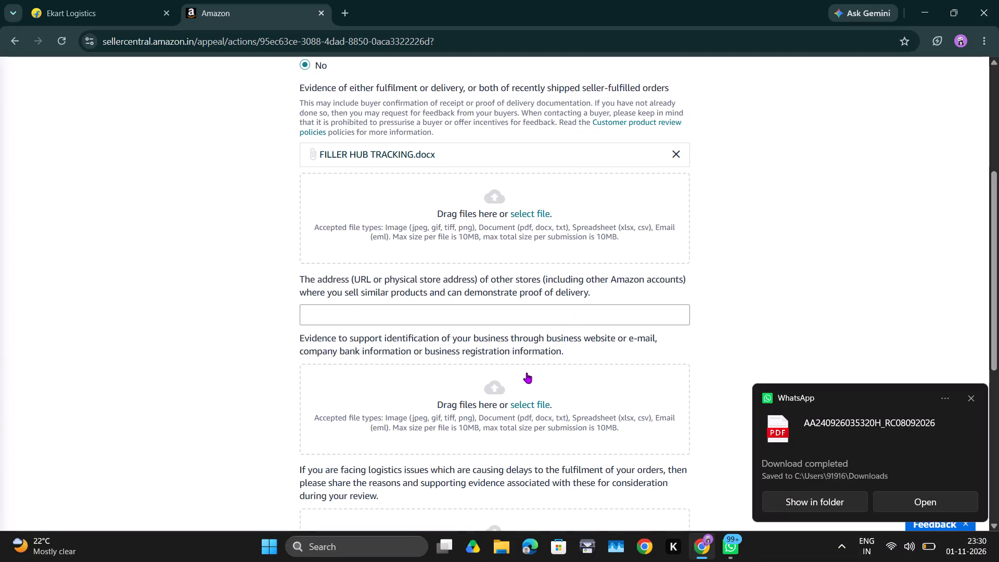
Attach the newly downloaded registration PDF, the one with RC in its name, as evidence supporting identification of the business.
{"action": "scroll", "coordinate": [516, 249], "scroll_direction": "right", "scroll_amount": 1}
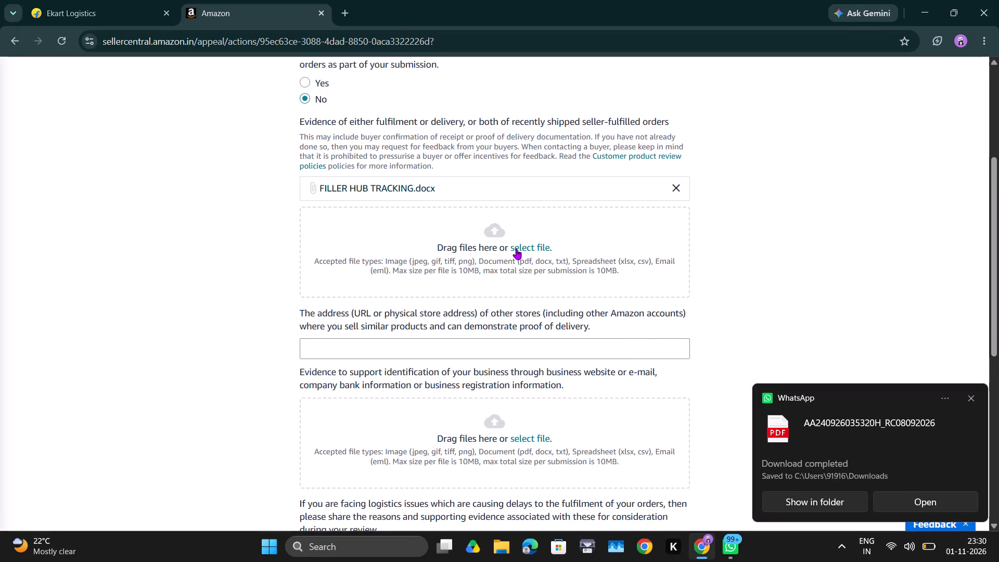
{"action": "scroll", "coordinate": [516, 249], "scroll_direction": "right", "scroll_amount": 1}
{"action": "scroll", "coordinate": [516, 249], "scroll_direction": "down", "scroll_amount": 1}
{"action": "left_click", "coordinate": [502, 289]}
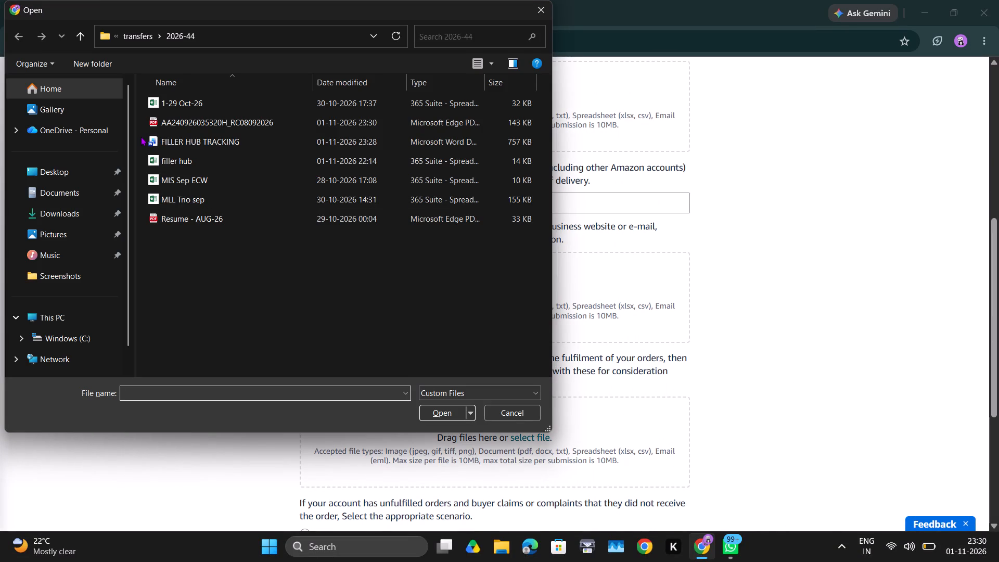
{"action": "triple_click", "coordinate": [198, 123]}
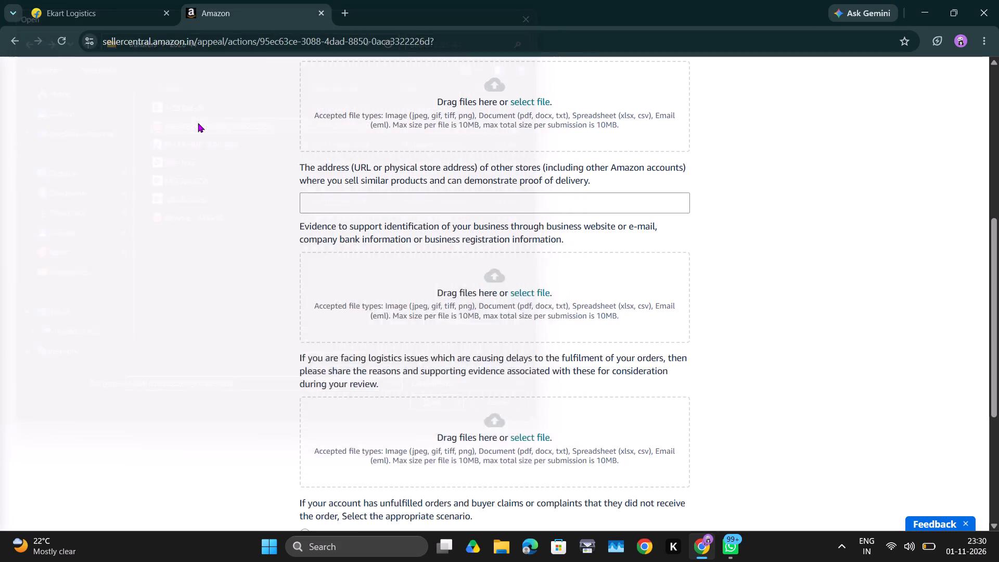
Attach the filler hub spreadsheet as supporting evidence for the logistics issues delaying order fulfilment.
{"action": "scroll", "coordinate": [350, 257], "scroll_direction": "down", "scroll_amount": 1}
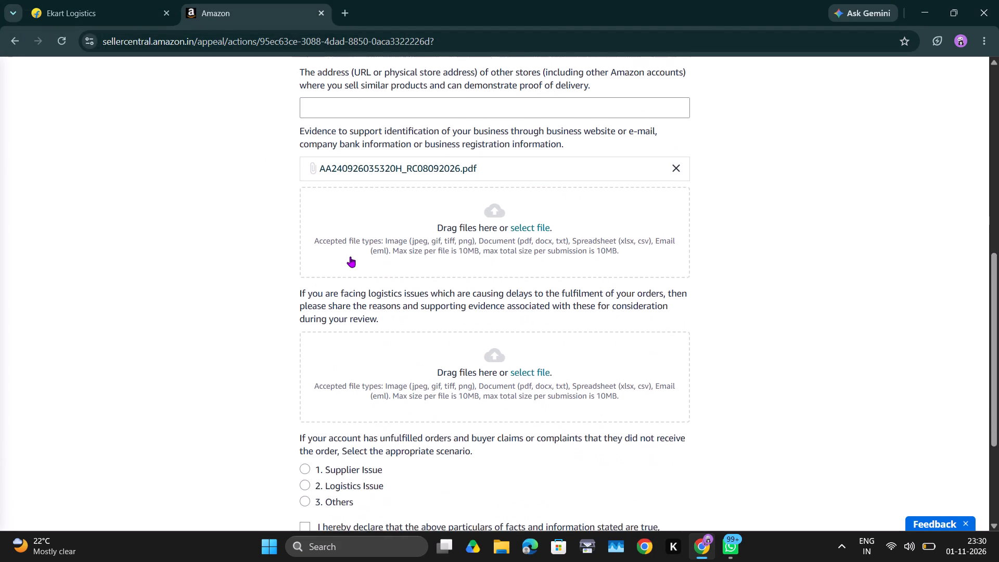
{"action": "scroll", "coordinate": [350, 257], "scroll_direction": "down", "scroll_amount": 1}
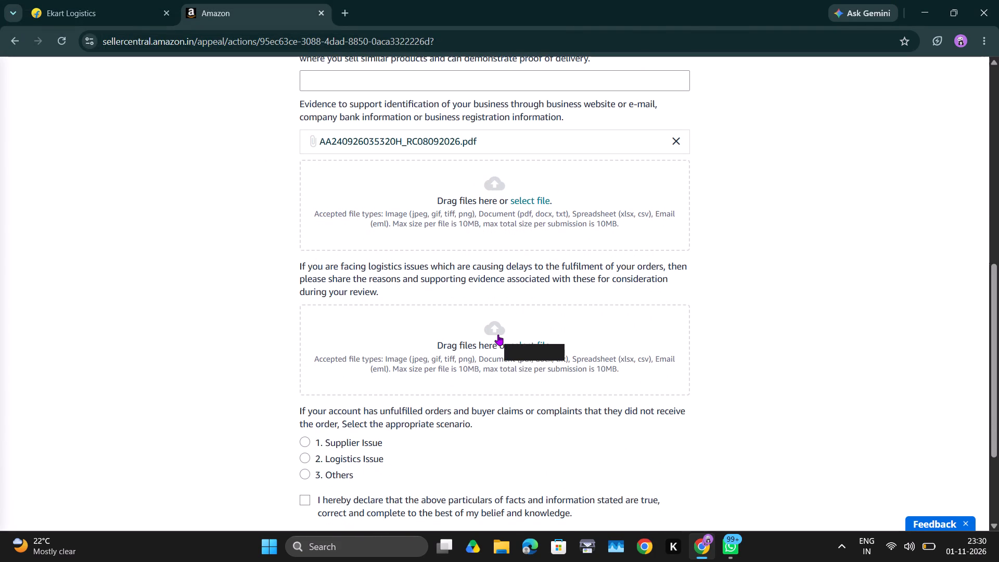
{"action": "left_click", "coordinate": [498, 335]}
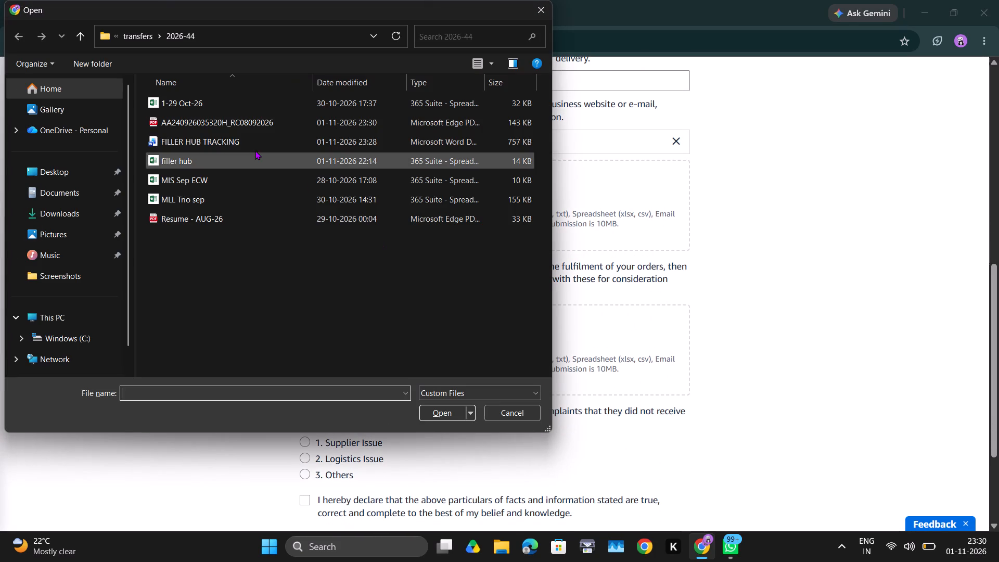
{"action": "double_click", "coordinate": [221, 163]}
Choose Others as the scenario for unfulfilled orders and buyer claims of non-receipt.
{"action": "scroll", "coordinate": [343, 232], "scroll_direction": "down", "scroll_amount": 1}
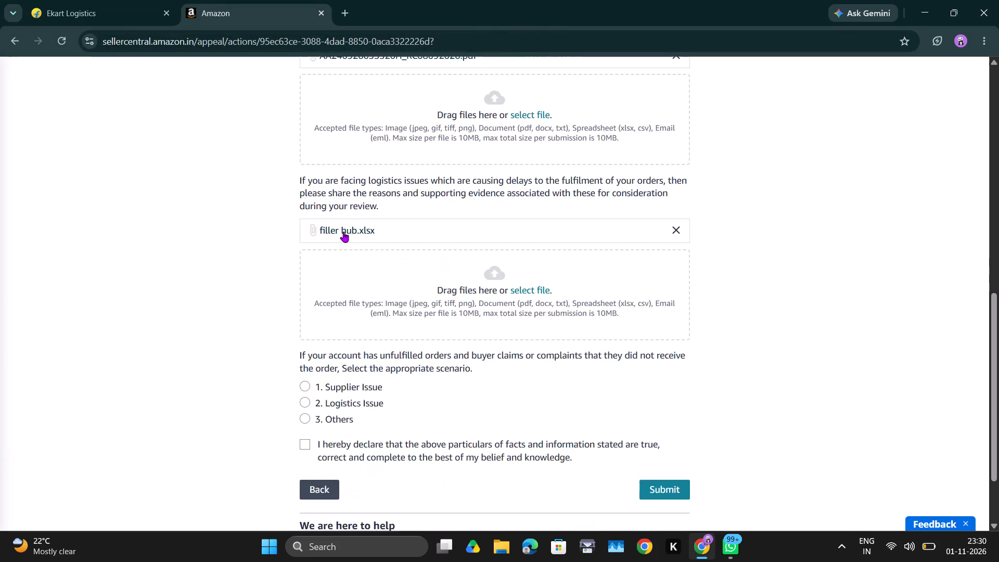
{"action": "scroll", "coordinate": [343, 232], "scroll_direction": "down", "scroll_amount": 1}
{"action": "left_click", "coordinate": [309, 338]}
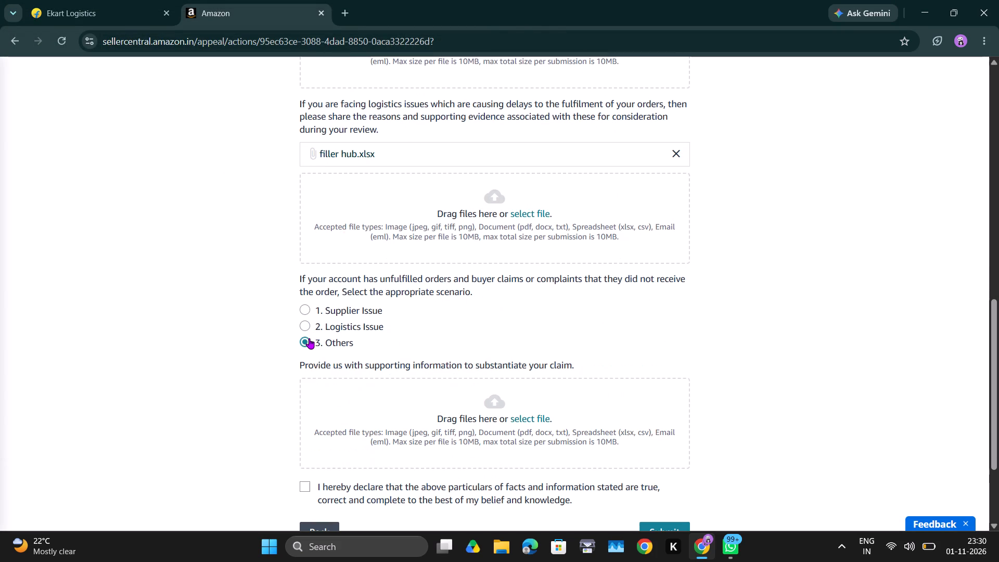
{"action": "scroll", "coordinate": [322, 376], "scroll_direction": "down", "scroll_amount": 1}
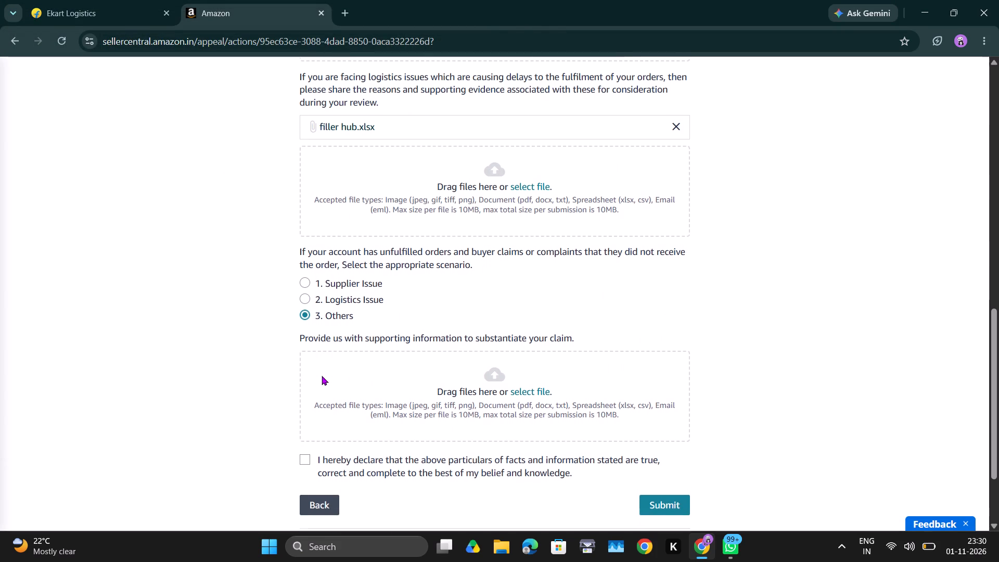
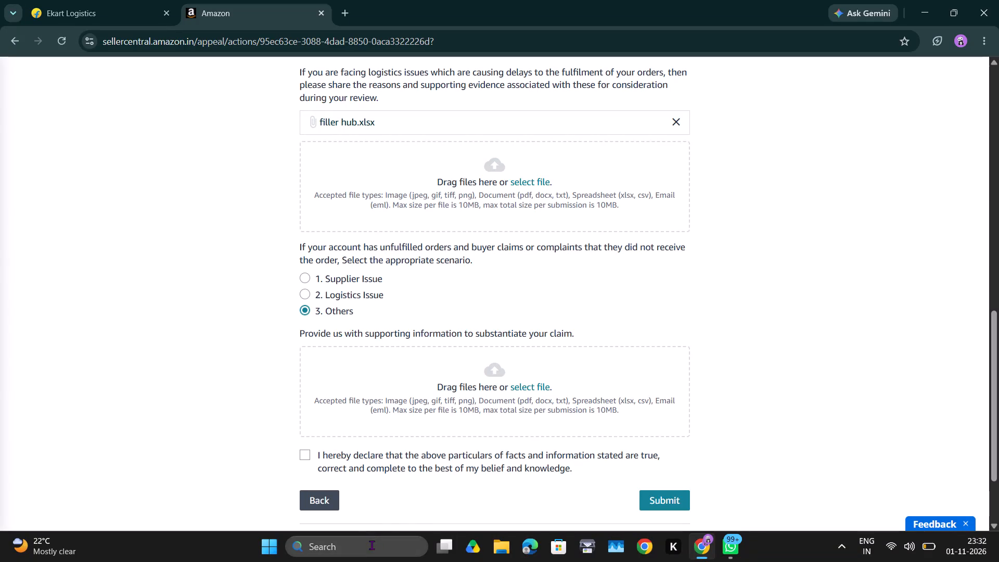
Switch to Word, create a blank document, paste in the copied appeal text on supplier documentation, order fulfilment and preventive measures, and review it.
{"action": "left_click", "coordinate": [372, 545]}
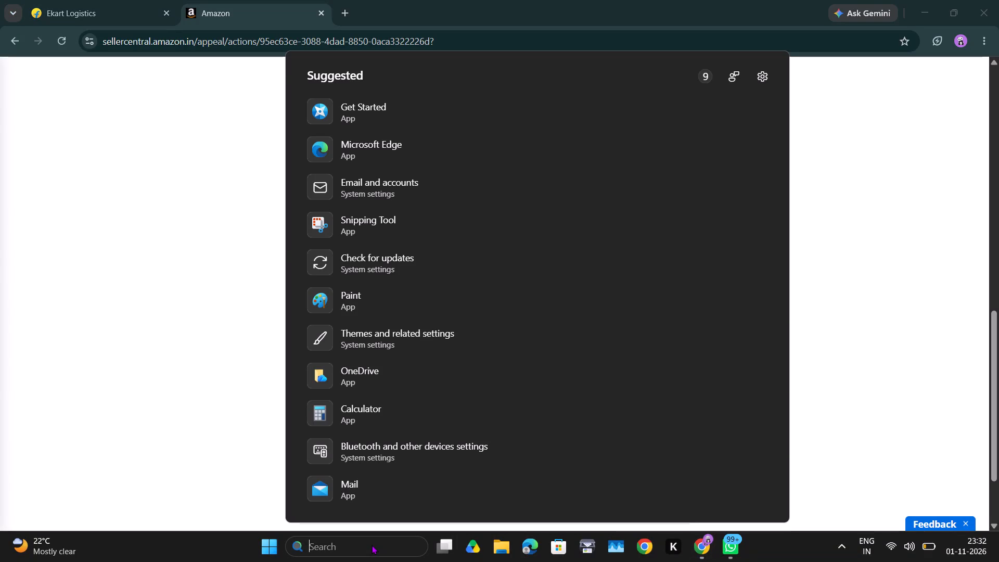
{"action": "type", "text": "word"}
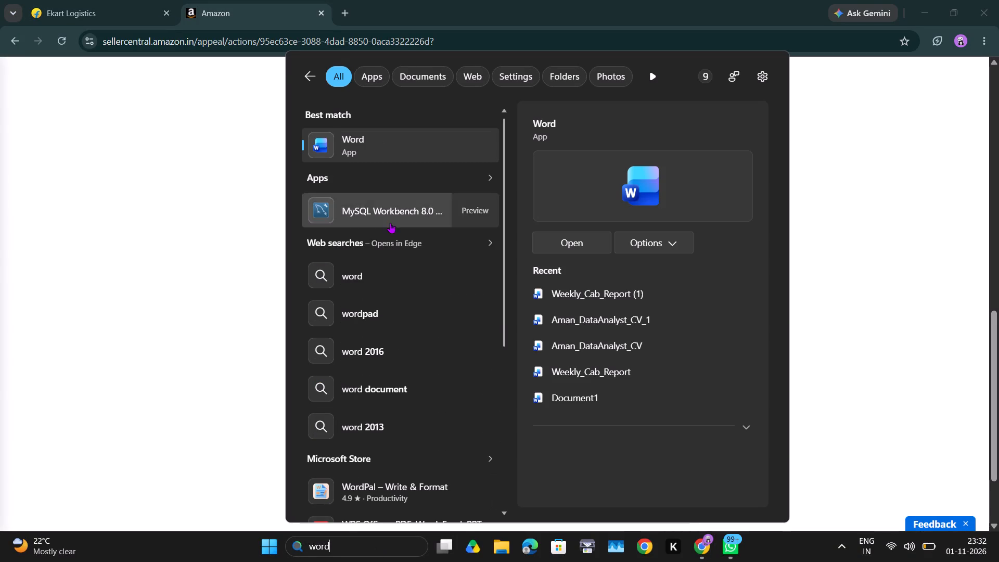
{"action": "left_click", "coordinate": [380, 146]}
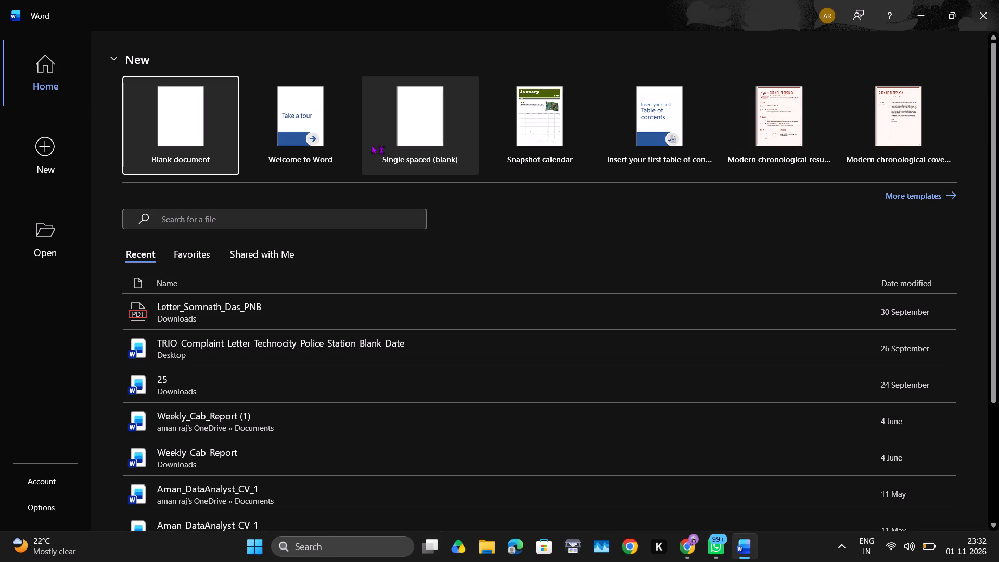
{"action": "left_click", "coordinate": [173, 129]}
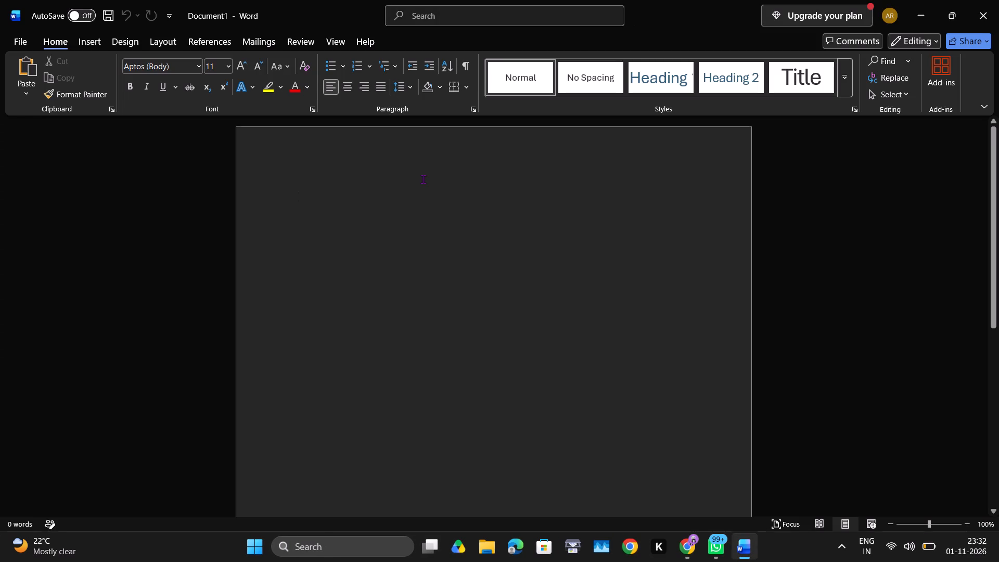
{"action": "key", "text": "ctrl+v"}
{"action": "scroll", "coordinate": [423, 179], "scroll_direction": "up", "scroll_amount": 2}
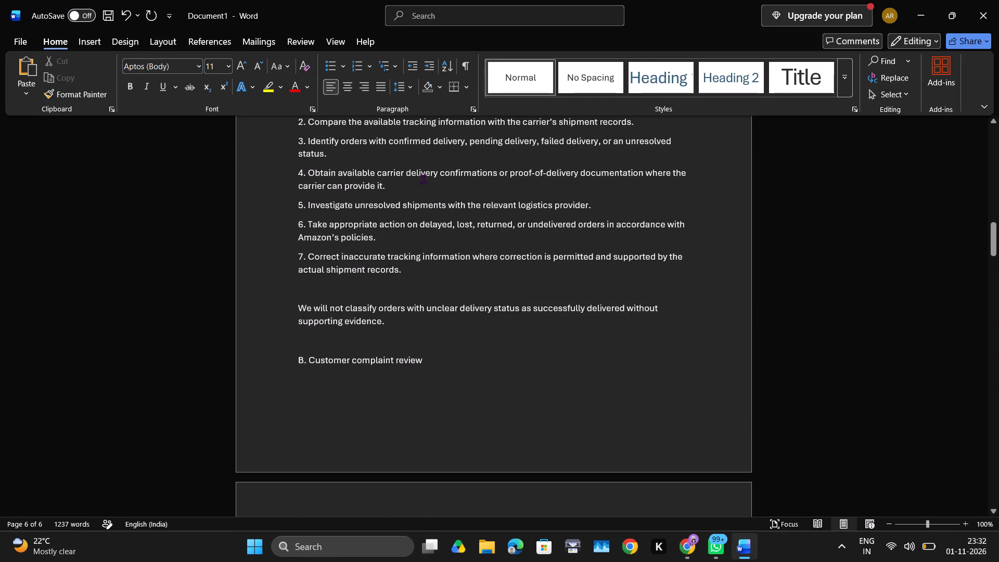
{"action": "scroll", "coordinate": [423, 179], "scroll_direction": "up", "scroll_amount": 1}
{"action": "scroll", "coordinate": [423, 179], "scroll_direction": "down", "scroll_amount": 1}
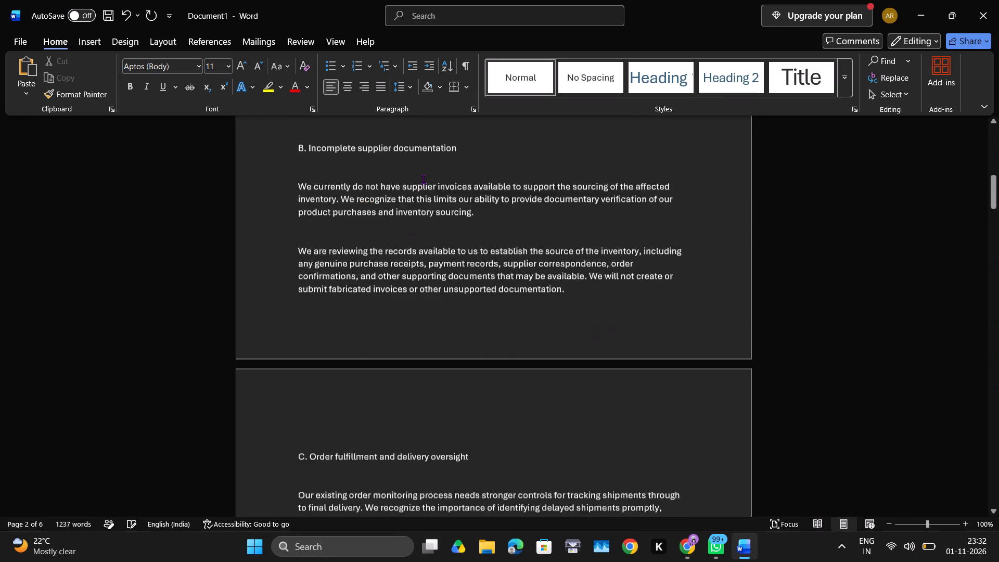
{"action": "scroll", "coordinate": [423, 179], "scroll_direction": "down", "scroll_amount": 2}
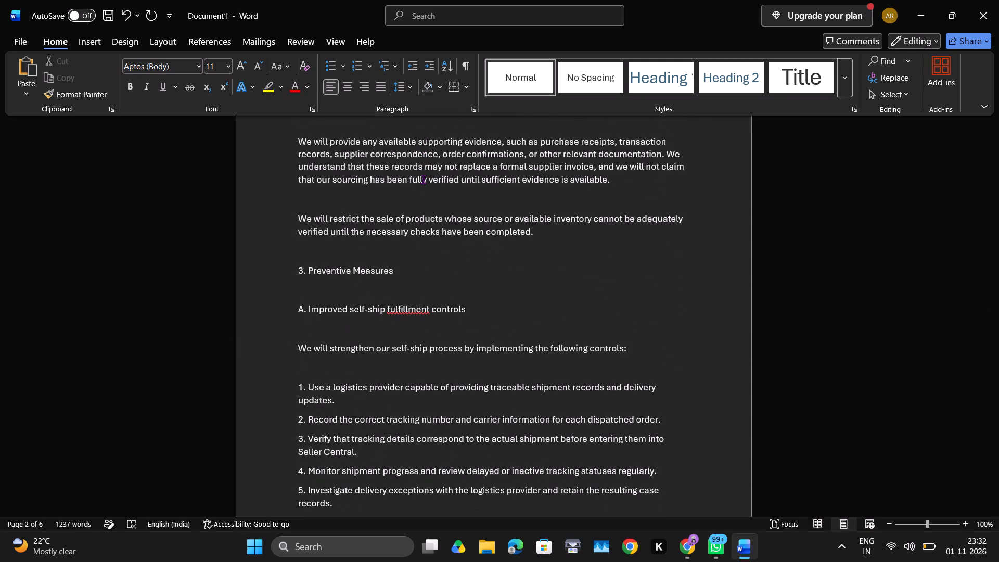
Sign the Plan of Action letter with "FILLER HUB" on a new line directly under "Sincerely,".
{"action": "scroll", "coordinate": [423, 179], "scroll_direction": "down", "scroll_amount": 1}
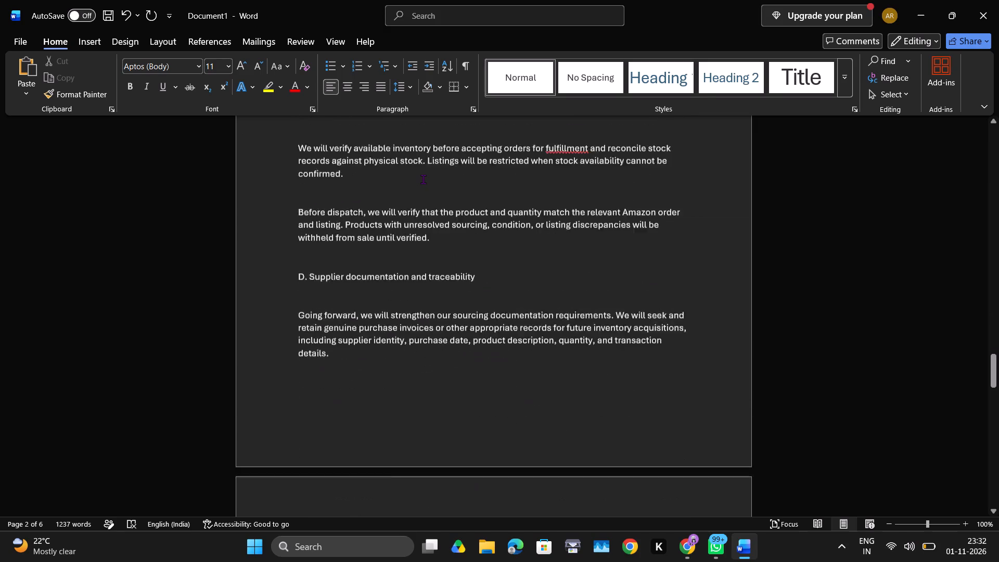
{"action": "scroll", "coordinate": [423, 179], "scroll_direction": "down", "scroll_amount": 1}
{"action": "scroll", "coordinate": [423, 179], "scroll_direction": "up", "scroll_amount": 2}
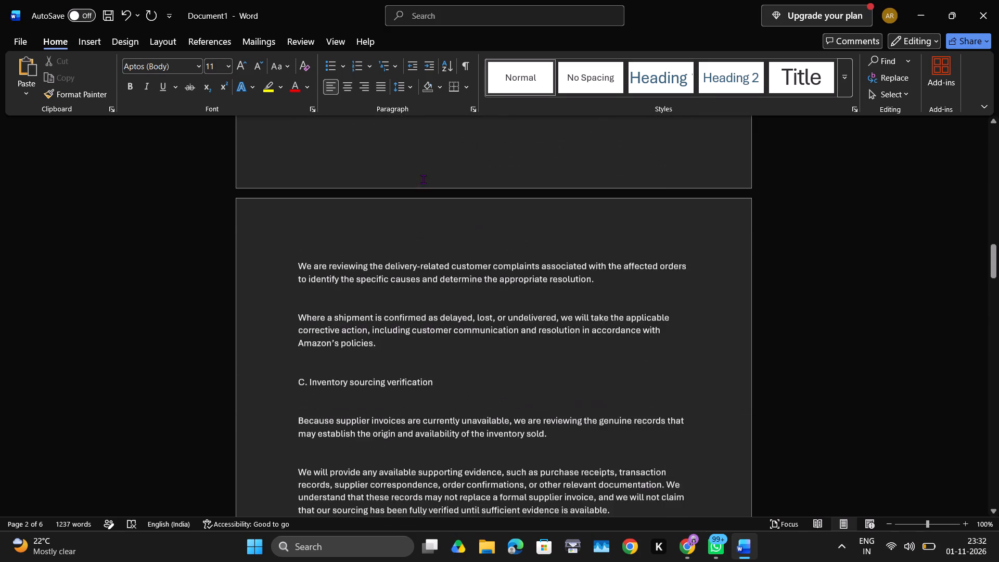
{"action": "scroll", "coordinate": [423, 179], "scroll_direction": "down", "scroll_amount": 1}
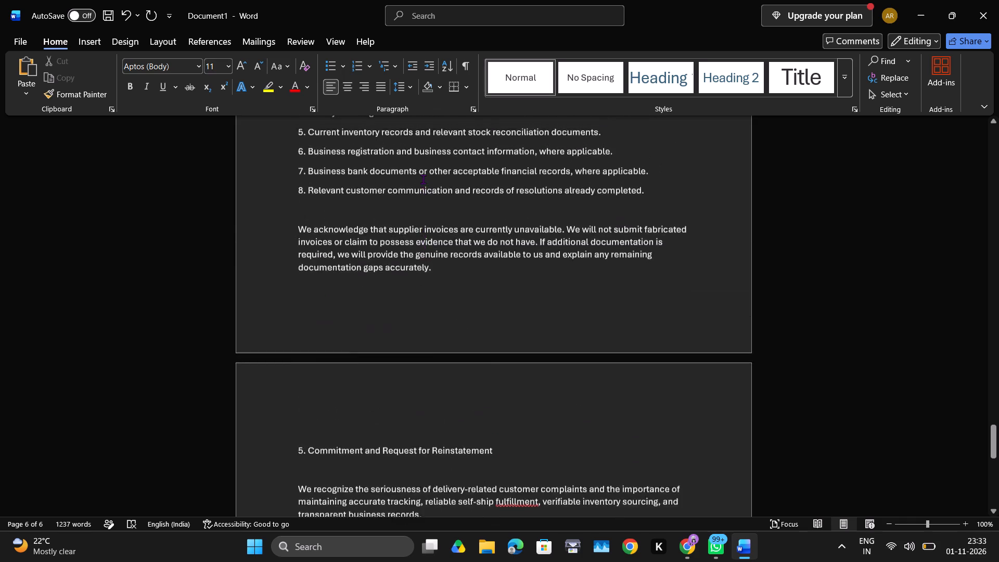
{"action": "scroll", "coordinate": [423, 179], "scroll_direction": "down", "scroll_amount": 1}
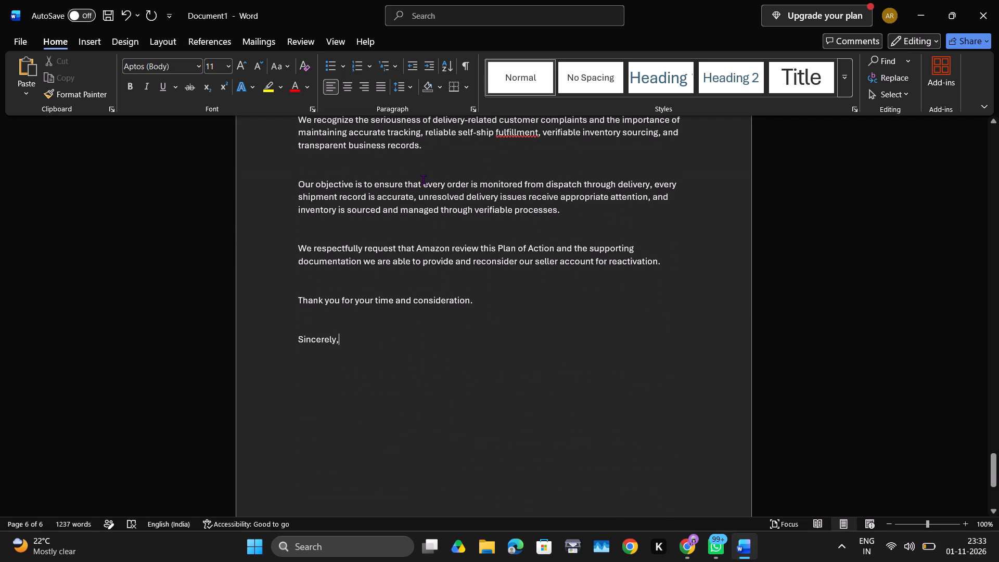
{"action": "key", "text": "shift+Return"}
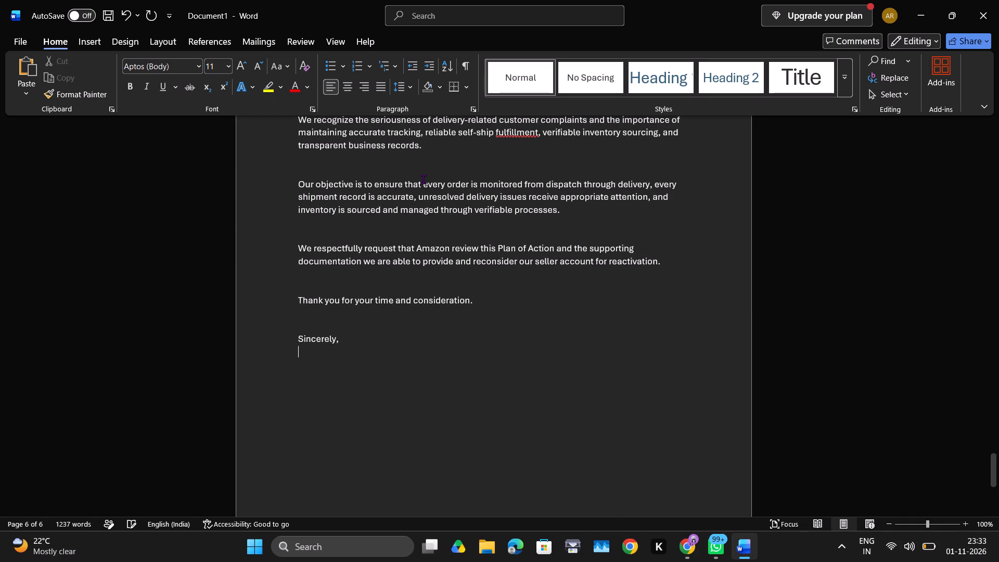
{"action": "type", "text": "FILLER"}
{"action": "key", "text": "space"}
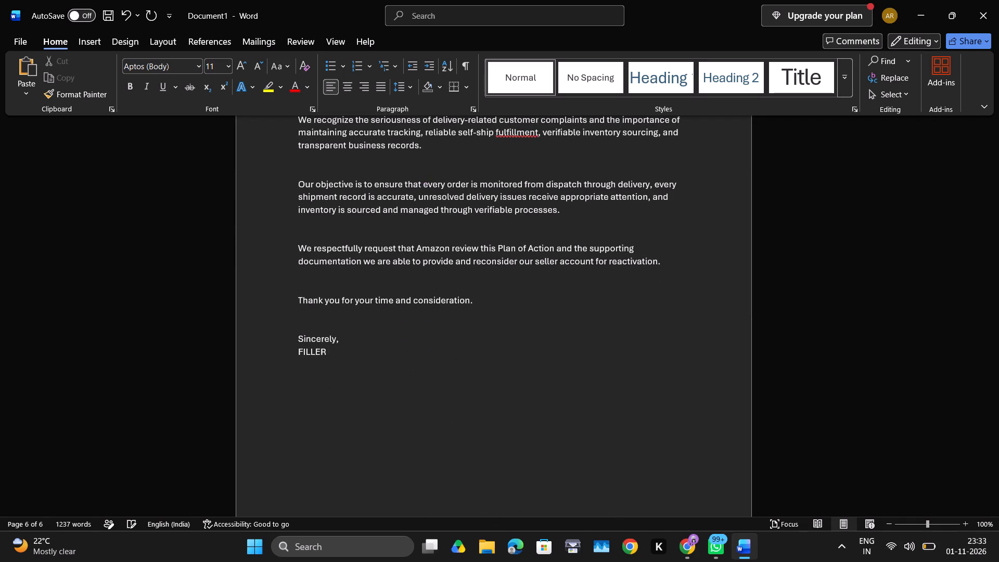
{"action": "type", "text": "HUB"}
Correct the opening salutation of the letter so it reads "Dear Amazon Seller Performance Team,".
{"action": "scroll", "coordinate": [454, 191], "scroll_direction": "up", "scroll_amount": 1}
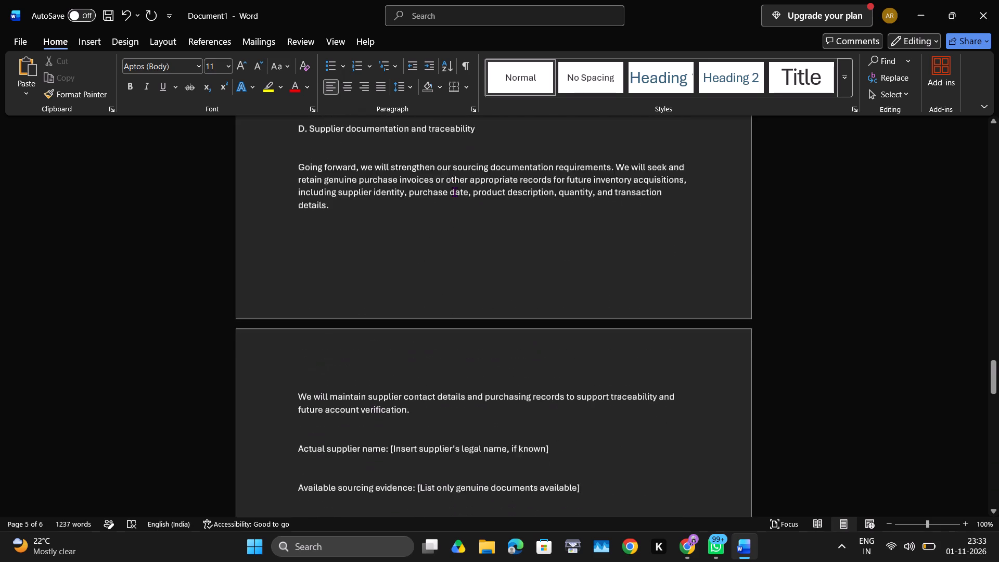
{"action": "scroll", "coordinate": [454, 191], "scroll_direction": "up", "scroll_amount": 1}
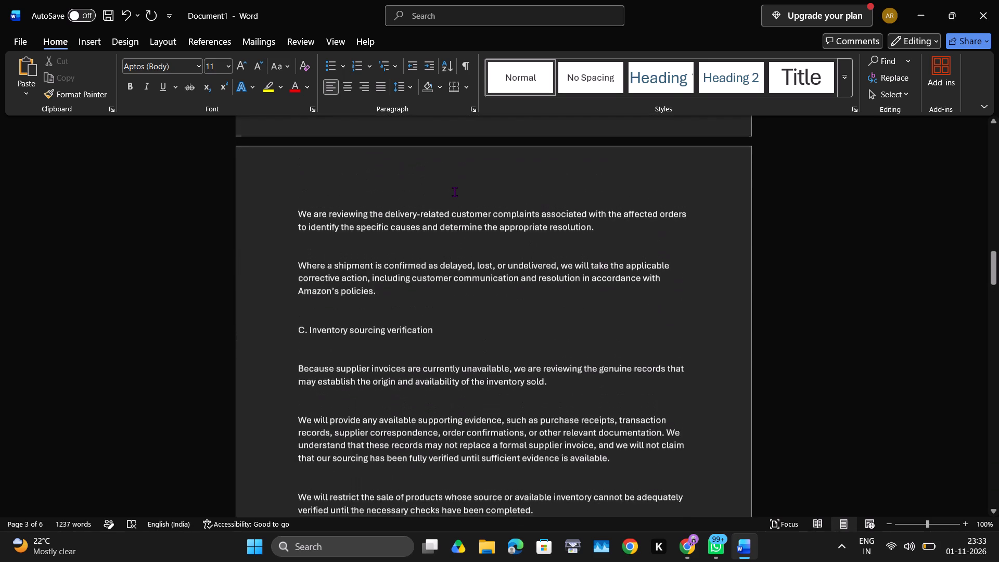
{"action": "scroll", "coordinate": [454, 191], "scroll_direction": "up", "scroll_amount": 1}
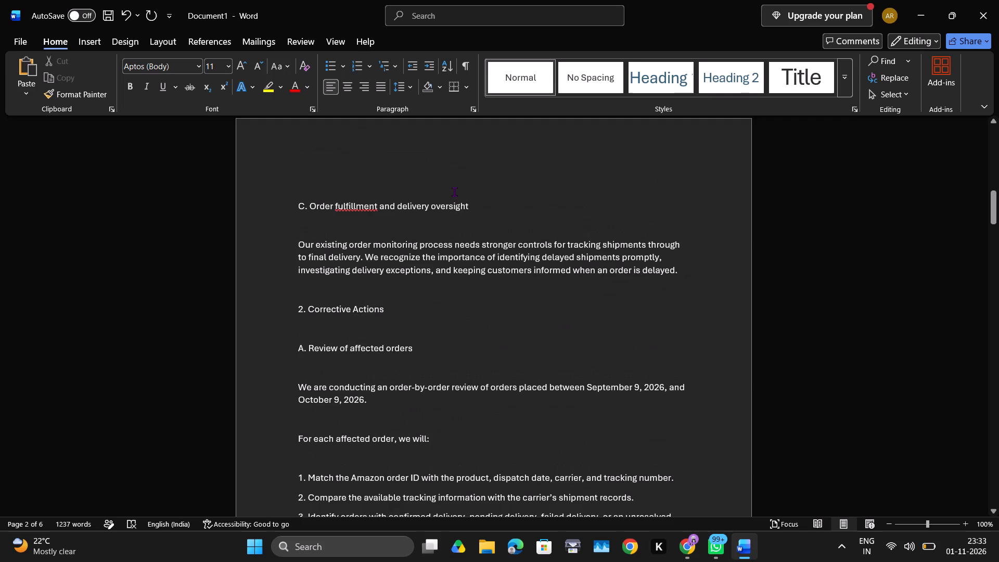
{"action": "scroll", "coordinate": [454, 191], "scroll_direction": "up", "scroll_amount": 2}
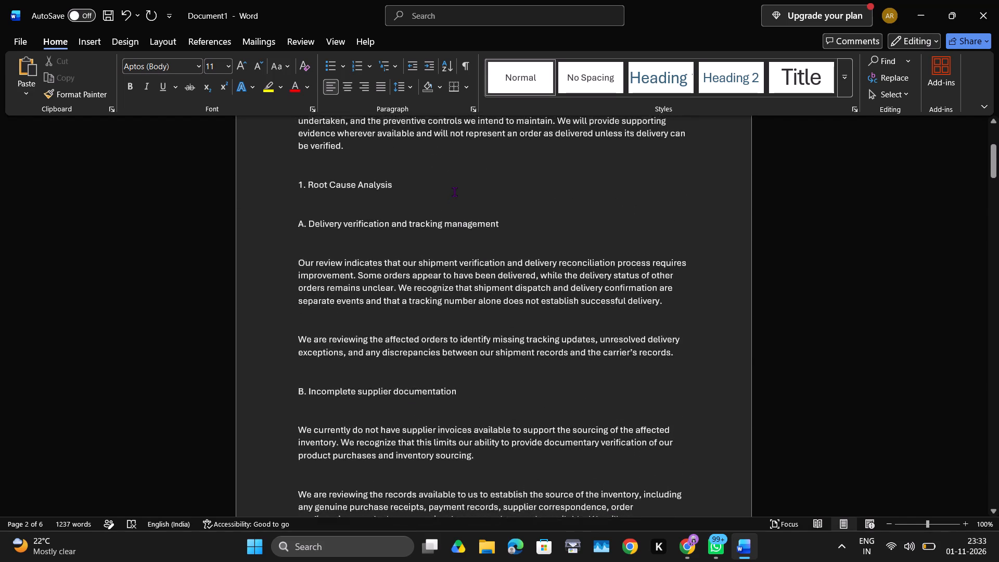
{"action": "scroll", "coordinate": [454, 191], "scroll_direction": "up", "scroll_amount": 2}
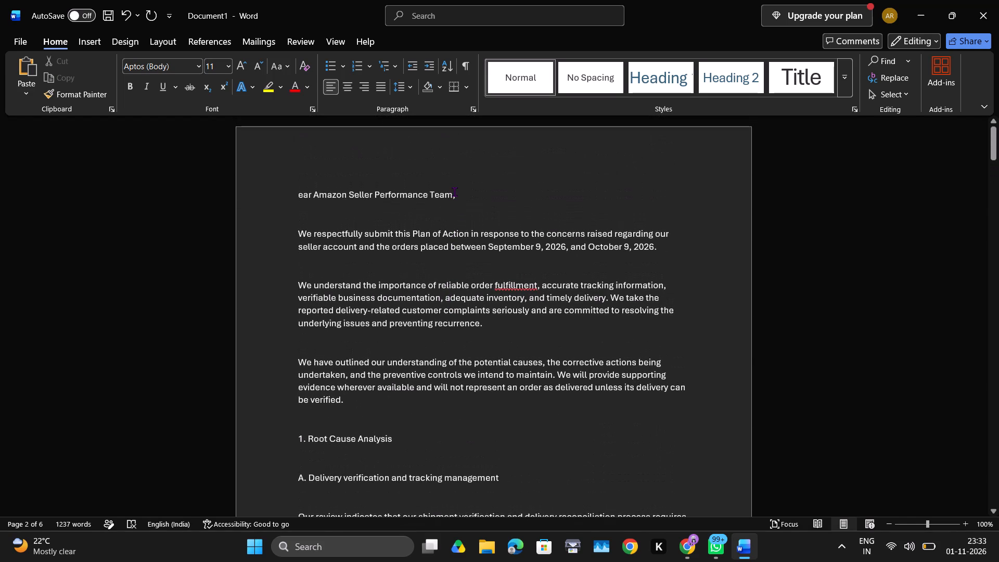
{"action": "scroll", "coordinate": [454, 191], "scroll_direction": "up", "scroll_amount": 2}
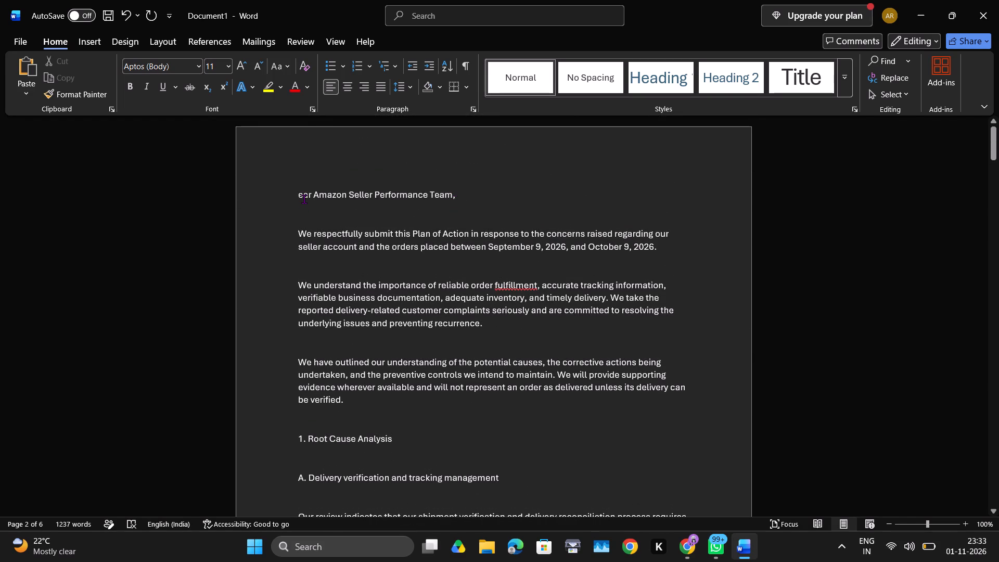
{"action": "left_click", "coordinate": [301, 196]}
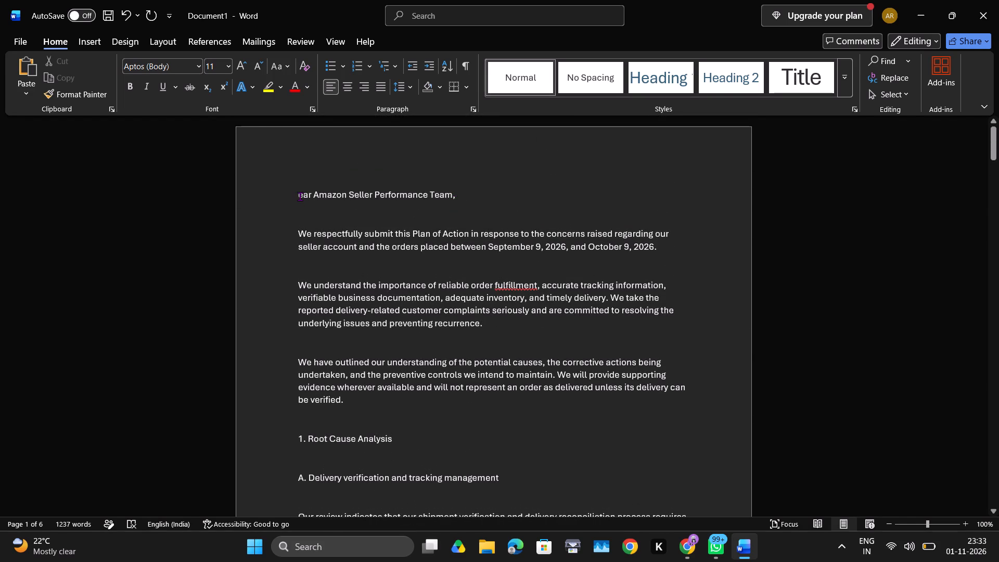
{"action": "left_click", "coordinate": [298, 196]}
{"action": "key", "text": "shift+d"}
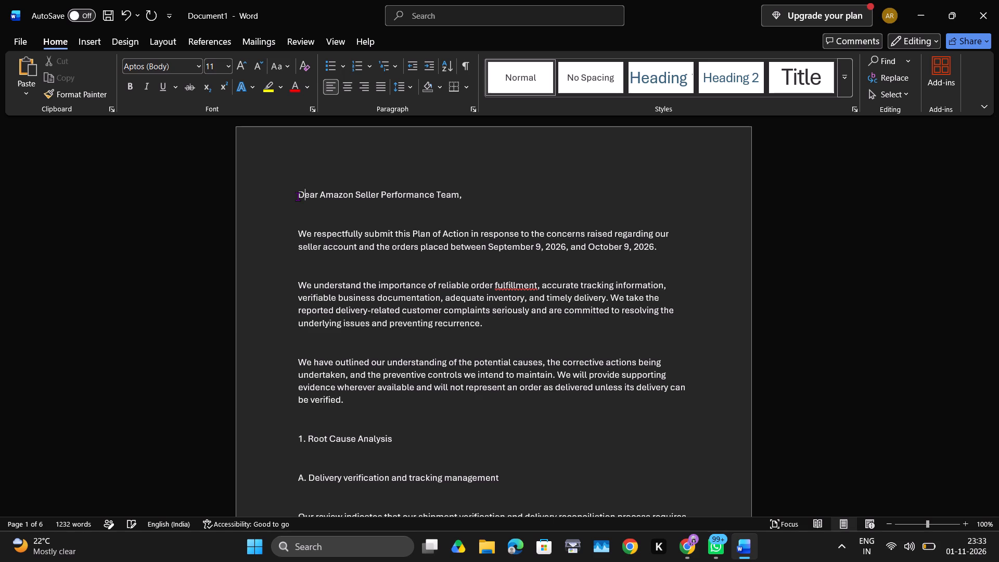
{"action": "left_click", "coordinate": [375, 222]}
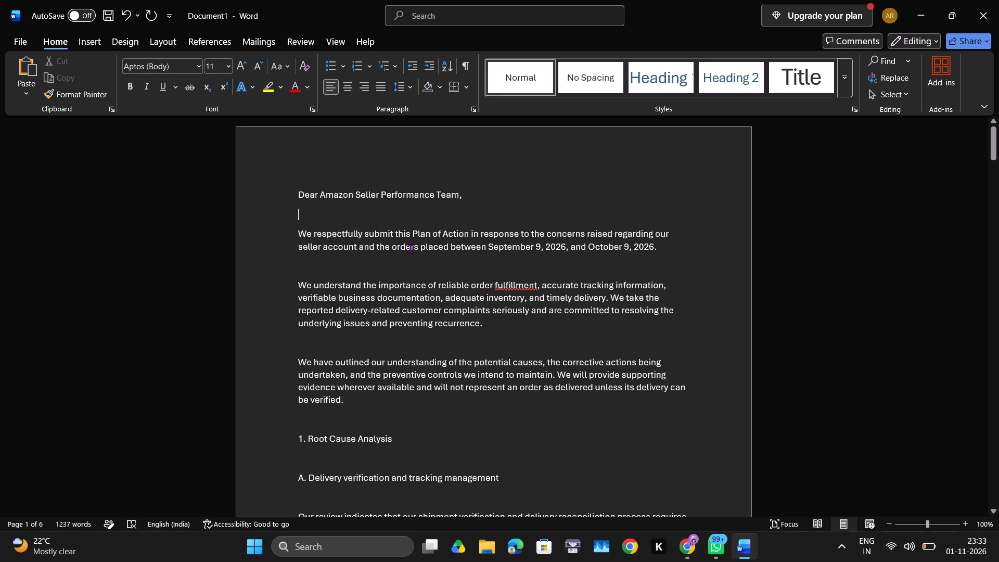
{"action": "left_click", "coordinate": [506, 279]}
Replace the courier company name placeholder on the "Actual logistics provider" line with "E KART", inside the square brackets.
{"action": "scroll", "coordinate": [506, 279], "scroll_direction": "down", "scroll_amount": 1}
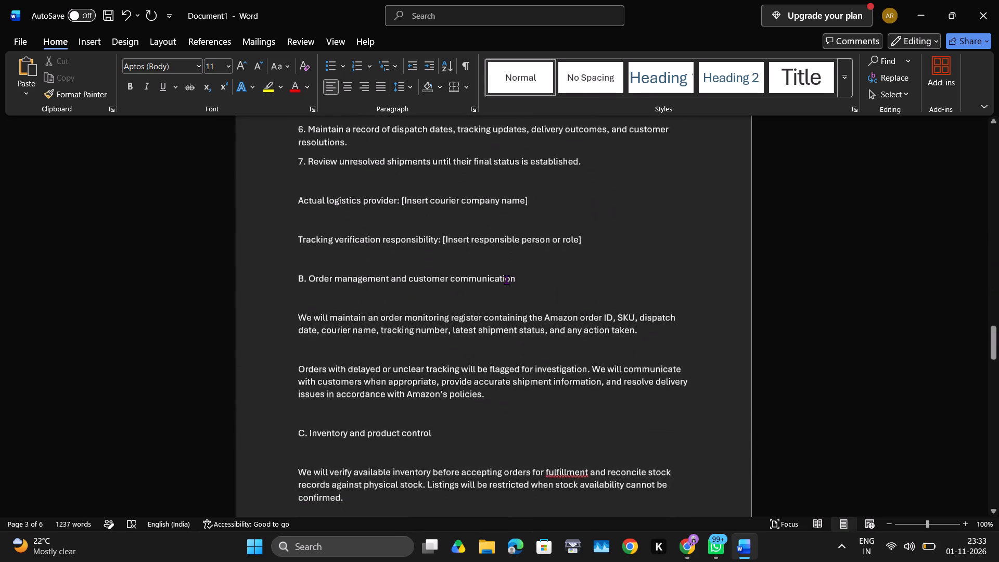
{"action": "scroll", "coordinate": [506, 279], "scroll_direction": "down", "scroll_amount": 1}
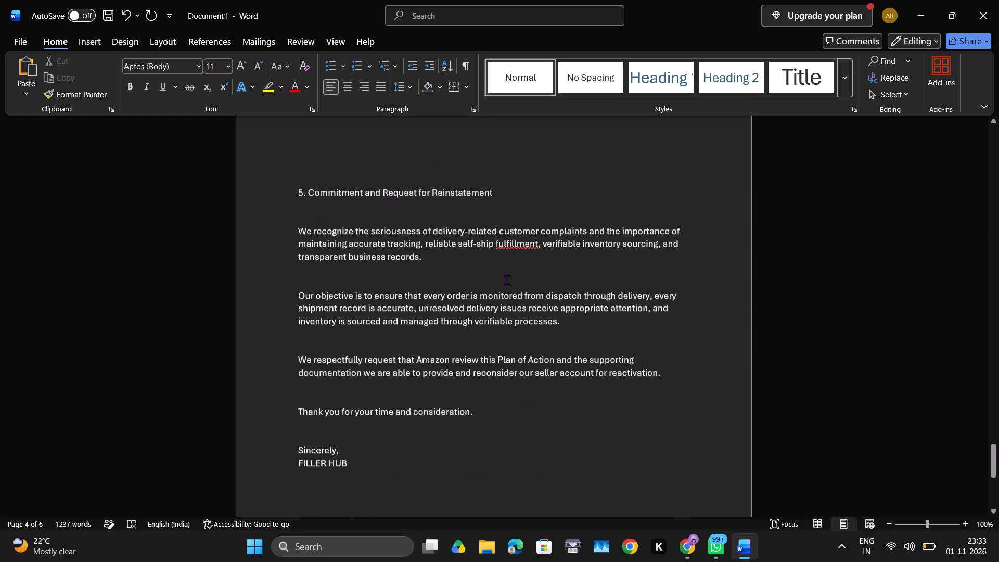
{"action": "scroll", "coordinate": [506, 279], "scroll_direction": "up", "scroll_amount": 1}
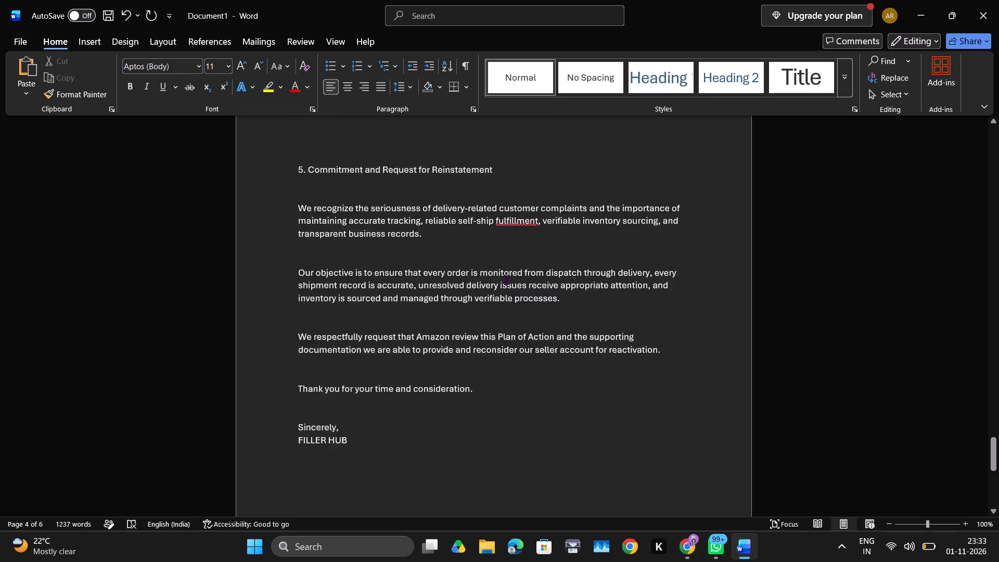
{"action": "scroll", "coordinate": [506, 279], "scroll_direction": "up", "scroll_amount": 3}
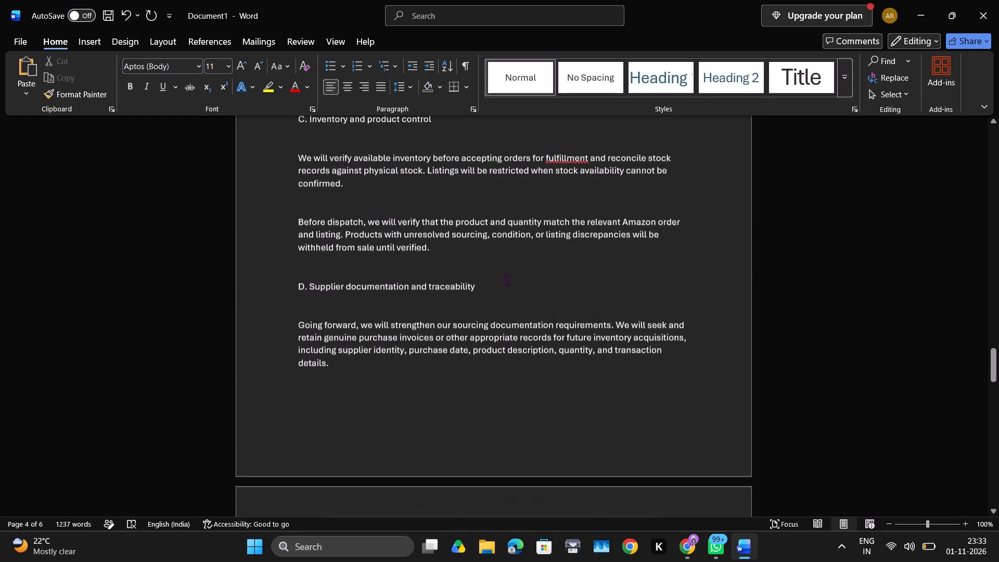
{"action": "scroll", "coordinate": [506, 279], "scroll_direction": "up", "scroll_amount": 2}
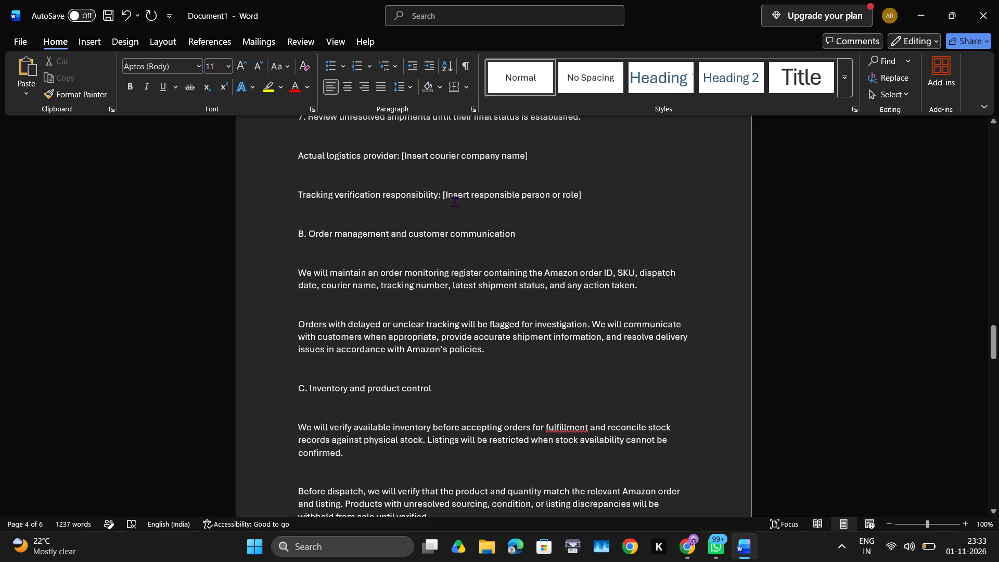
{"action": "left_click", "coordinate": [406, 155]}
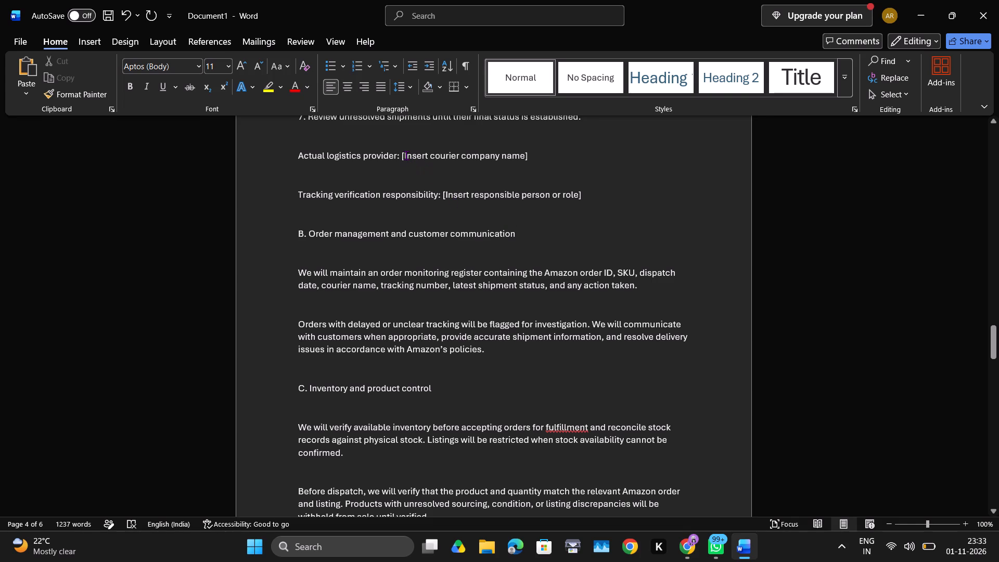
{"action": "left_click", "coordinate": [404, 155]}
{"action": "left_click_drag", "start_coordinate": [406, 157], "coordinate": [430, 161]}
{"action": "left_click_drag", "start_coordinate": [430, 161], "coordinate": [477, 164]}
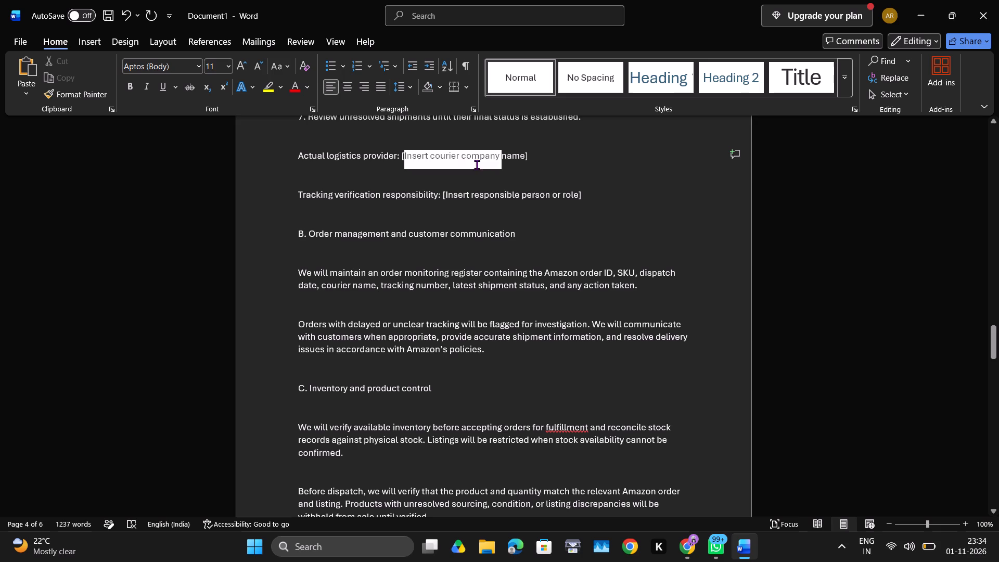
{"action": "left_click_drag", "start_coordinate": [477, 164], "coordinate": [506, 157]}
{"action": "left_click_drag", "start_coordinate": [506, 157], "coordinate": [509, 158]}
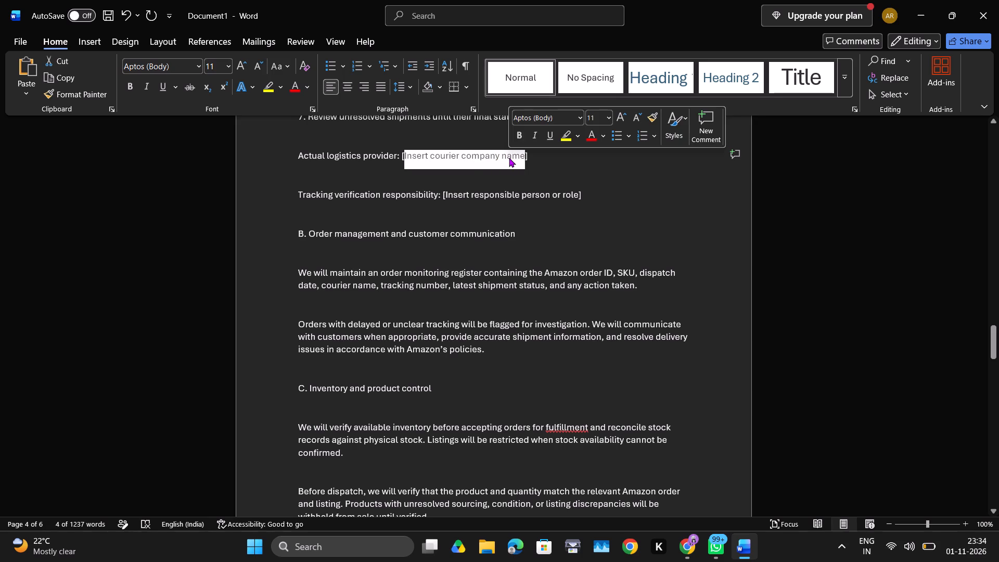
{"action": "type", "text": "E"}
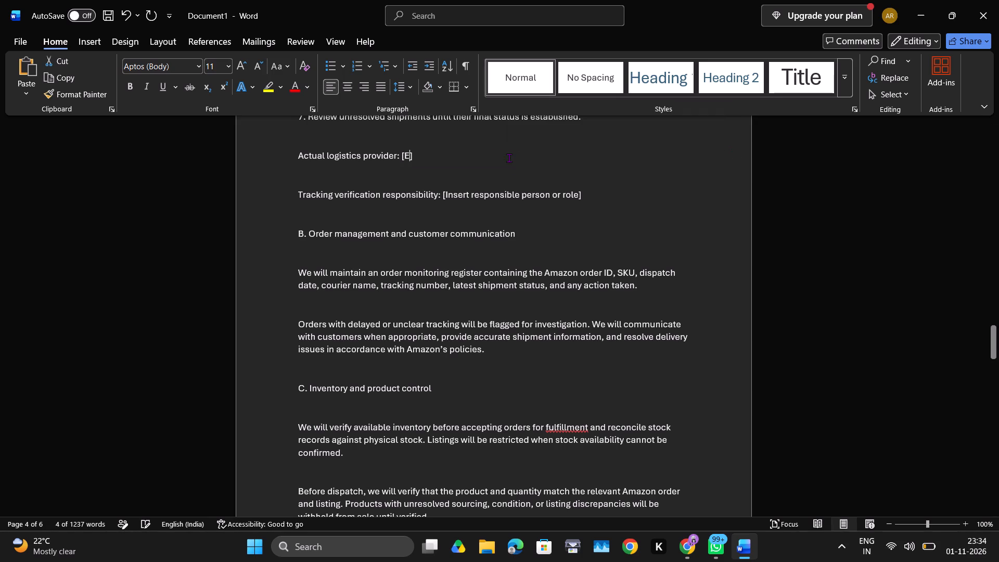
{"action": "key", "text": "space"}
{"action": "type", "text": "KART"}
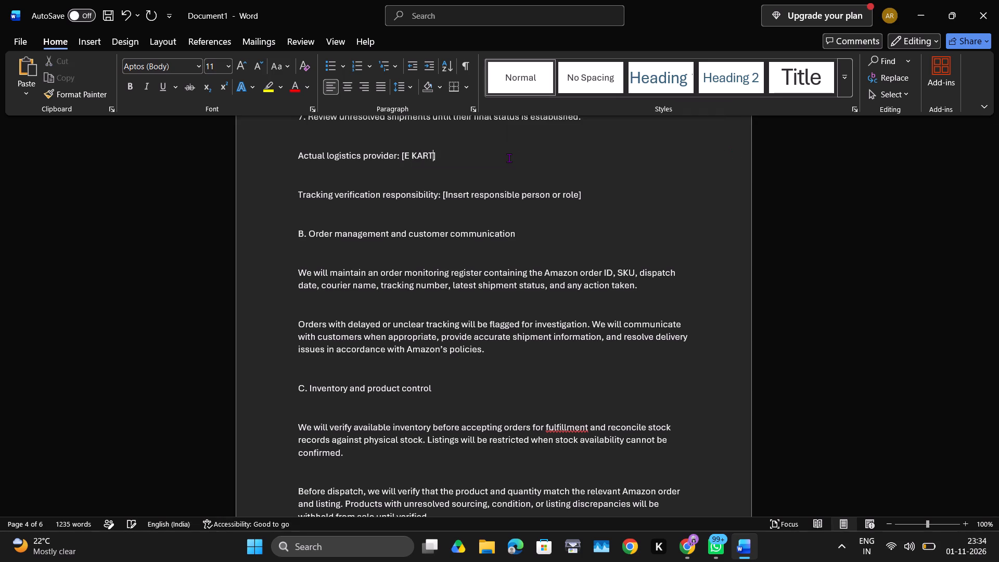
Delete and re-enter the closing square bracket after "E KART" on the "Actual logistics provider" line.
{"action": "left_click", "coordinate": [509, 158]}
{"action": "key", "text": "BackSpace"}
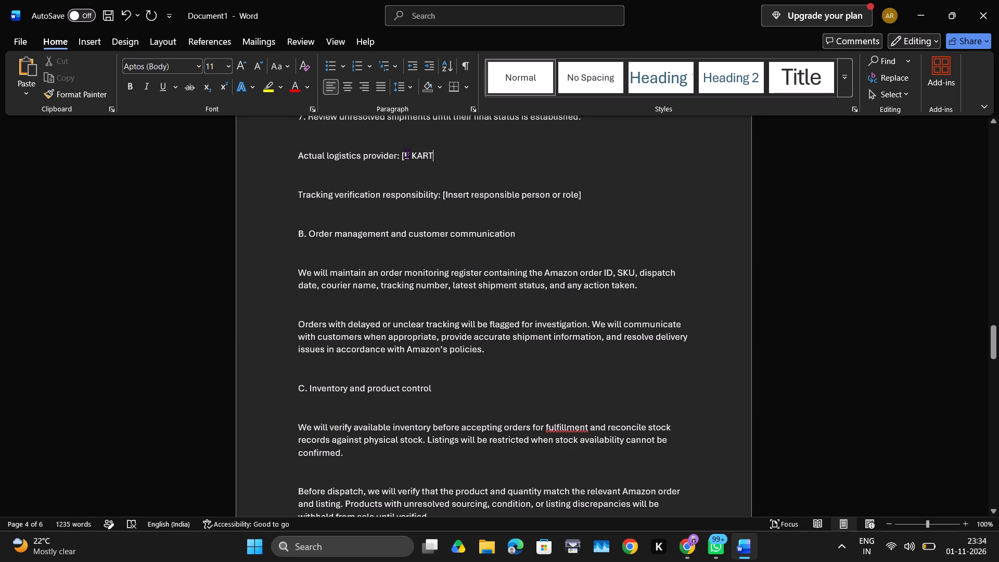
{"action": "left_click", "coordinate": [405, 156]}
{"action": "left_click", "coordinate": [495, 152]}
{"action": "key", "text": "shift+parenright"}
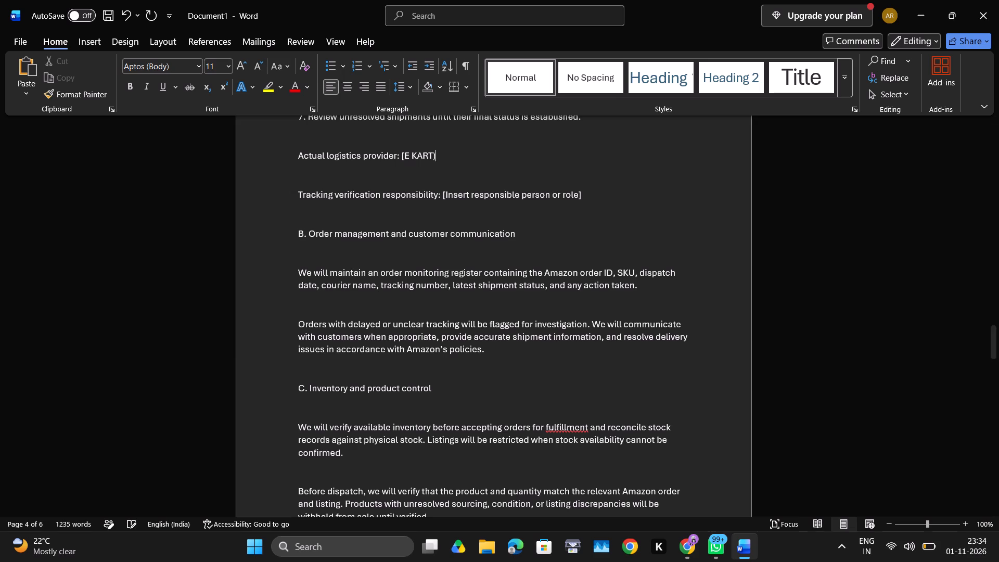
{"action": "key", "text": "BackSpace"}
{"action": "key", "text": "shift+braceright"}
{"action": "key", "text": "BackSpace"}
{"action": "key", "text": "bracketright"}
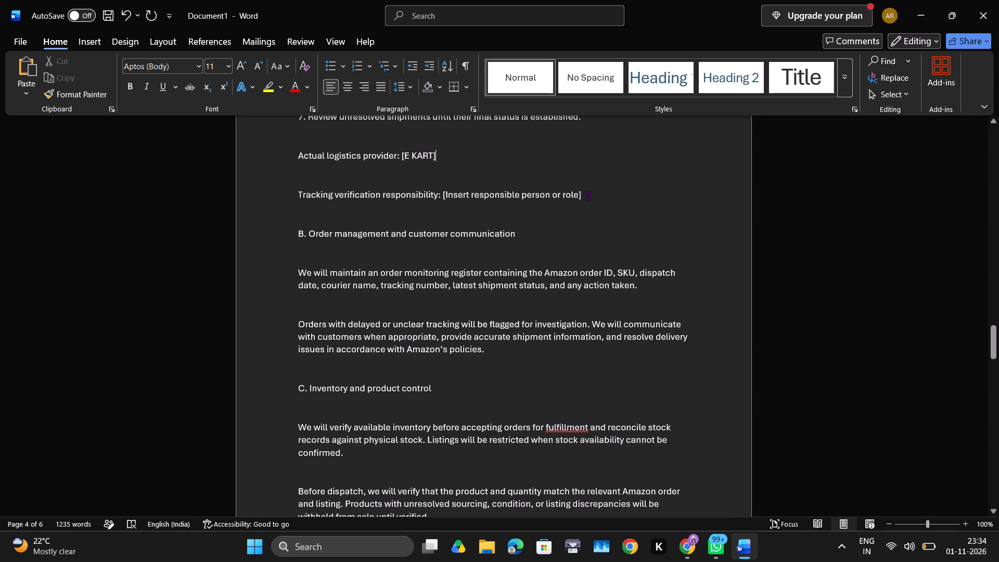
Delete the whole "Tracking verification responsibility" placeholder line and the empty paragraph it leaves above section B.
{"action": "left_click_drag", "start_coordinate": [588, 195], "coordinate": [502, 201]}
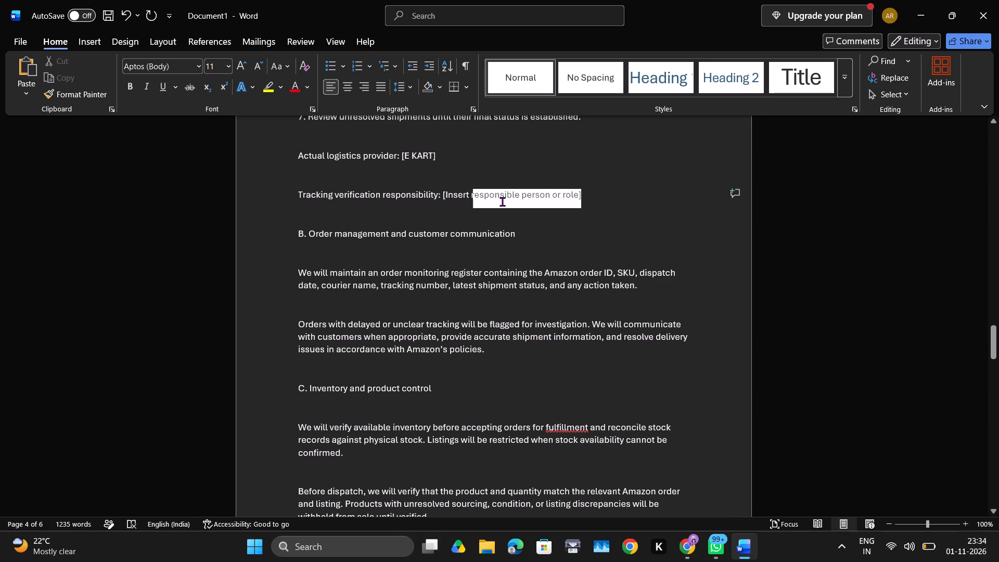
{"action": "left_click_drag", "start_coordinate": [502, 201], "coordinate": [409, 193]}
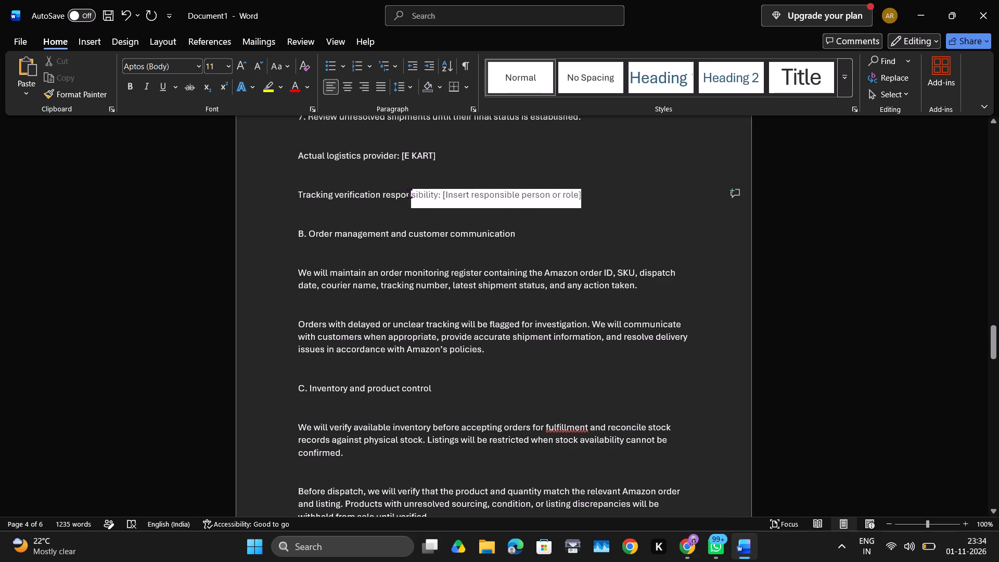
{"action": "left_click_drag", "start_coordinate": [409, 193], "coordinate": [255, 193]}
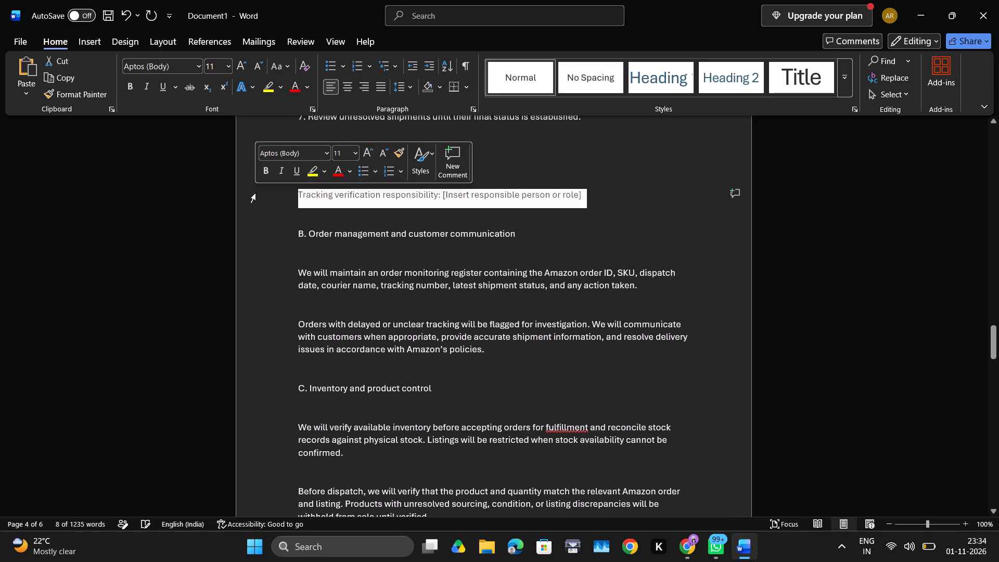
{"action": "key", "text": "BackSpace"}
{"action": "key", "text": "BackSpace"}
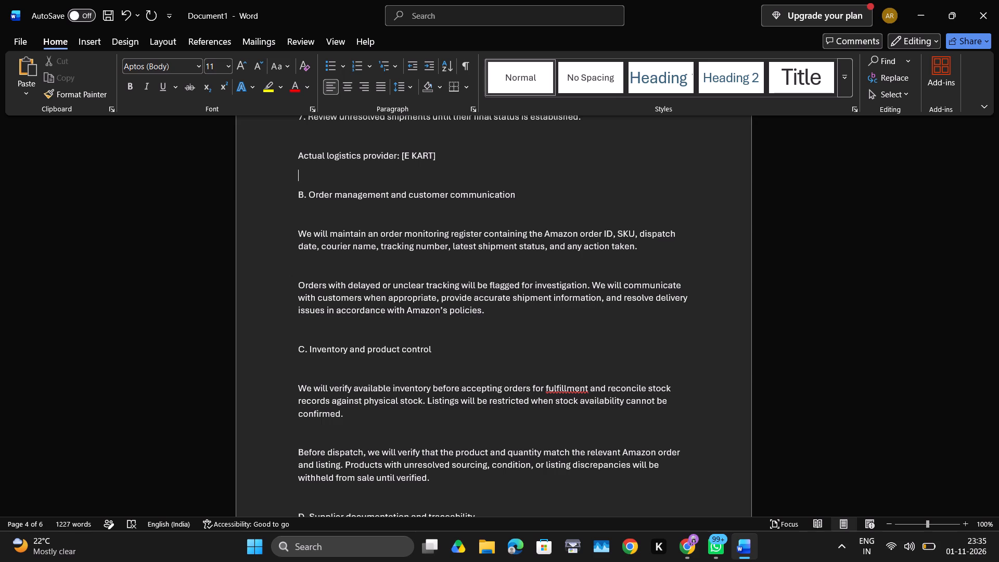
Delete the text of the "Actual supplier name" placeholder line above "Available sourcing evidence".
{"action": "left_click", "coordinate": [393, 285]}
{"action": "scroll", "coordinate": [393, 285], "scroll_direction": "down", "scroll_amount": 1}
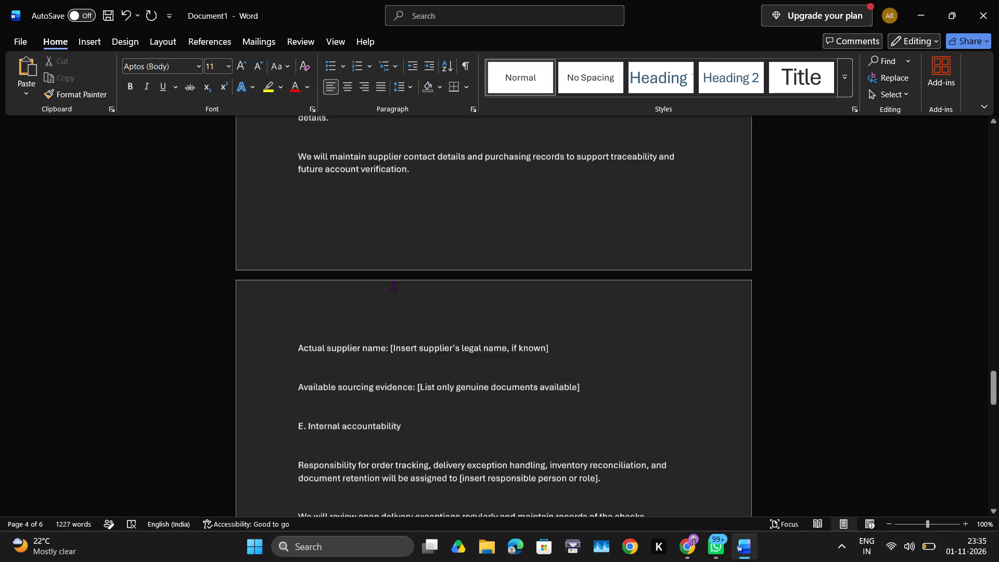
{"action": "scroll", "coordinate": [393, 285], "scroll_direction": "down", "scroll_amount": 1}
{"action": "scroll", "coordinate": [393, 285], "scroll_direction": "up", "scroll_amount": 2}
{"action": "scroll", "coordinate": [393, 285], "scroll_direction": "down", "scroll_amount": 1}
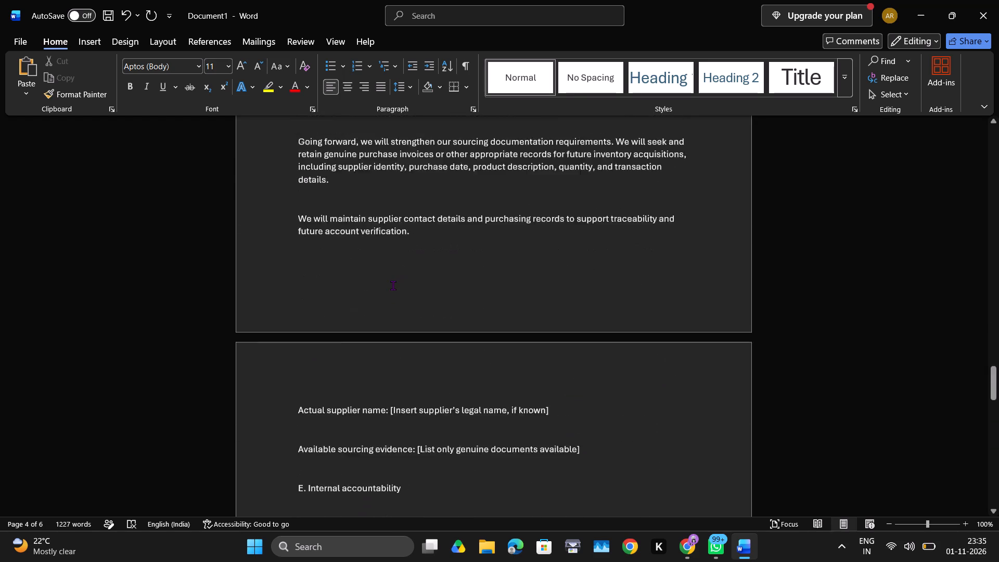
{"action": "scroll", "coordinate": [393, 285], "scroll_direction": "down", "scroll_amount": 1}
{"action": "scroll", "coordinate": [393, 285], "scroll_direction": "up", "scroll_amount": 1}
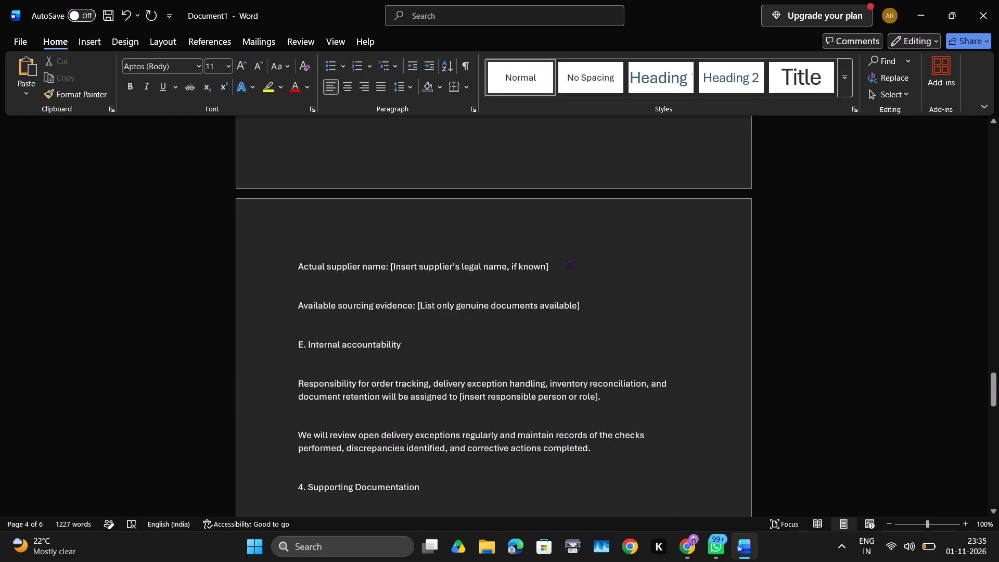
{"action": "left_click_drag", "start_coordinate": [570, 265], "coordinate": [494, 262]}
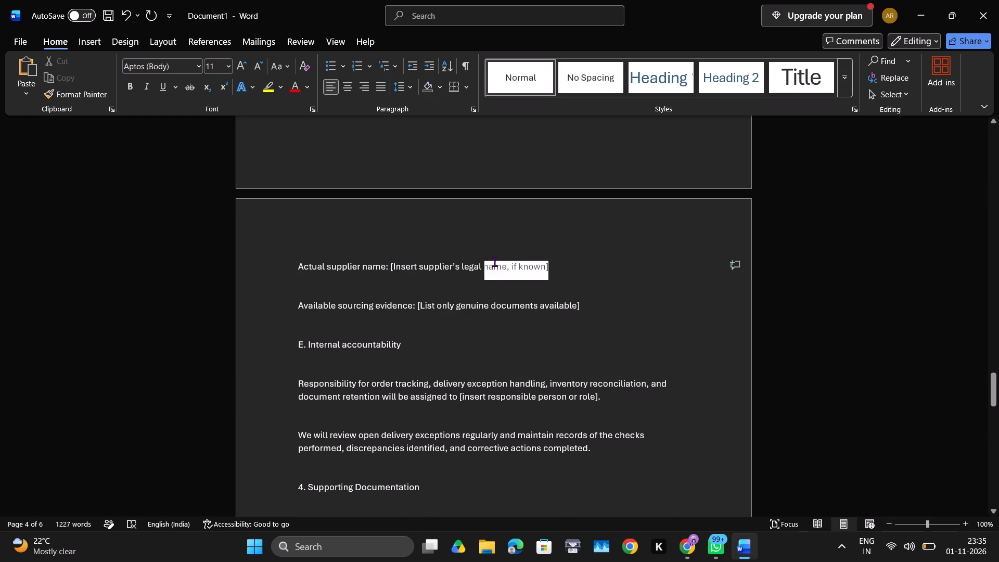
{"action": "left_click_drag", "start_coordinate": [494, 262], "coordinate": [312, 257]}
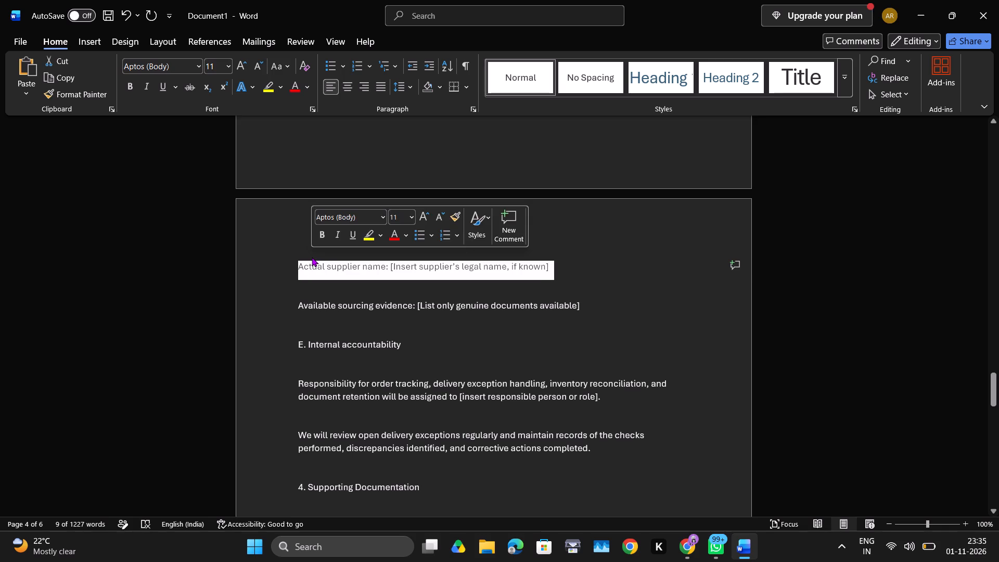
{"action": "key", "text": "BackSpace"}
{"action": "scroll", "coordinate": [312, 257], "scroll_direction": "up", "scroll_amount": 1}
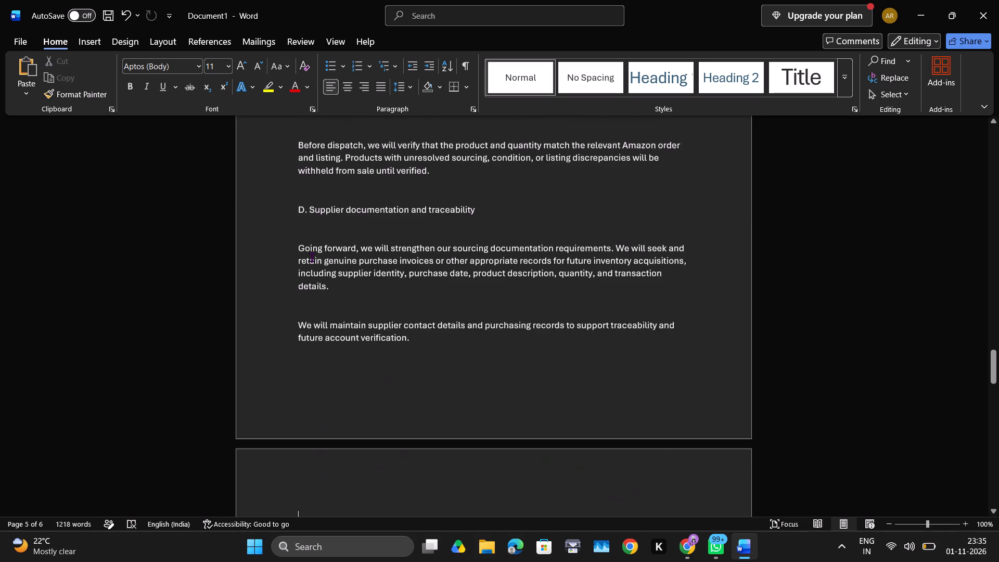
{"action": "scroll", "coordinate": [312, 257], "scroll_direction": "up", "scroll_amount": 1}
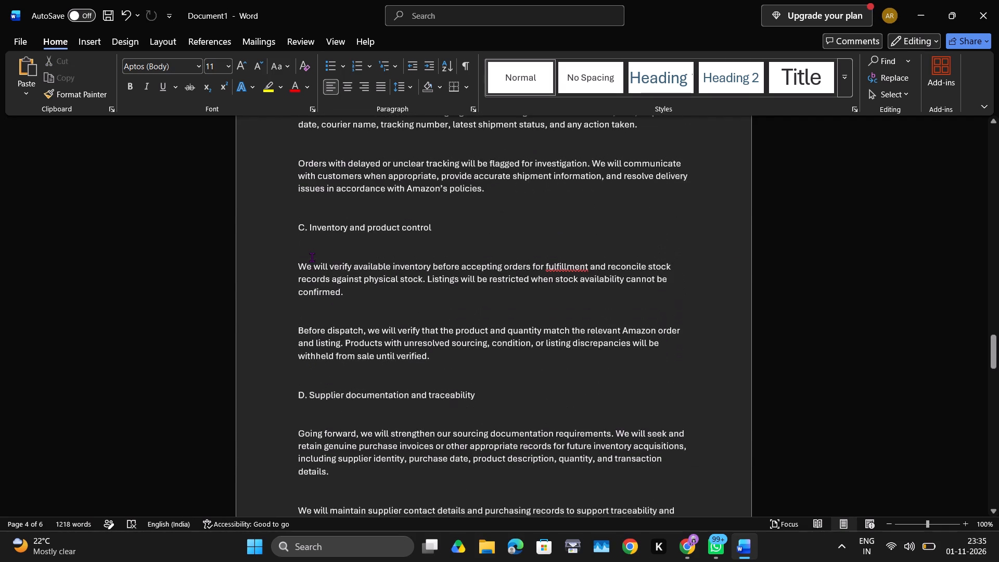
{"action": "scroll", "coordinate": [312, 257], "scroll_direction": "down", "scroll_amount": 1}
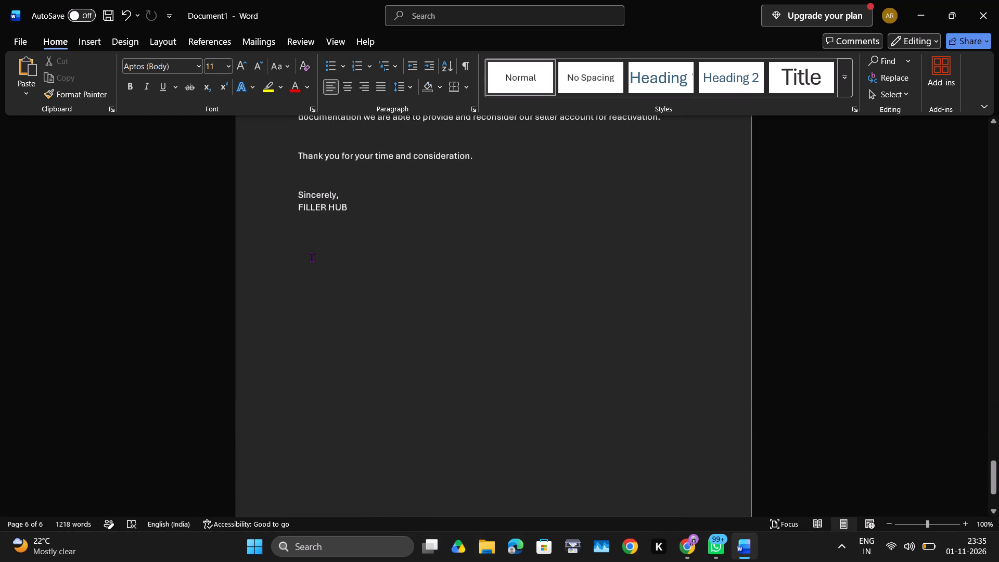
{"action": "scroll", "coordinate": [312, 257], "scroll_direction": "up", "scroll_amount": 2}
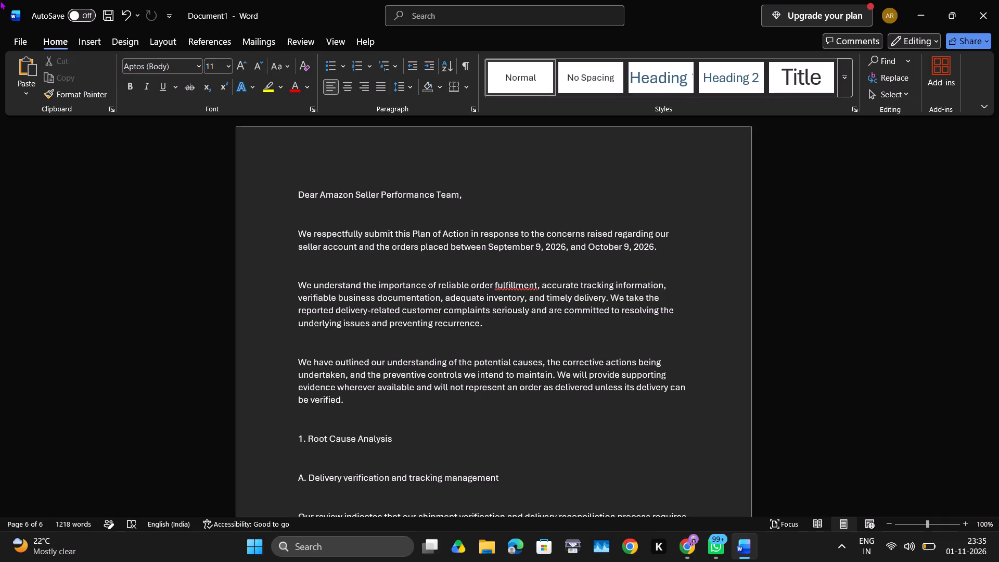
Save the letter as a PDF named "POA FILLER HUB" in the Downloads folder.
{"action": "left_click", "coordinate": [16, 36]}
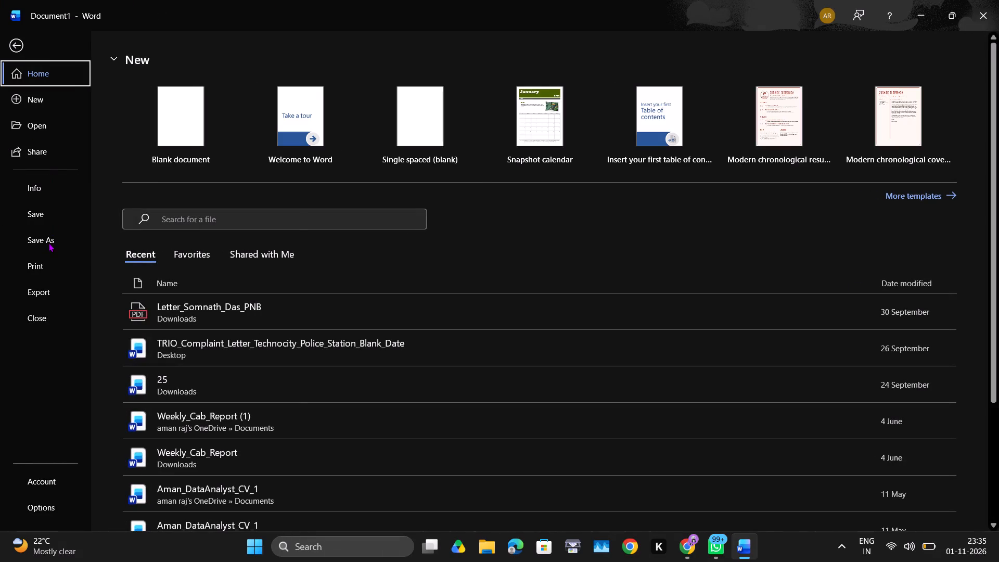
{"action": "left_click", "coordinate": [48, 242]}
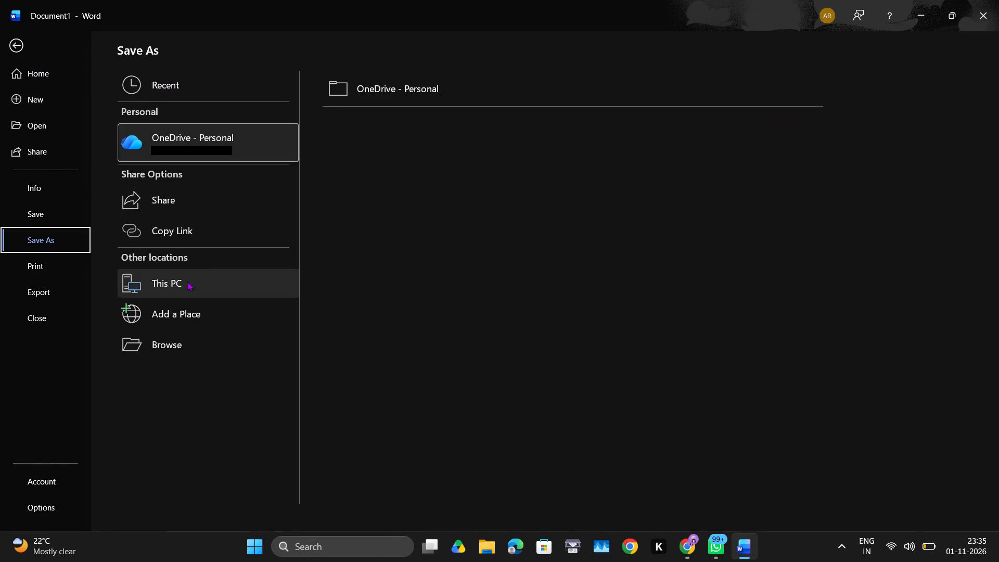
{"action": "left_click", "coordinate": [187, 282]}
{"action": "left_click", "coordinate": [458, 140]}
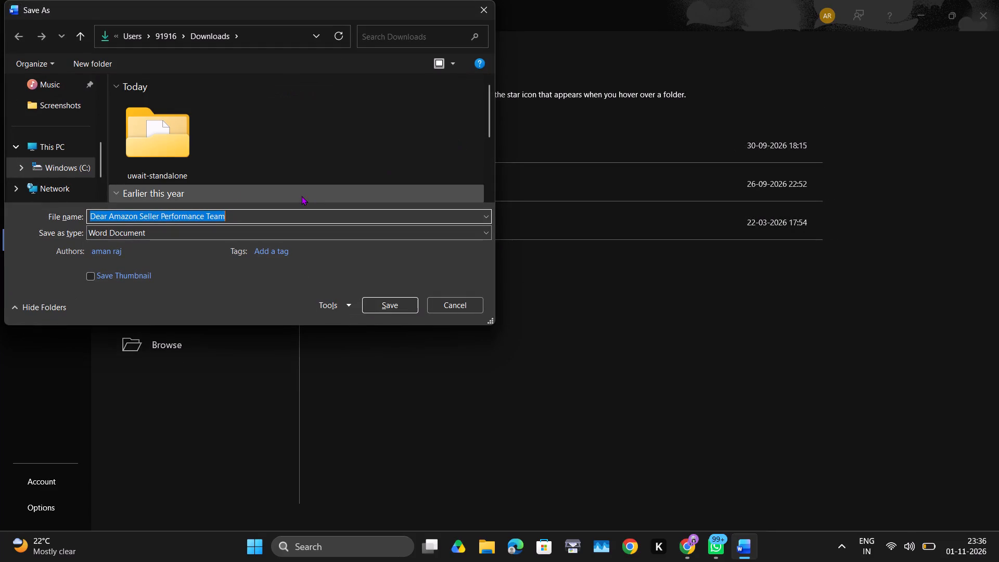
{"action": "scroll", "coordinate": [62, 174], "scroll_direction": "up", "scroll_amount": 1}
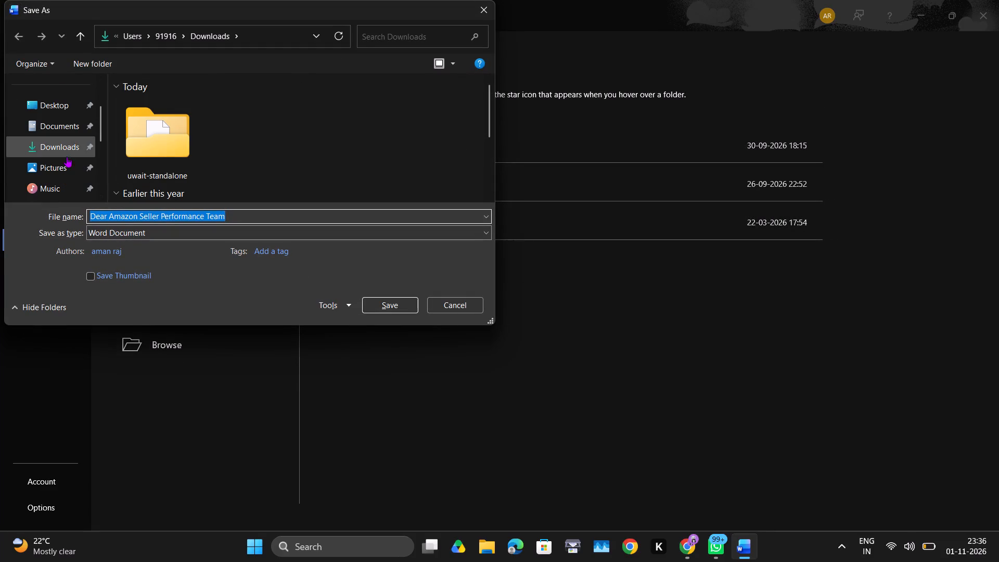
{"action": "left_click", "coordinate": [60, 152]}
{"action": "left_click", "coordinate": [294, 220]}
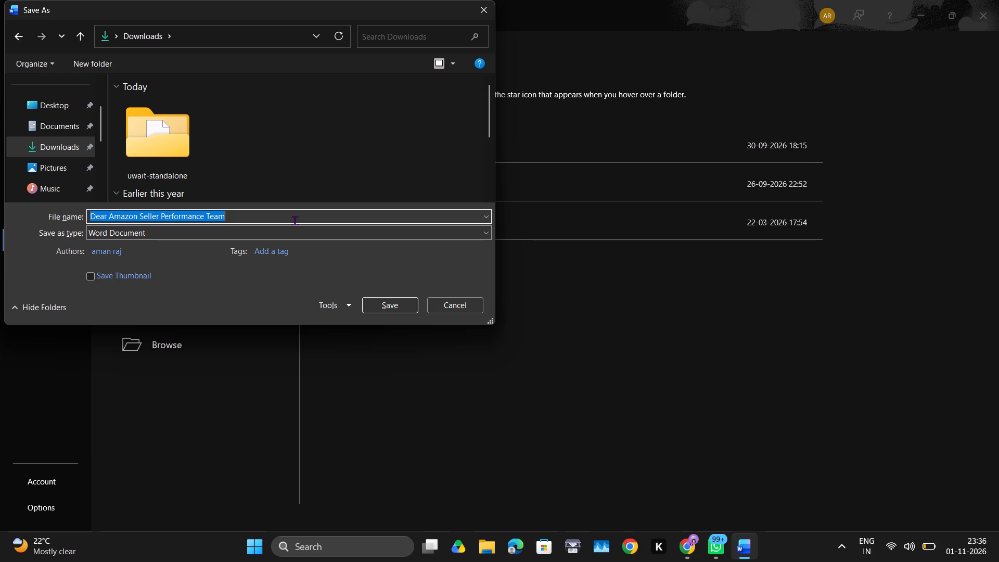
{"action": "type", "text": "POA"}
{"action": "key", "text": "space"}
{"action": "type", "text": "FILLER"}
{"action": "key", "text": "space"}
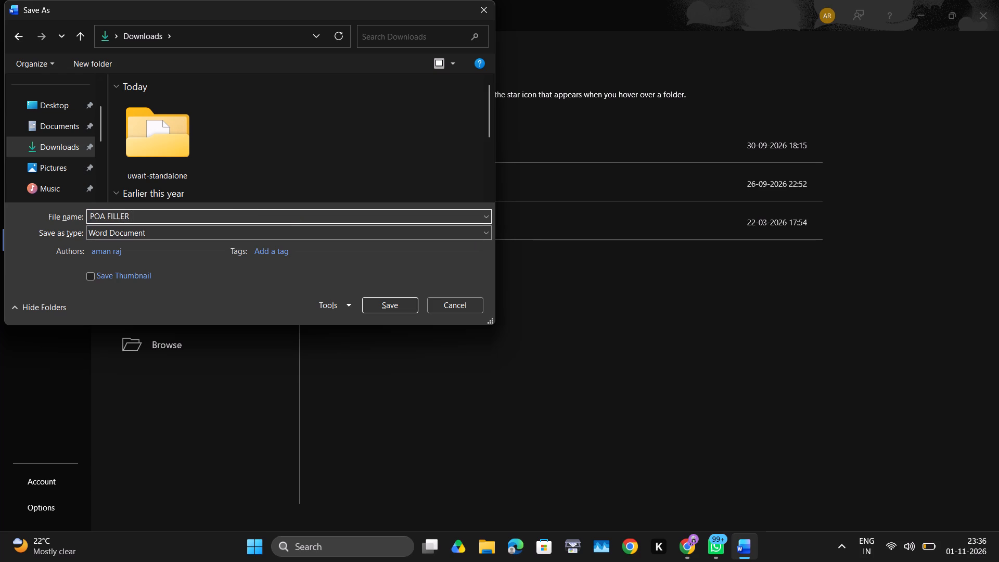
{"action": "type", "text": "HUB"}
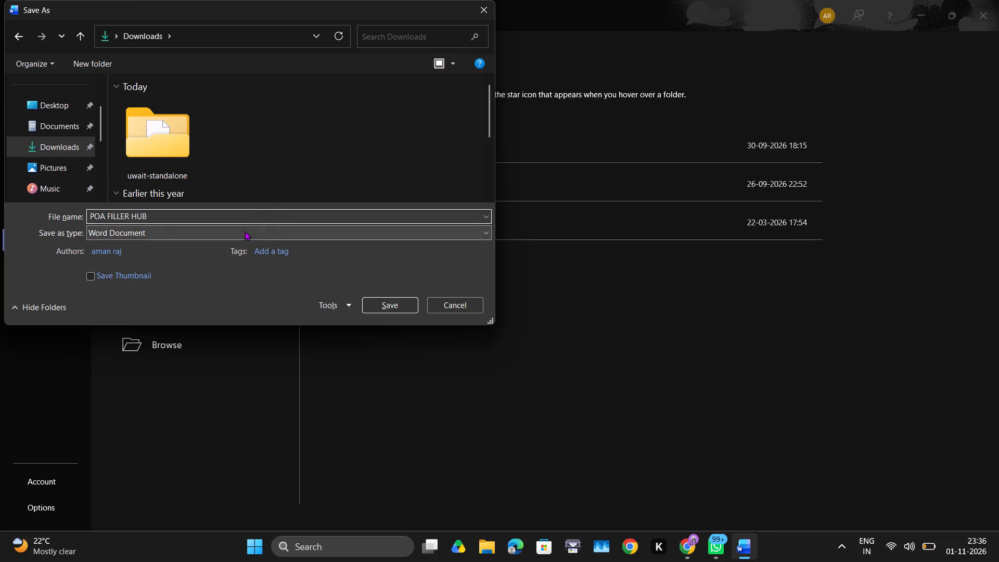
{"action": "left_click", "coordinate": [245, 231]}
{"action": "left_click", "coordinate": [177, 306]}
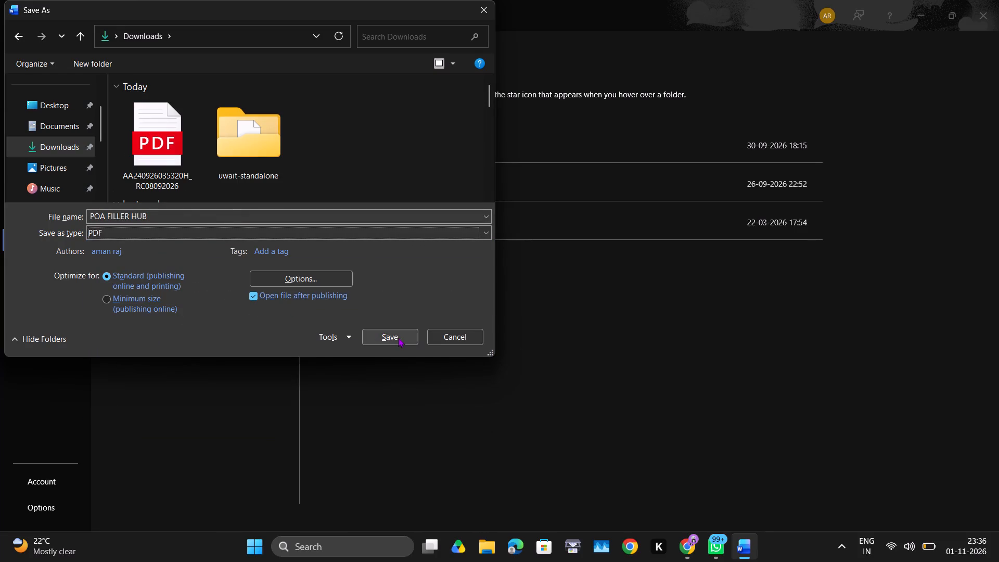
{"action": "left_click", "coordinate": [398, 338]}
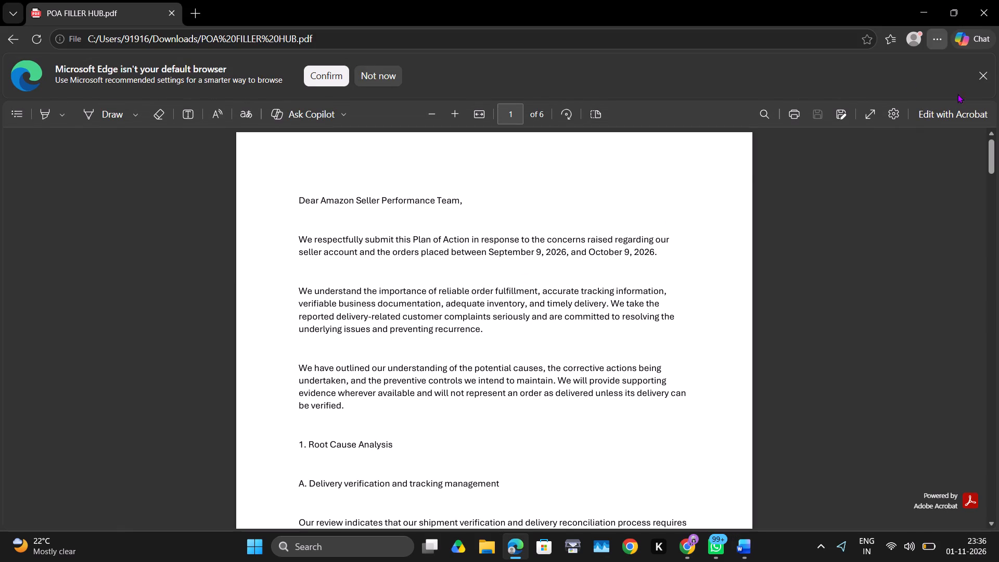
Close the opened PDF in Edge, and close the Word document without saving its changes.
{"action": "left_click", "coordinate": [983, 79]}
{"action": "left_click", "coordinate": [997, 8]}
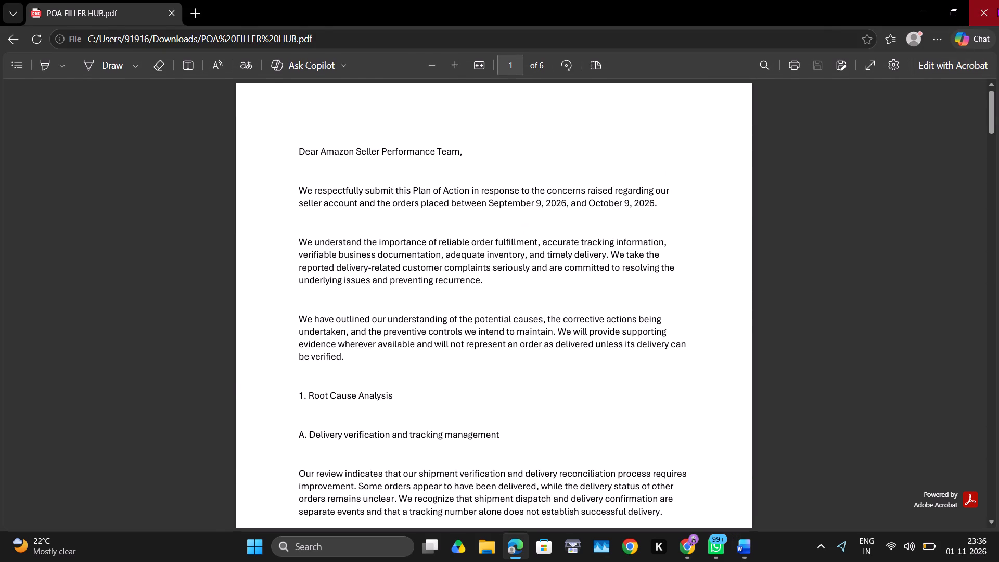
{"action": "left_click", "coordinate": [991, 0]}
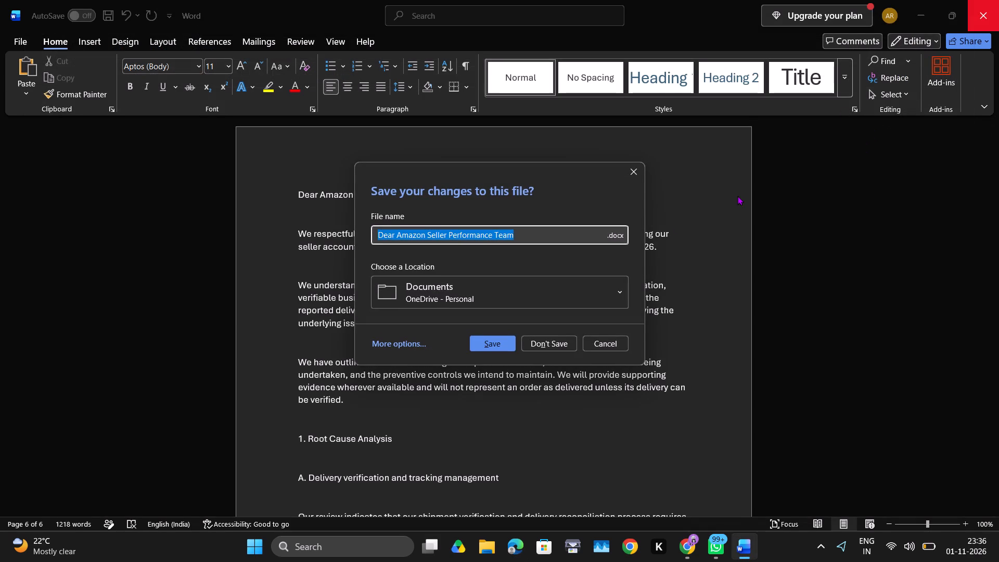
{"action": "left_click", "coordinate": [542, 347]}
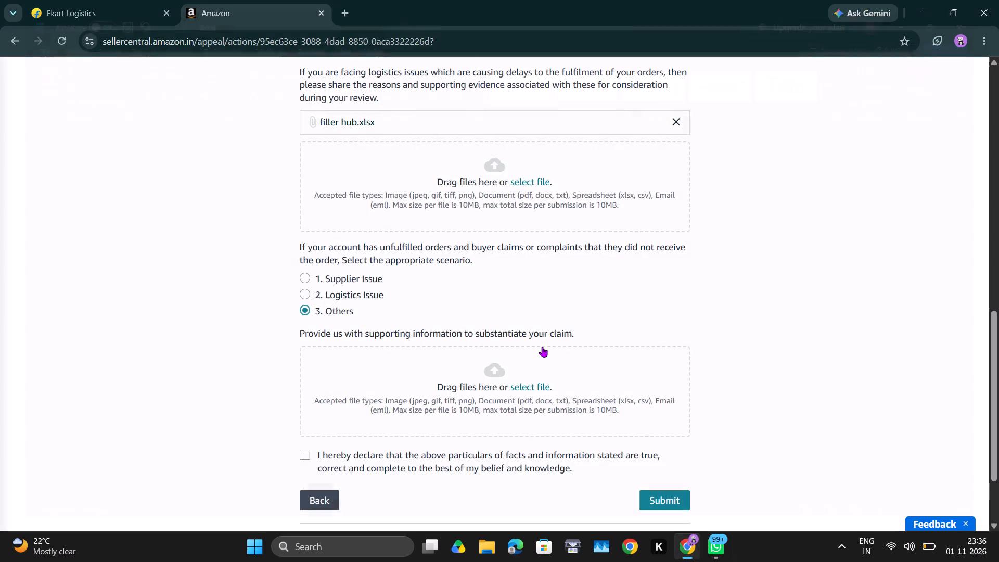
In the Chrome appeal form, attach POA FILLER HUB.pdf from Downloads as the supporting information to substantiate the claim.
{"action": "left_click", "coordinate": [504, 389]}
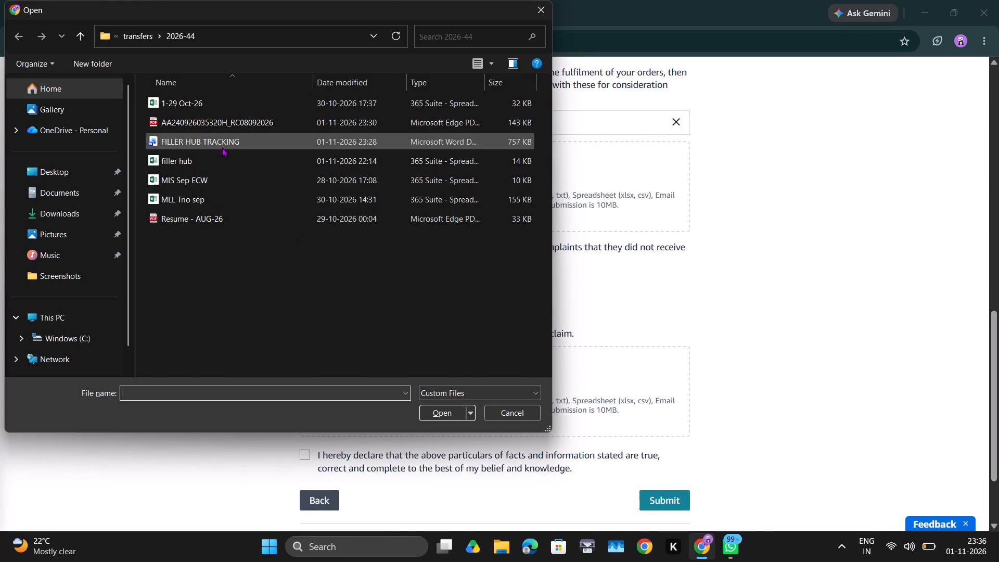
{"action": "left_click", "coordinate": [82, 218]}
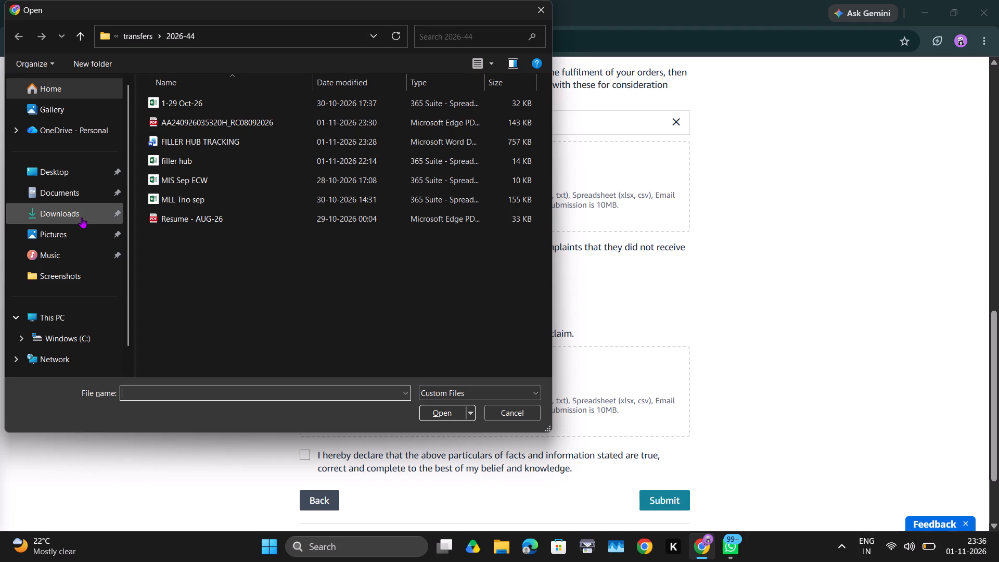
{"action": "double_click", "coordinate": [194, 160]}
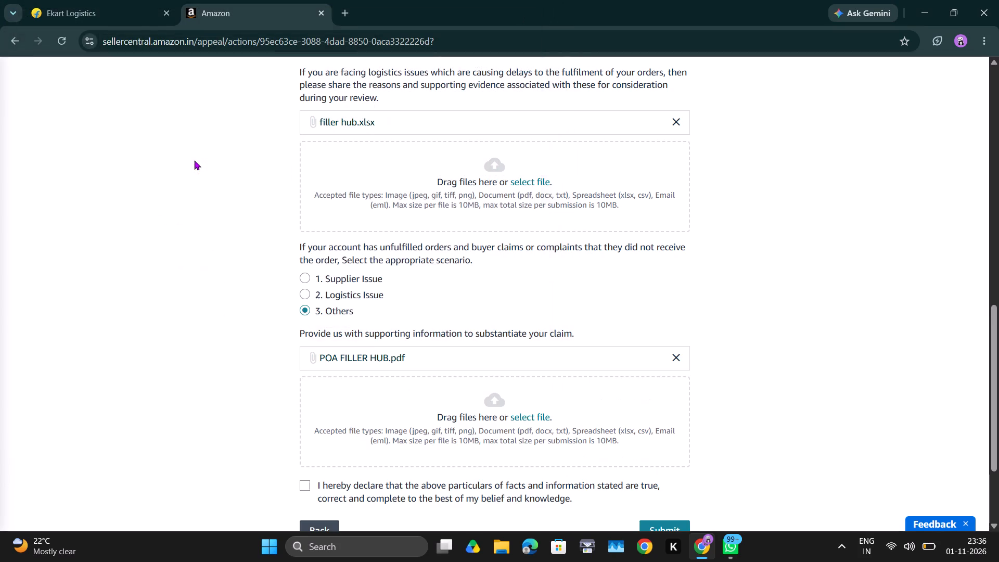
Accept the declaration that the stated facts and information are true, and submit the account reactivation appeal.
{"action": "scroll", "coordinate": [357, 264], "scroll_direction": "down", "scroll_amount": 1}
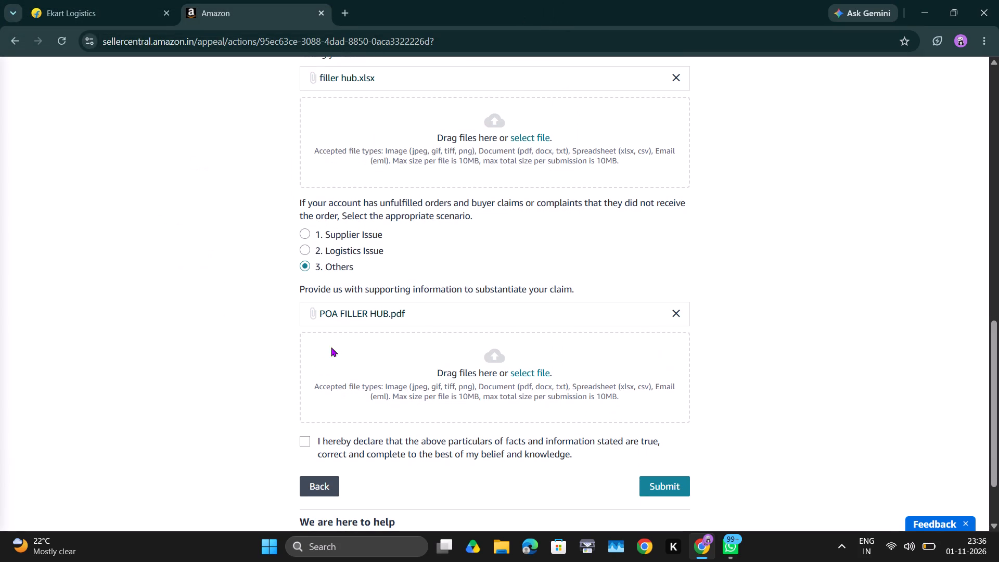
{"action": "left_click", "coordinate": [305, 440]}
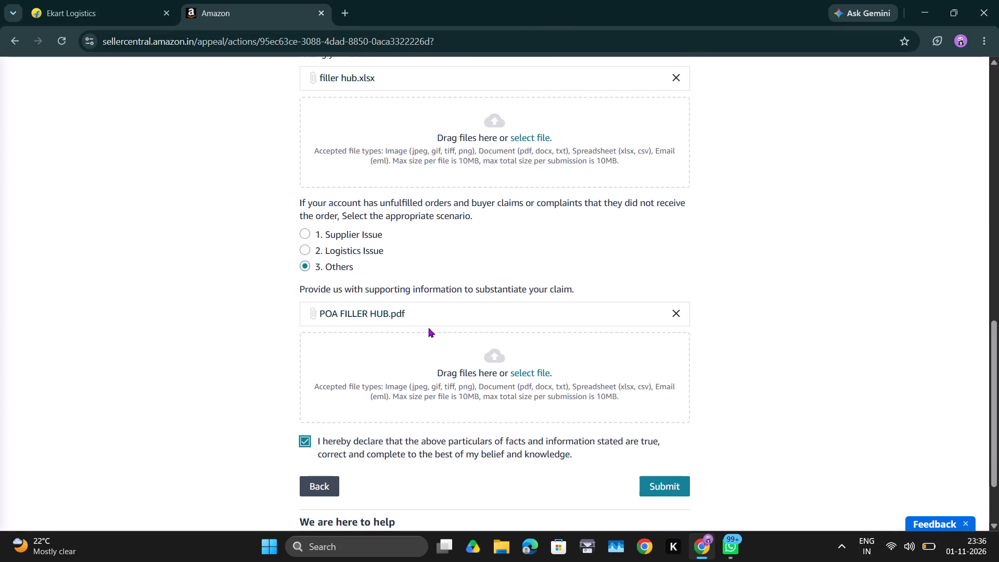
{"action": "scroll", "coordinate": [428, 328], "scroll_direction": "up", "scroll_amount": 1}
{"action": "scroll", "coordinate": [428, 328], "scroll_direction": "down", "scroll_amount": 2}
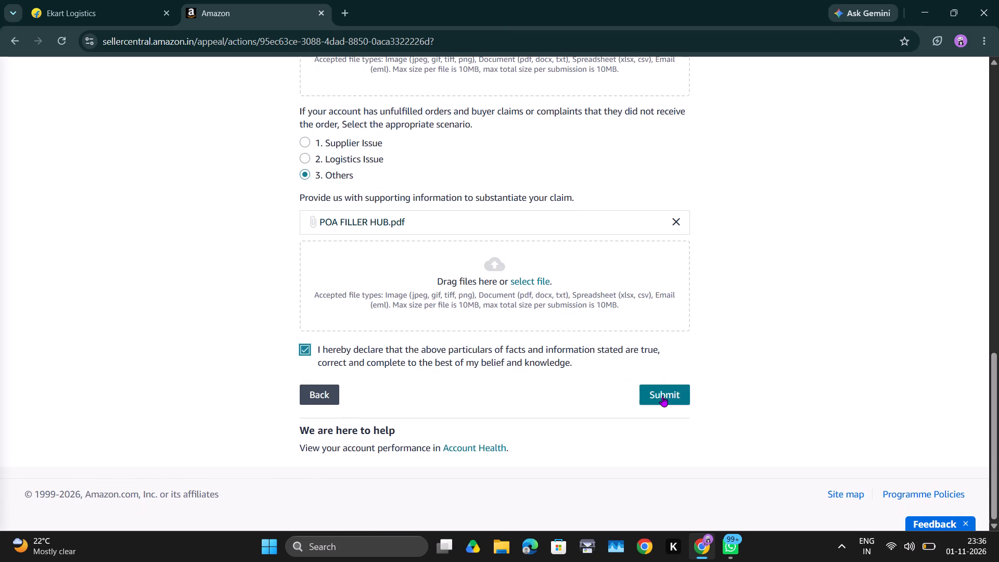
{"action": "left_click", "coordinate": [662, 396]}
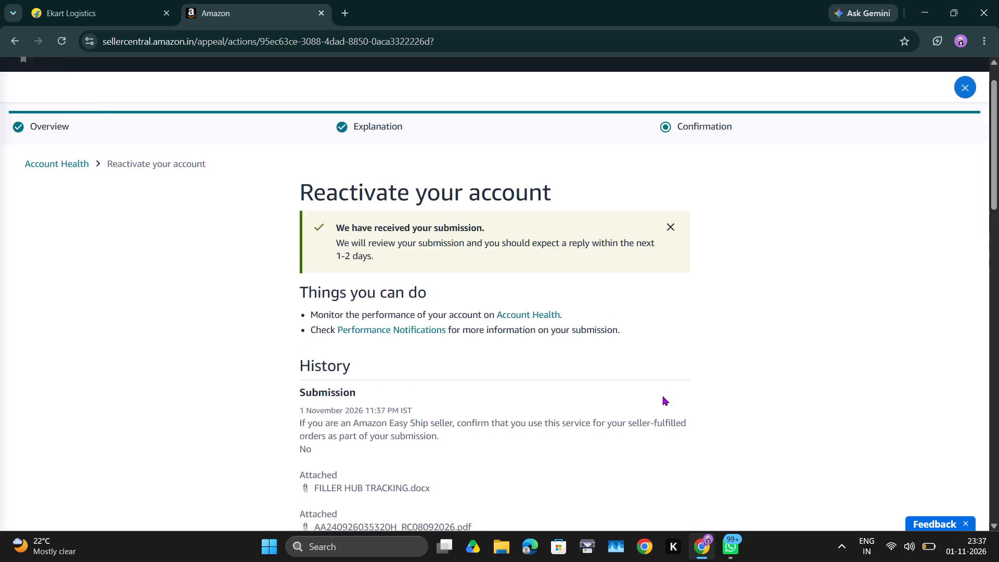
Expand the full details of the 1 November 2026 submission in the appeal's History section.
{"action": "scroll", "coordinate": [662, 396], "scroll_direction": "down", "scroll_amount": 3}
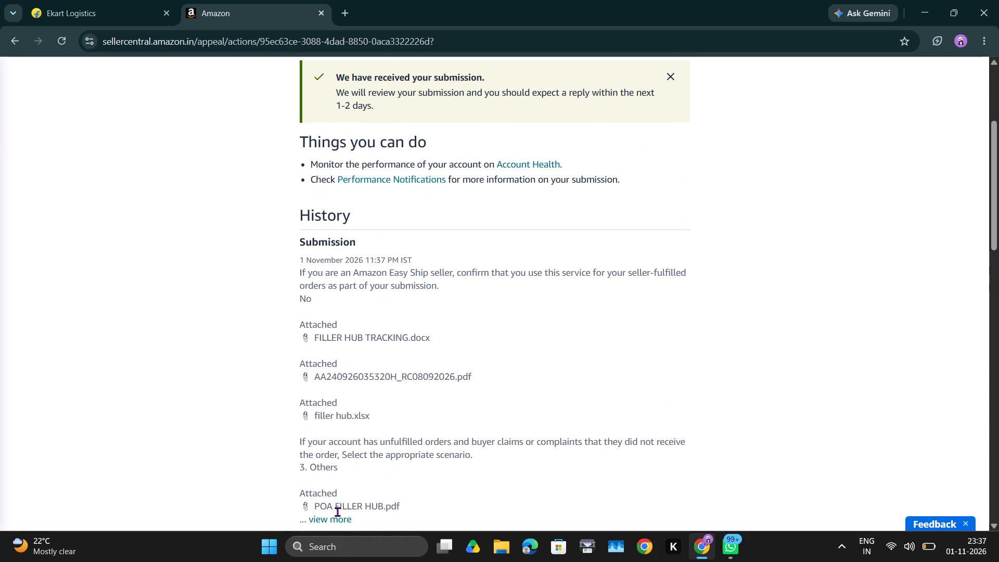
{"action": "left_click", "coordinate": [336, 519]}
{"action": "scroll", "coordinate": [439, 461], "scroll_direction": "down", "scroll_amount": 1}
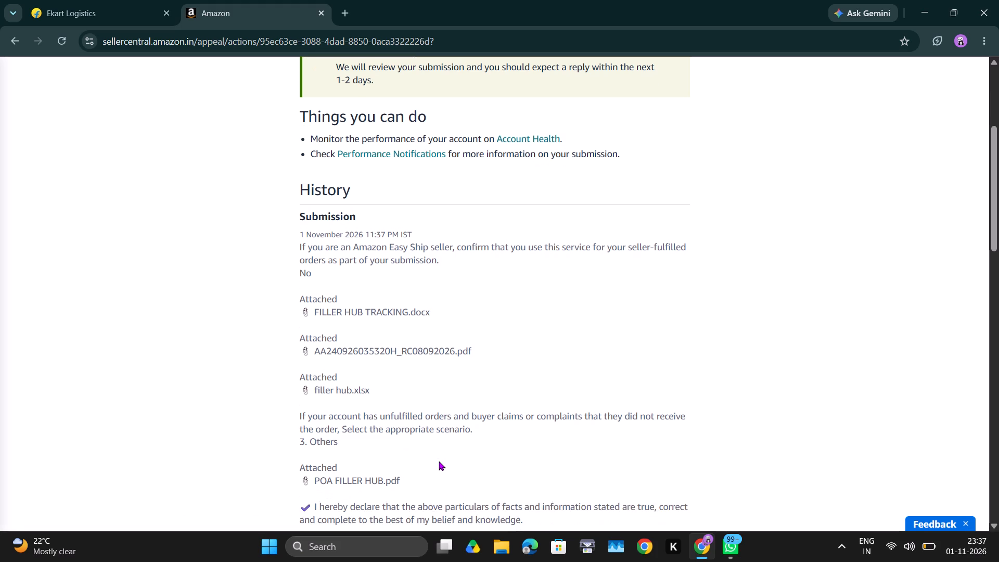
{"action": "scroll", "coordinate": [439, 461], "scroll_direction": "down", "scroll_amount": 1}
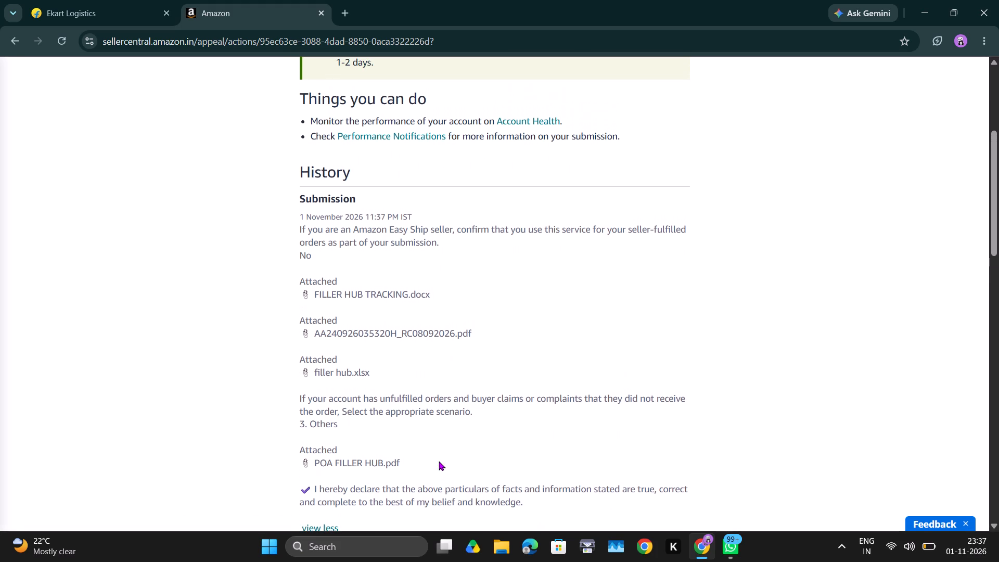
{"action": "scroll", "coordinate": [439, 461], "scroll_direction": "down", "scroll_amount": 1}
Capture a screenshot snip of the reactivation confirmation, from the "Reactivate your account" heading down to the declaration in the latest submission.
{"action": "key", "text": "ctrl+minus"}
{"action": "key", "text": "ctrl+minus"}
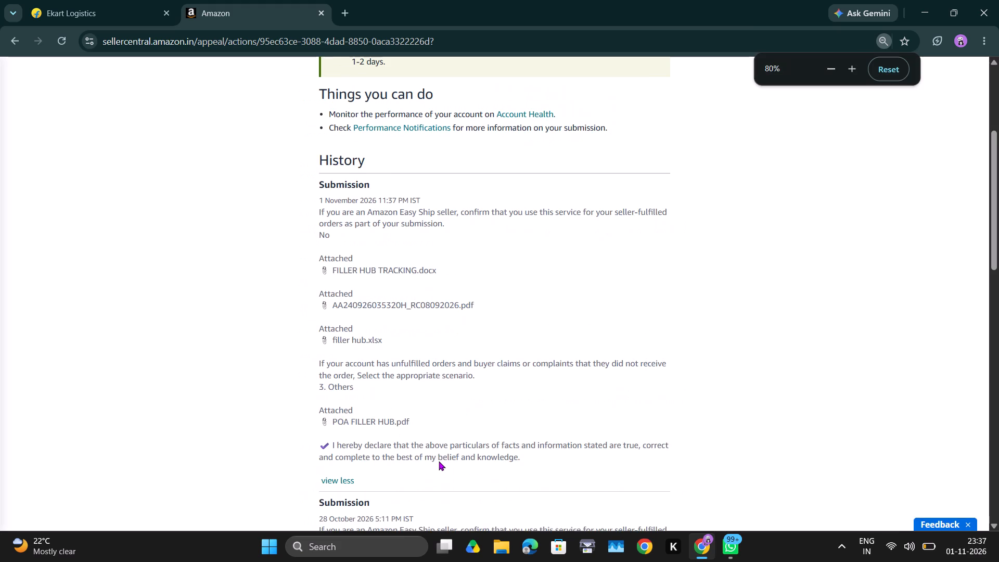
{"action": "scroll", "coordinate": [439, 461], "scroll_direction": "up", "scroll_amount": 1}
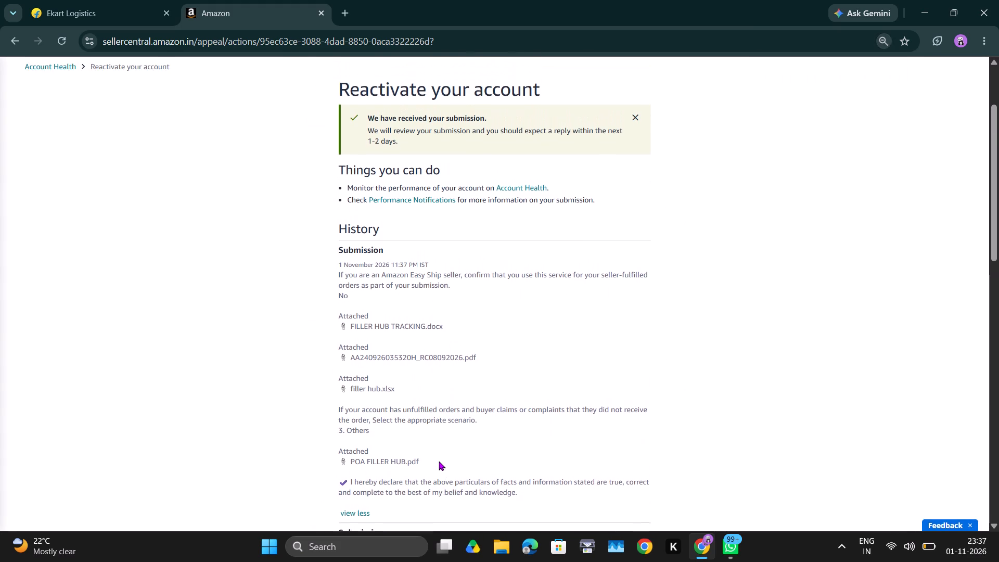
{"action": "scroll", "coordinate": [439, 461], "scroll_direction": "up", "scroll_amount": 2}
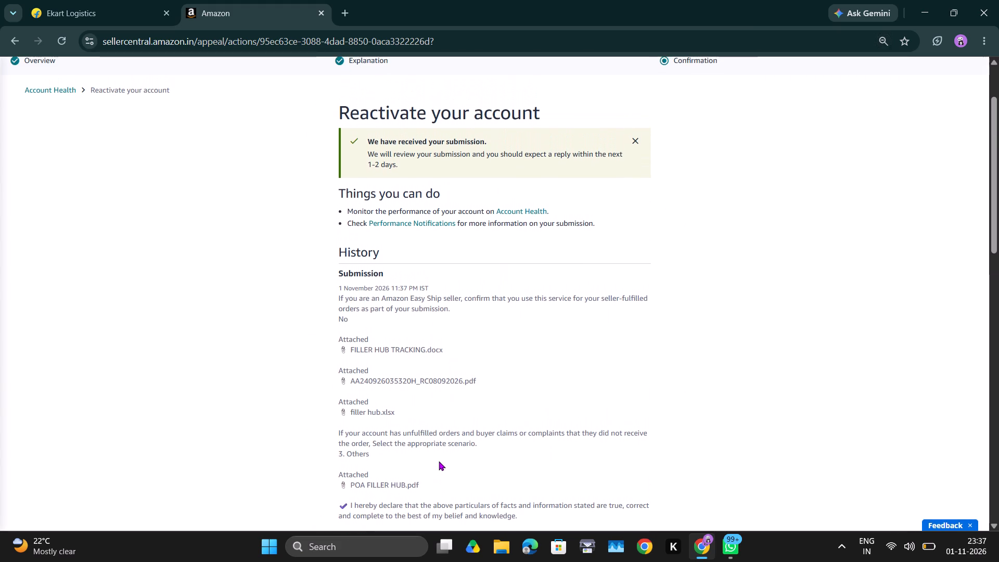
{"action": "key", "text": "shift+super+s"}
{"action": "left_click_drag", "start_coordinate": [299, 96], "coordinate": [768, 532]}
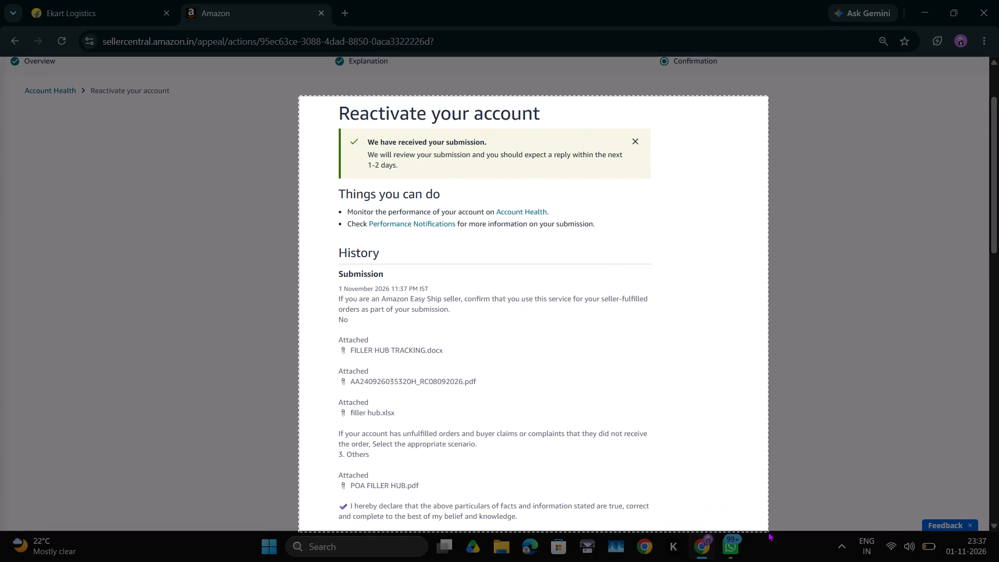
{"action": "left_click_drag", "start_coordinate": [768, 532], "coordinate": [768, 527]}
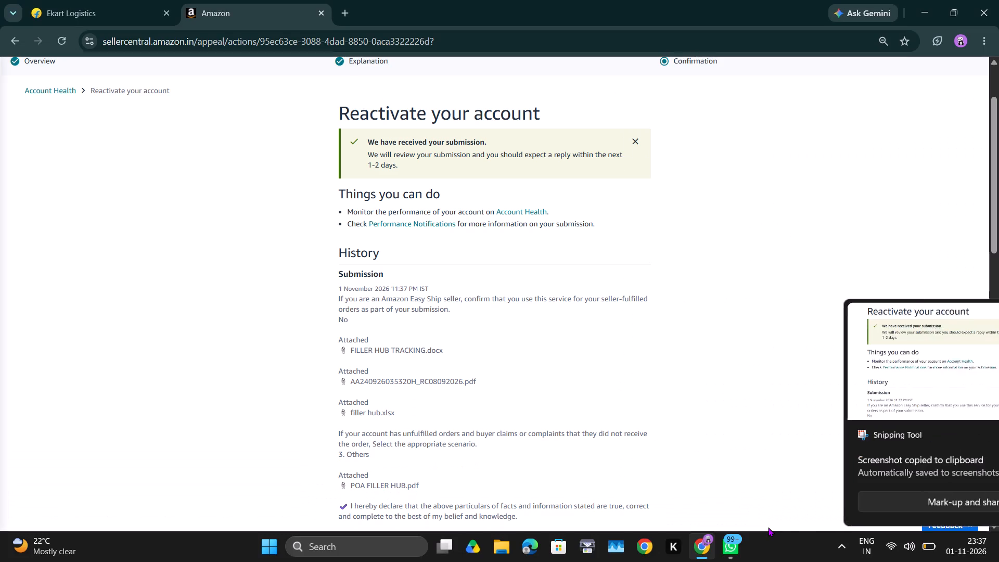
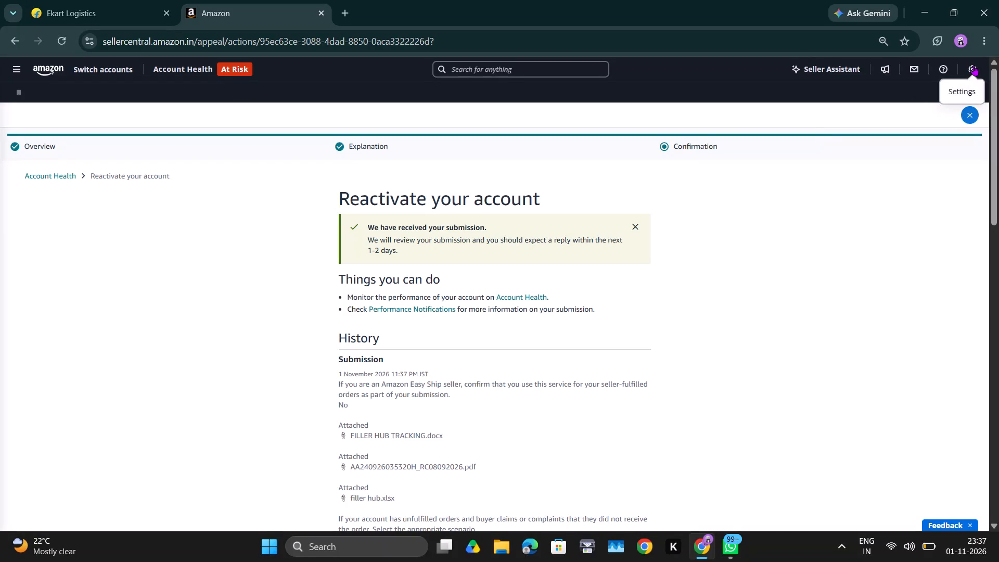
Log out of the Seller Central account.
{"action": "left_click", "coordinate": [913, 181]}
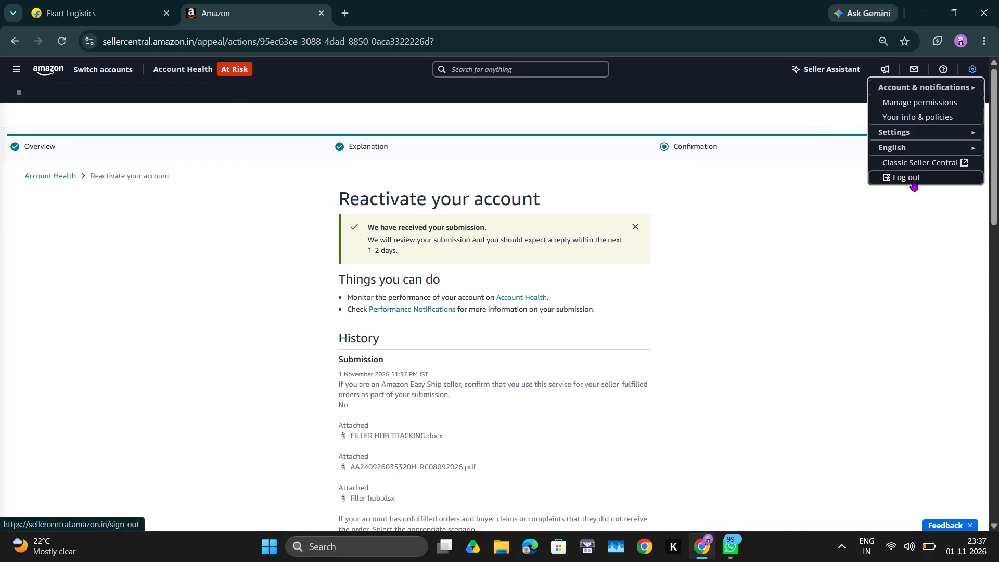
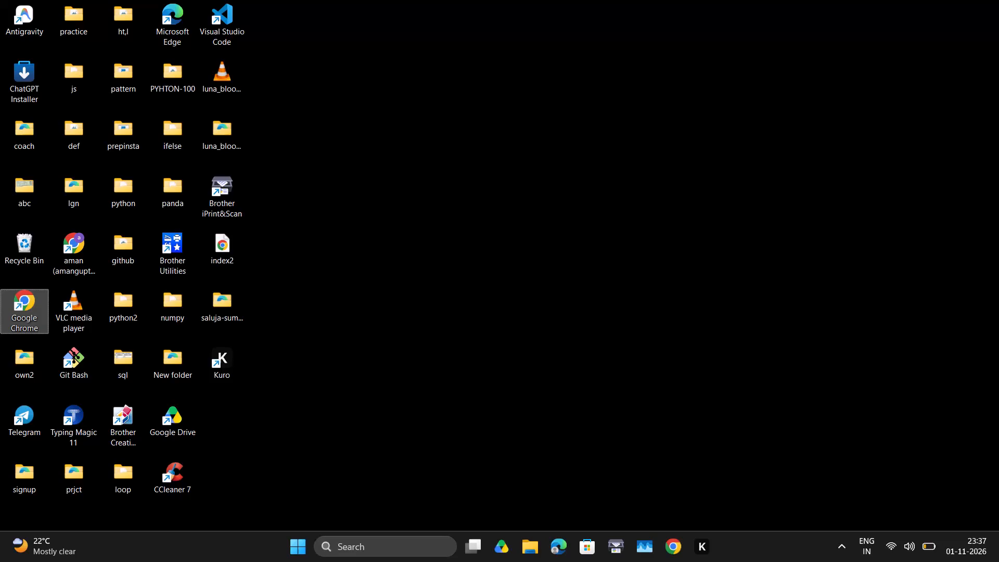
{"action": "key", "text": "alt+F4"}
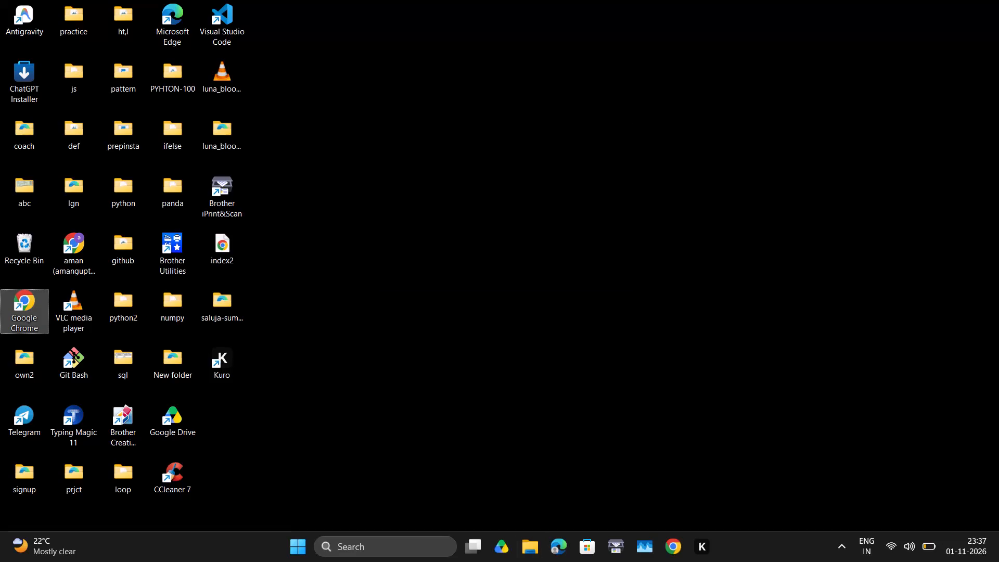